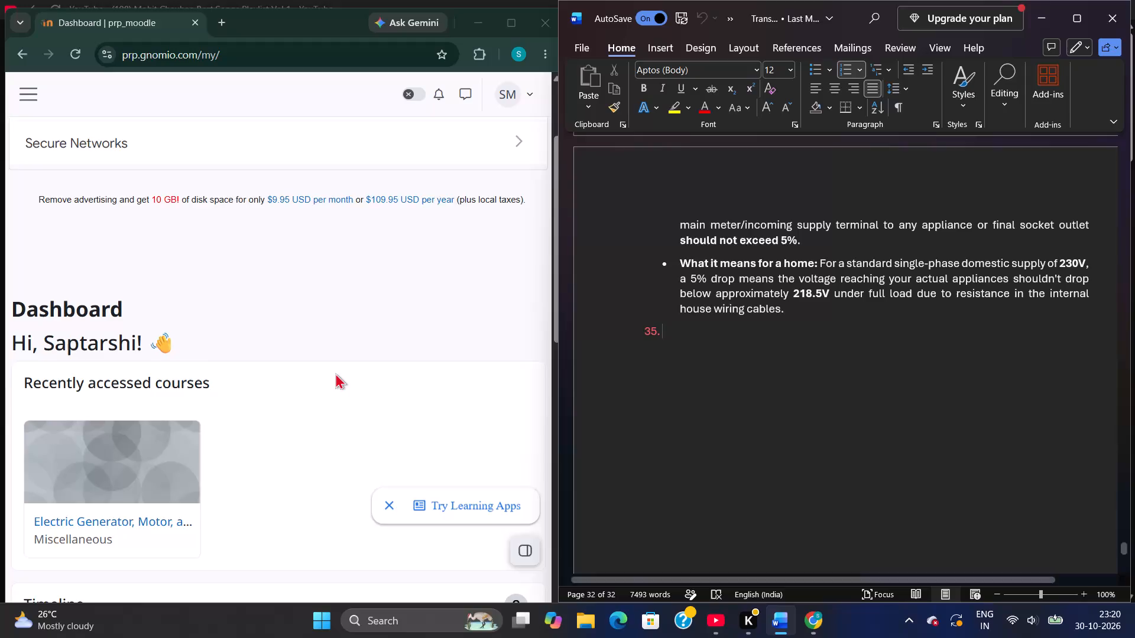
Open the Electric Generator, Motor, and Transformer course from the Moodle dashboard in Chrome.
scroll(335, 373, "down", 2)
left_click(83, 275)
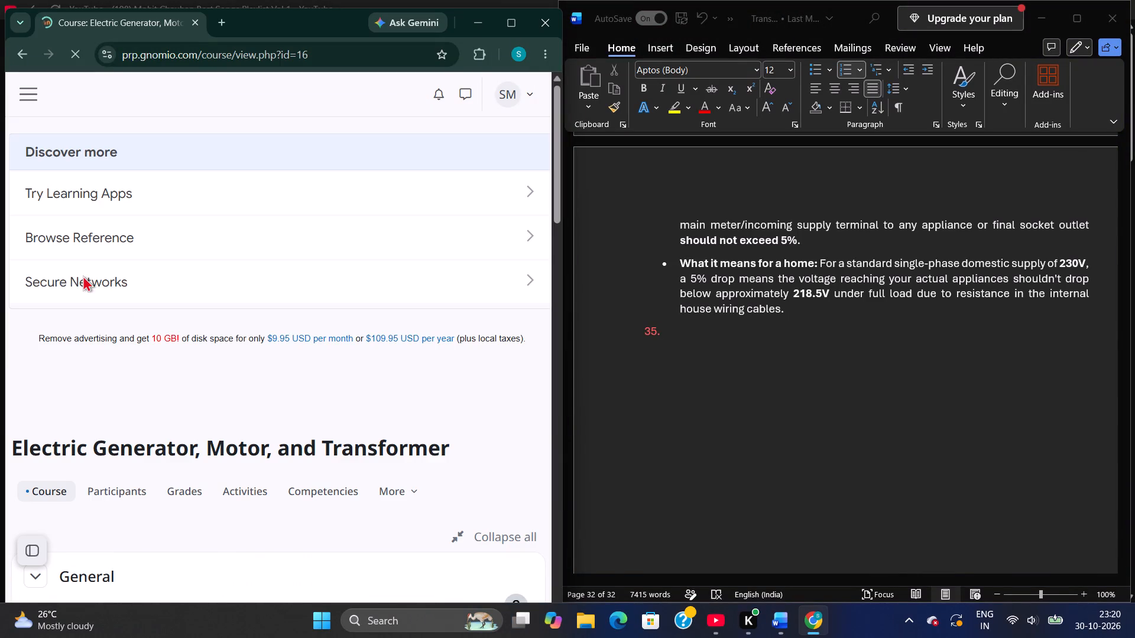
Download Transformer_Part 3 (Regulation Efficiency).pdf from the Transformer study material folder and open it.
scroll(83, 275, "down", 7)
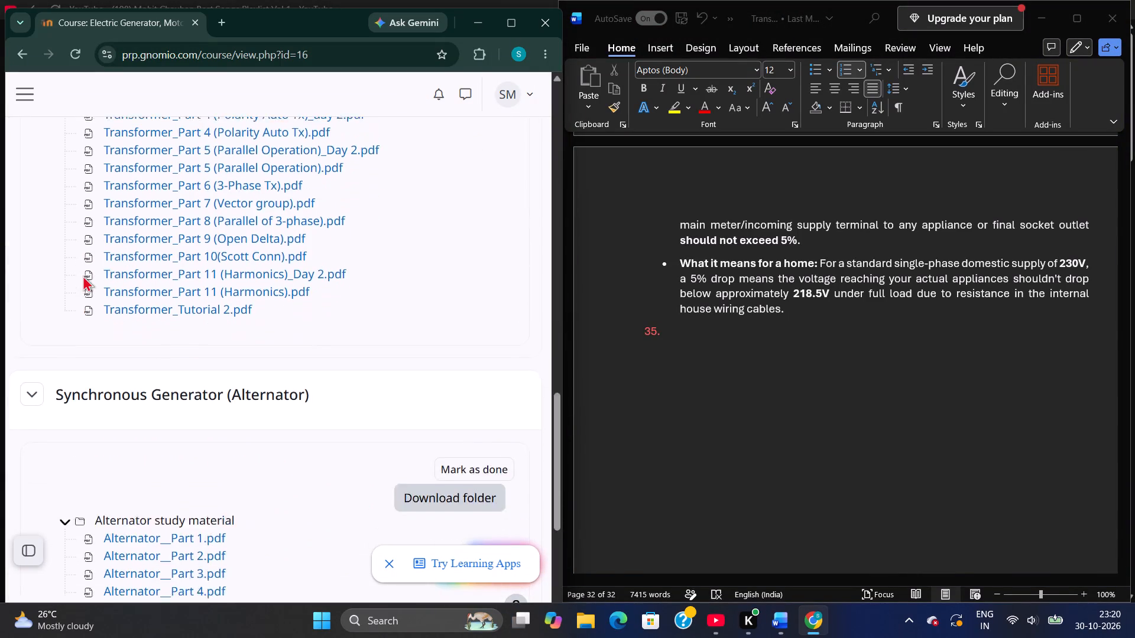
scroll(83, 275, "down", 1)
scroll(83, 275, "up", 5)
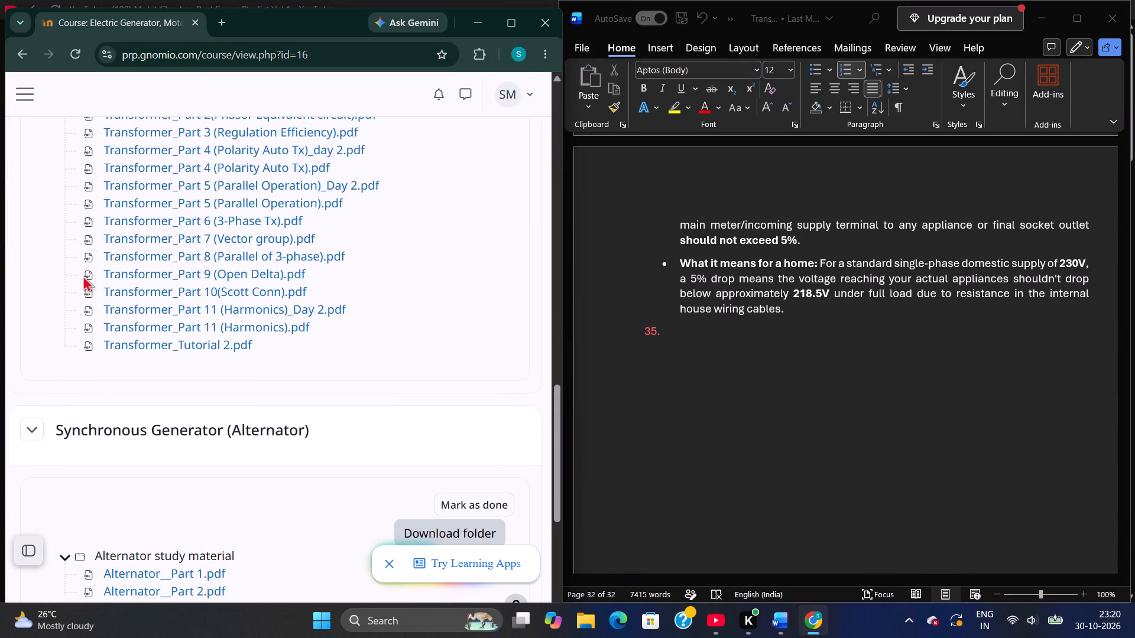
scroll(83, 275, "up", 1)
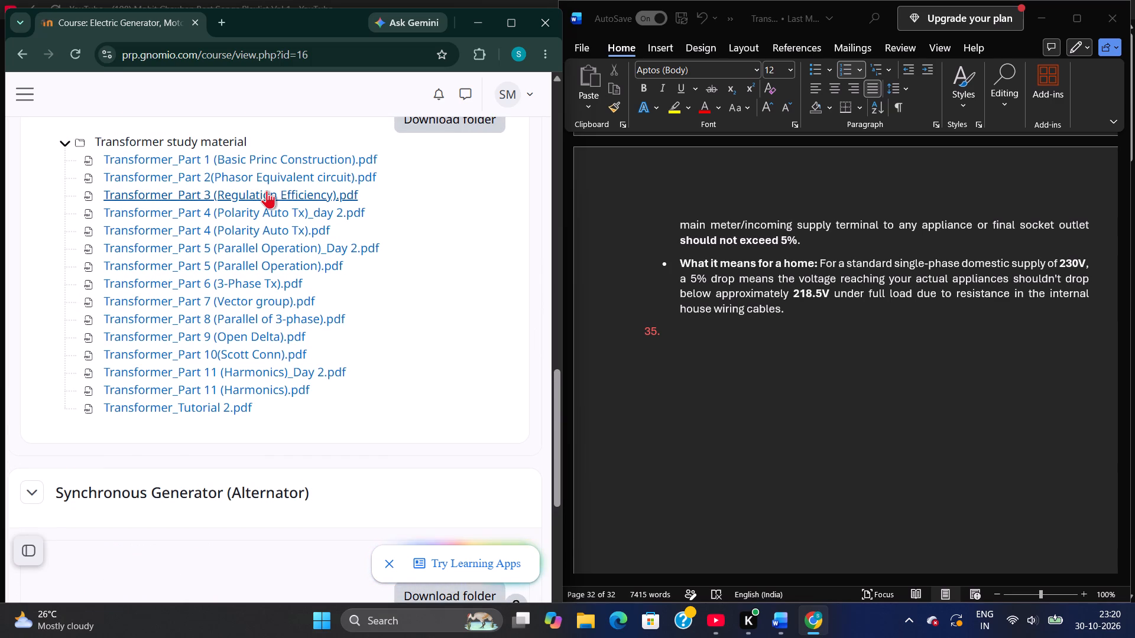
left_click(267, 190)
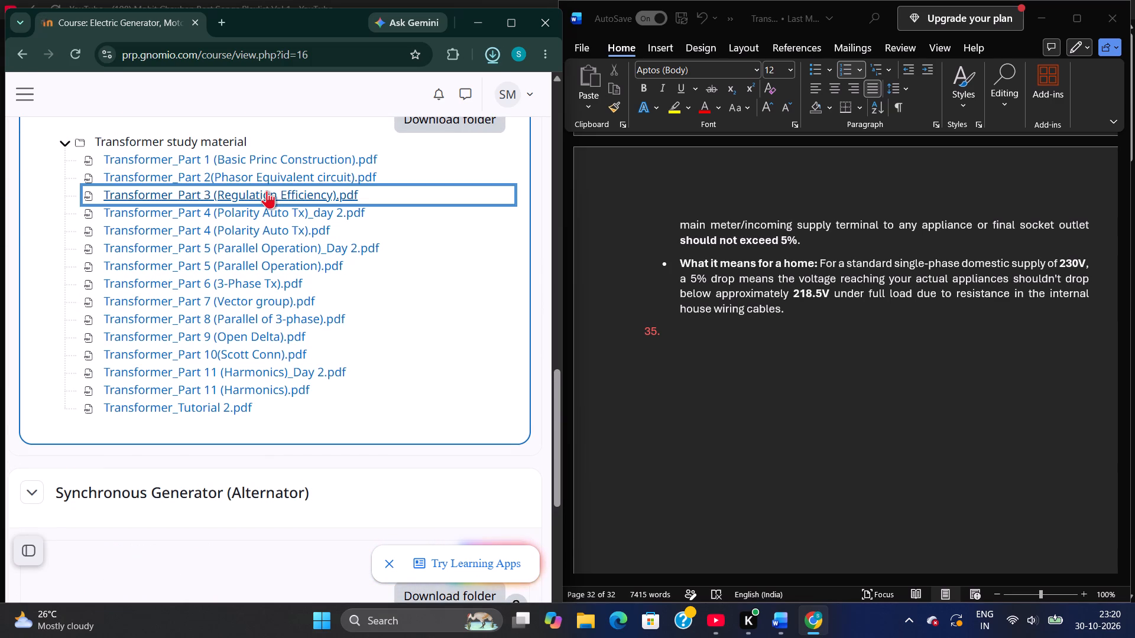
left_click(393, 97)
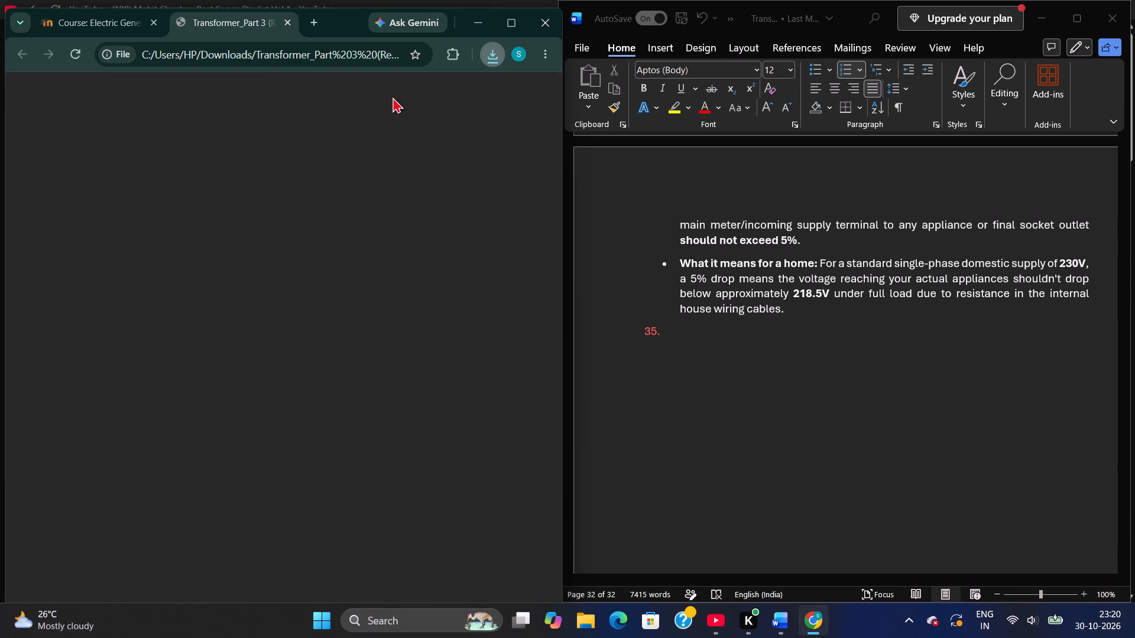
Read through the PDF's slides on per-unit quantities and voltage regulation of a transformer.
scroll(358, 250, "down", 1)
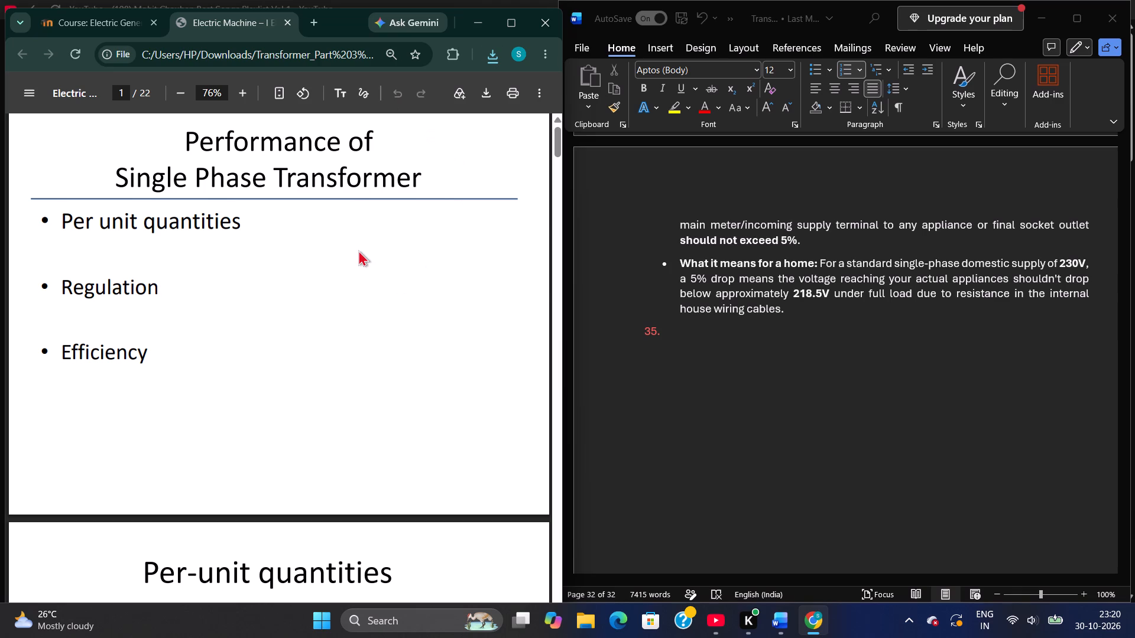
scroll(251, 247, "down", 11)
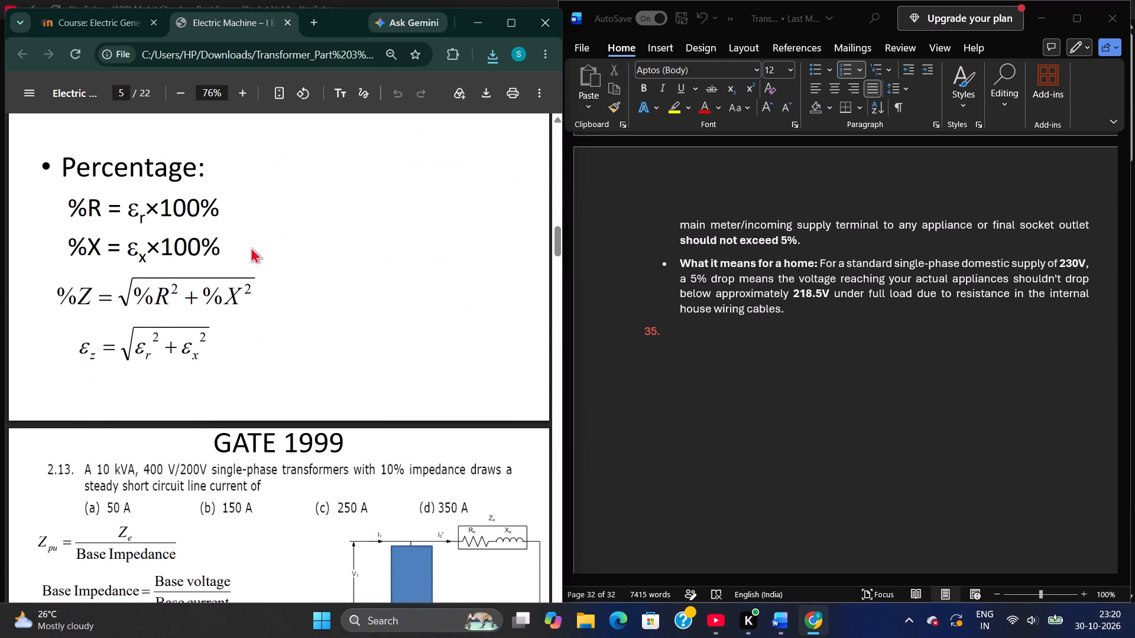
scroll(251, 247, "down", 8)
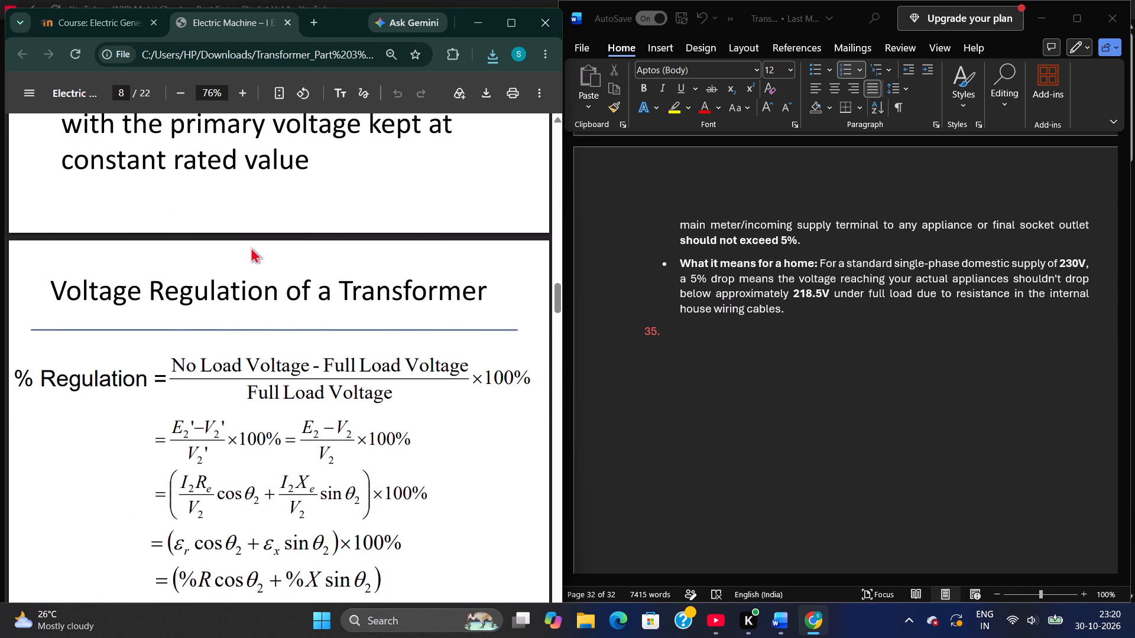
scroll(251, 247, "down", 1)
scroll(251, 247, "up", 1)
scroll(251, 247, "down", 2)
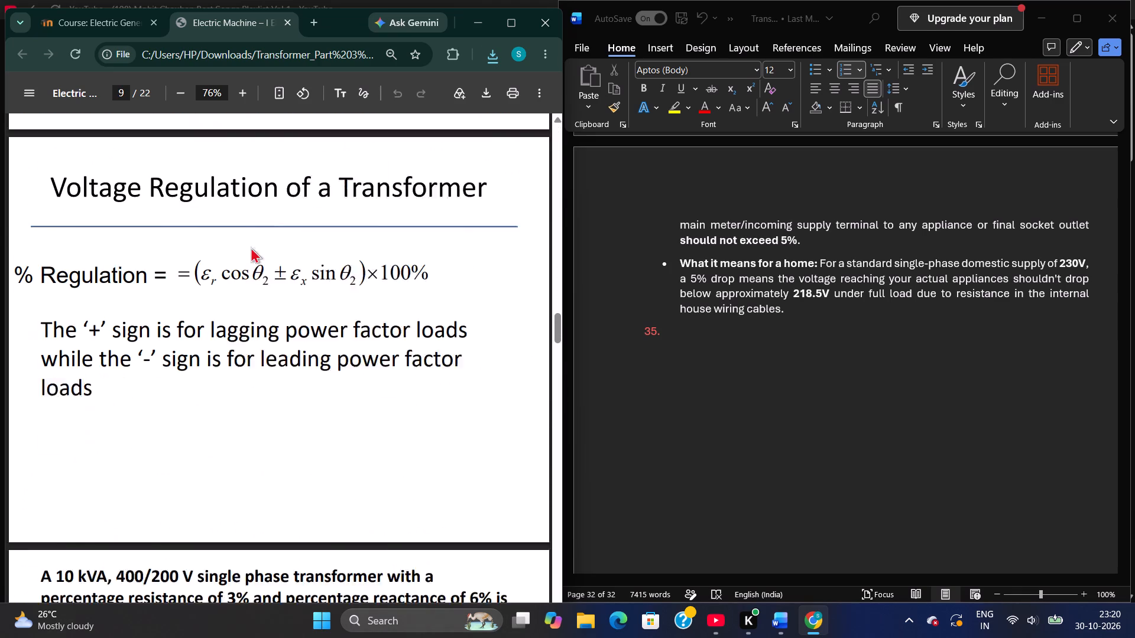
scroll(251, 247, "down", 5)
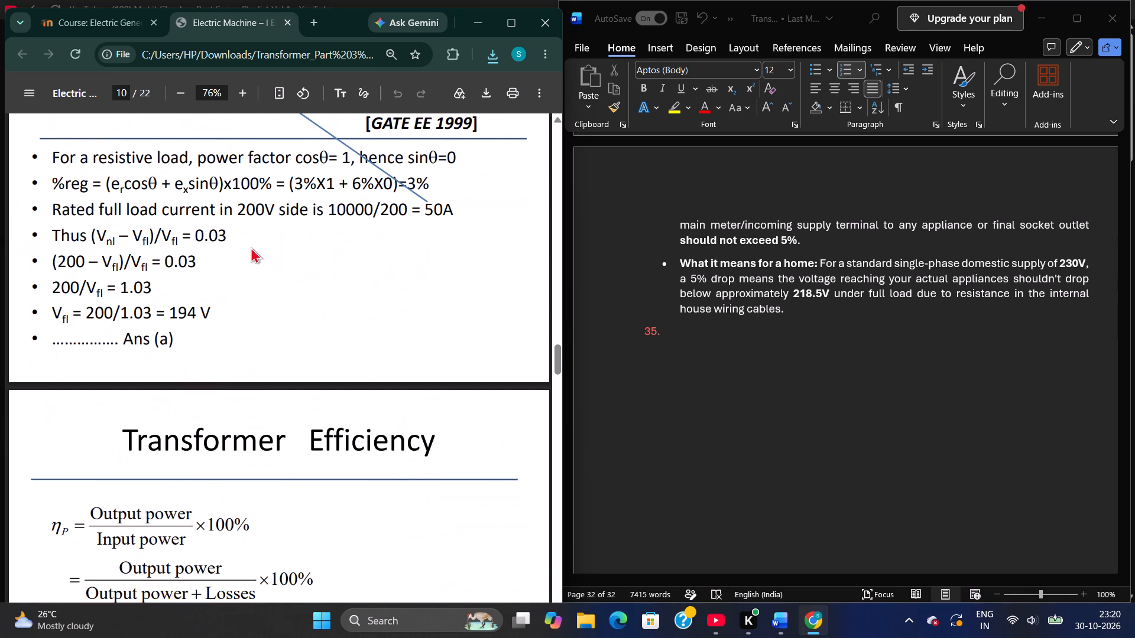
Examine the slides on transformer efficiency, core losses, copper losses and full load efficiency.
scroll(251, 247, "down", 7)
scroll(251, 247, "up", 2)
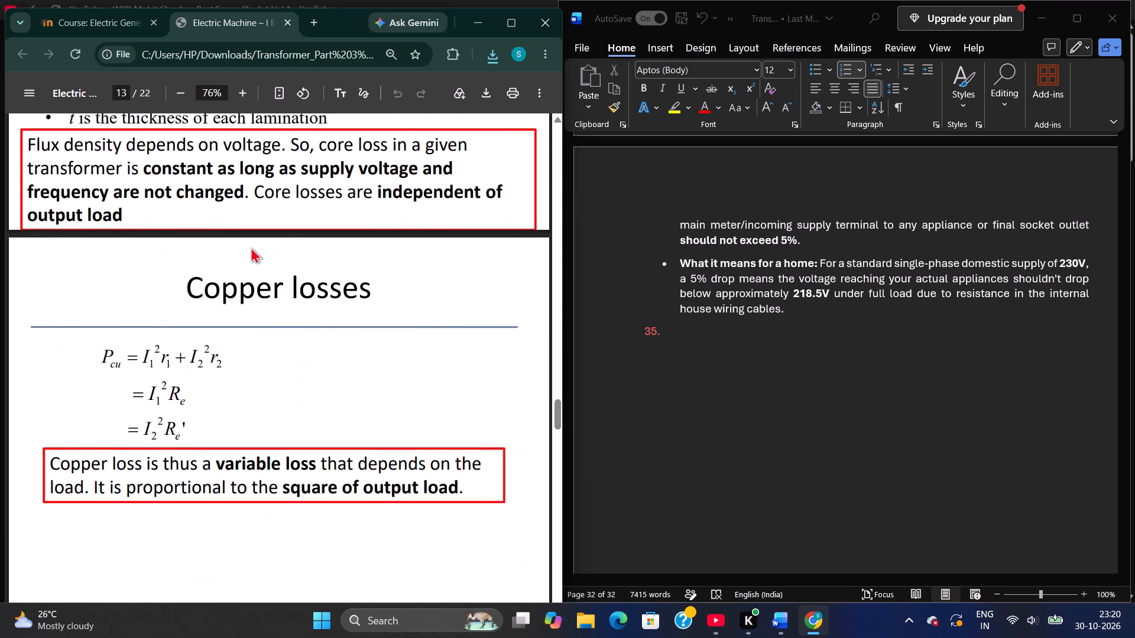
scroll(251, 247, "up", 4)
scroll(251, 247, "down", 2)
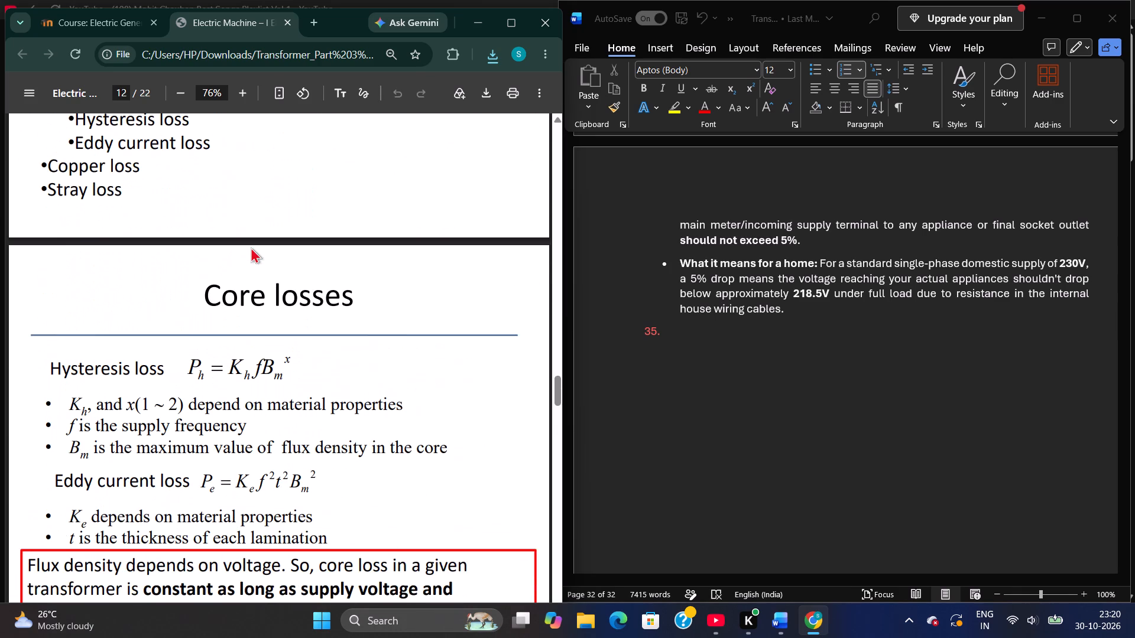
scroll(251, 247, "down", 3)
scroll(251, 247, "up", 2)
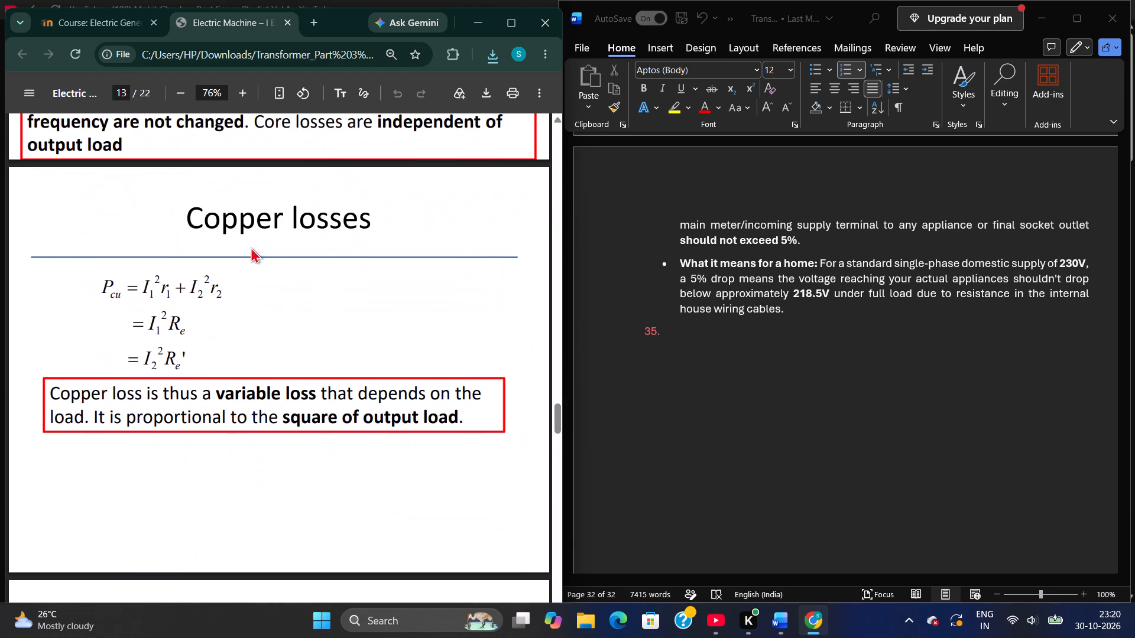
scroll(251, 247, "up", 1)
scroll(251, 247, "down", 1)
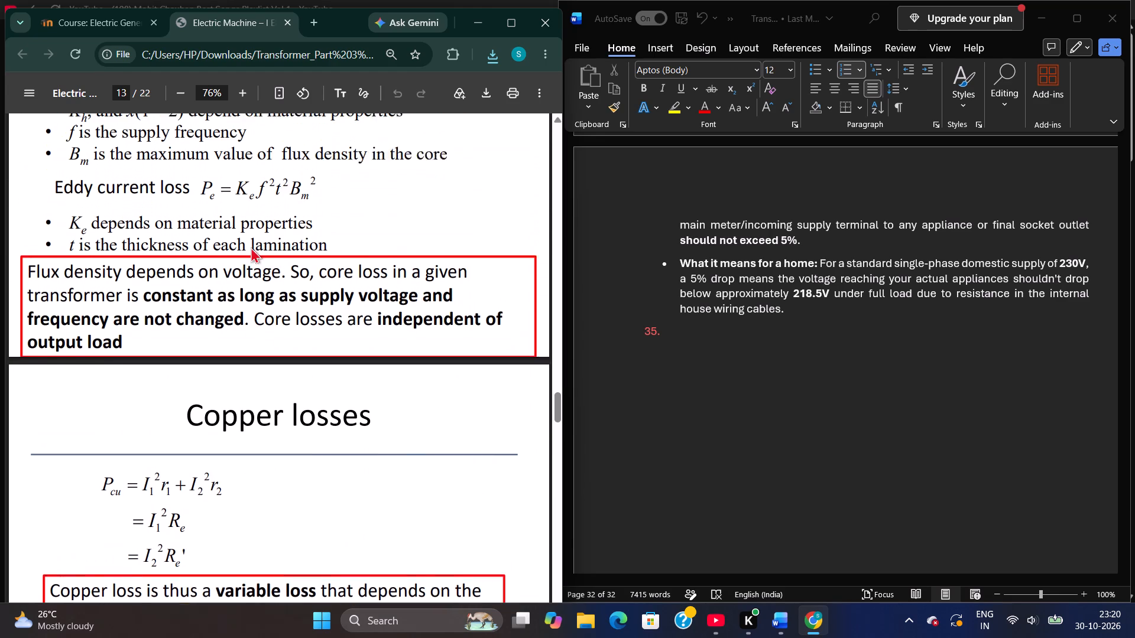
scroll(251, 247, "down", 2)
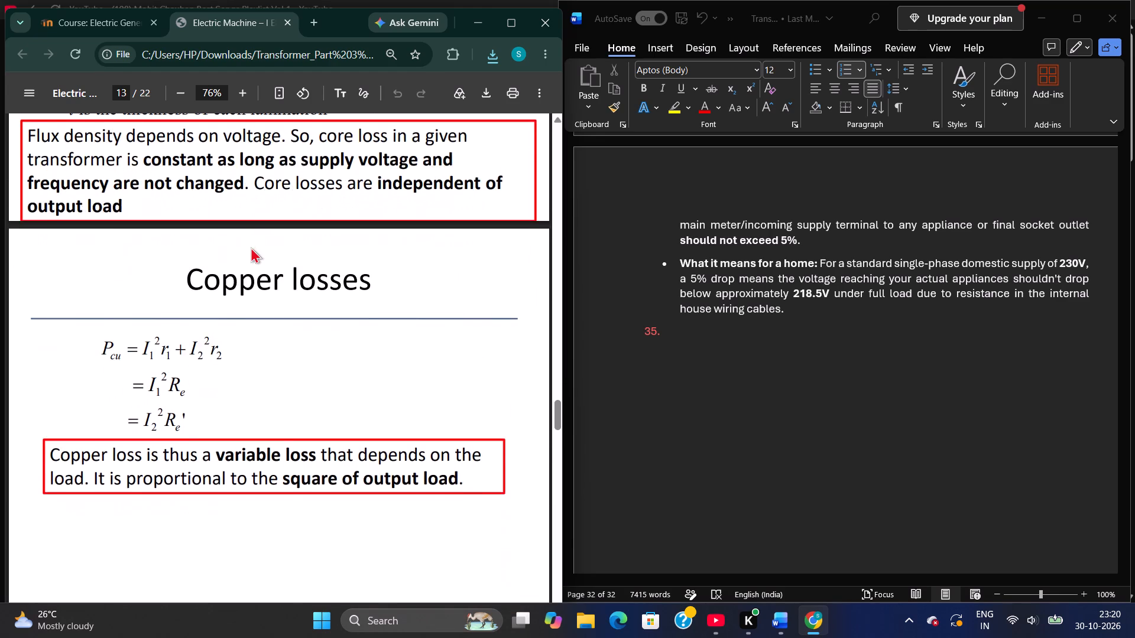
scroll(251, 247, "down", 4)
scroll(251, 247, "up", 1)
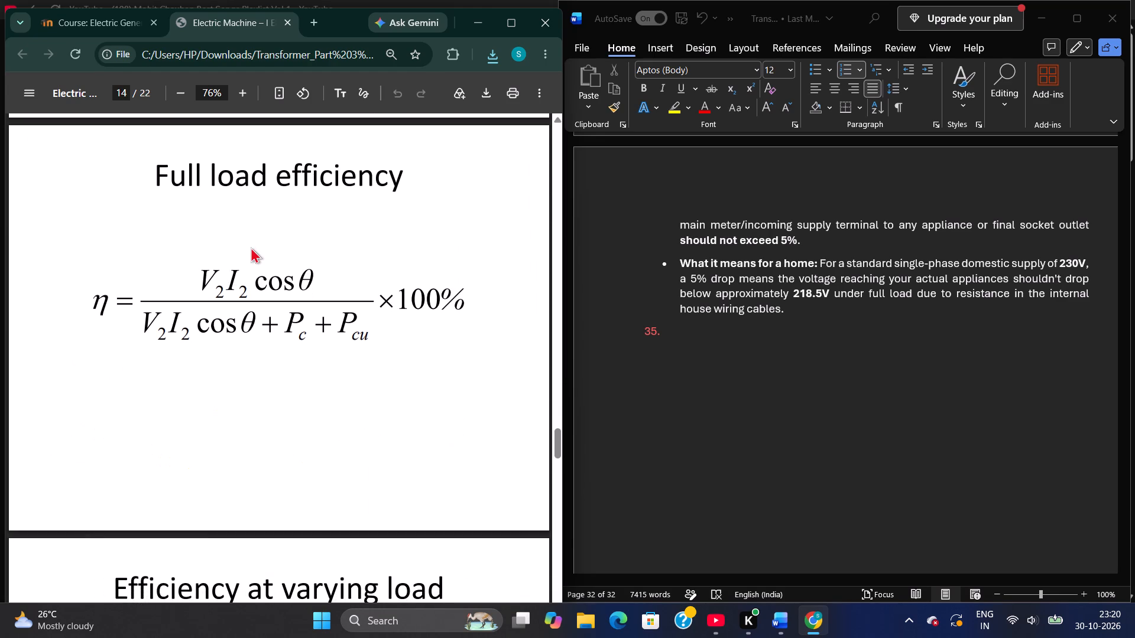
scroll(251, 247, "up", 1)
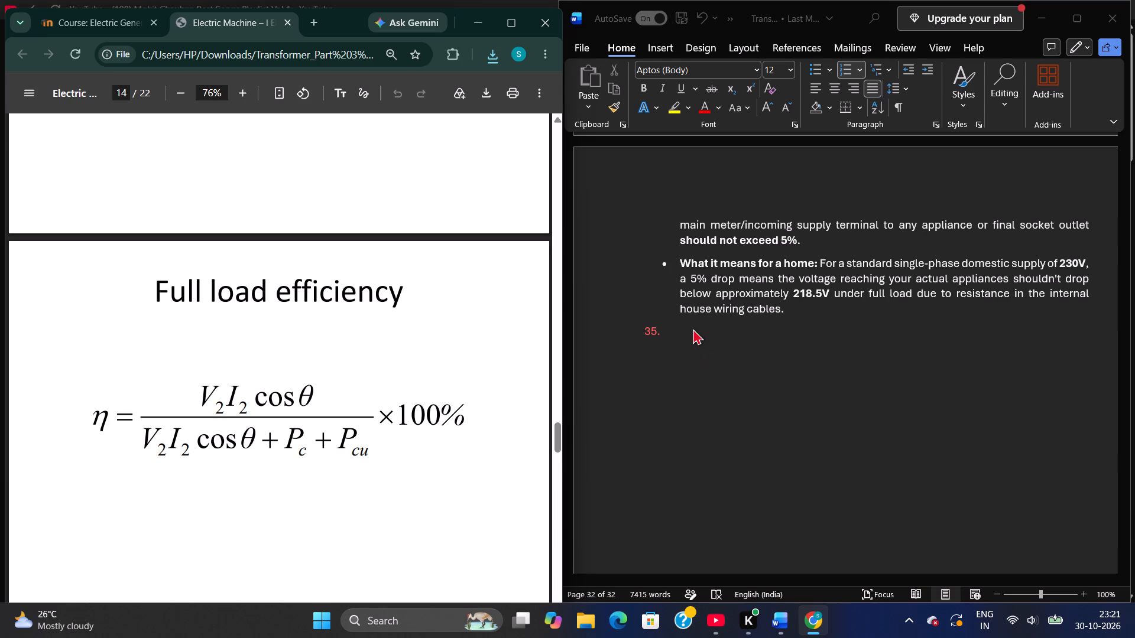
In the Word document, write item 35 as "What is Transformer efficiency and how to calculate it during full load, varying load".
left_click(693, 328)
key("w")
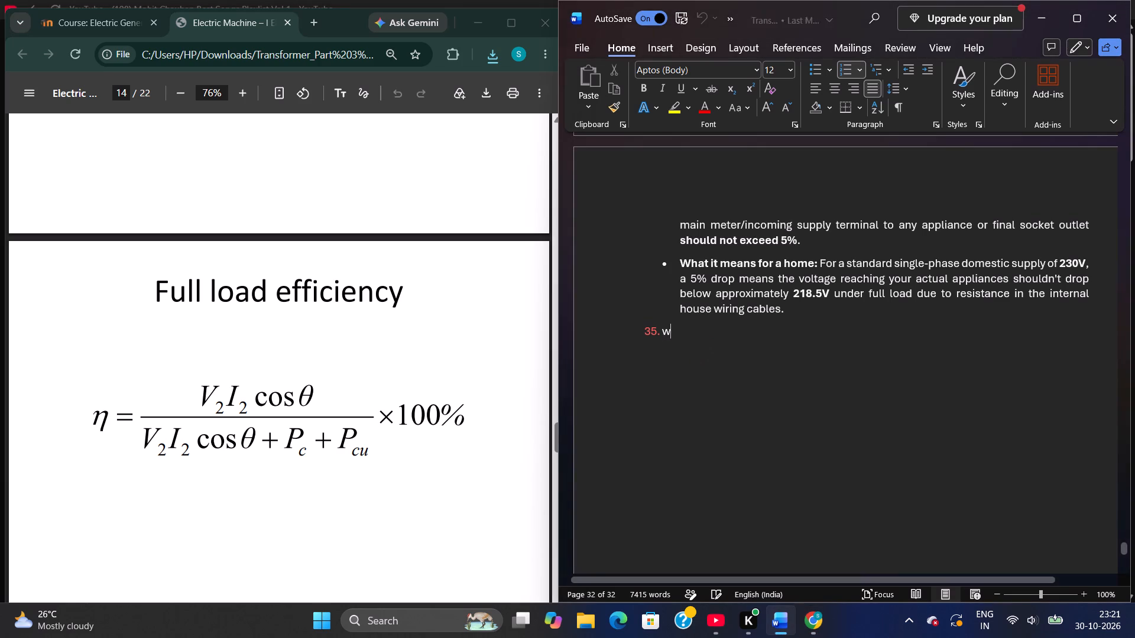
type("hat")
key("space")
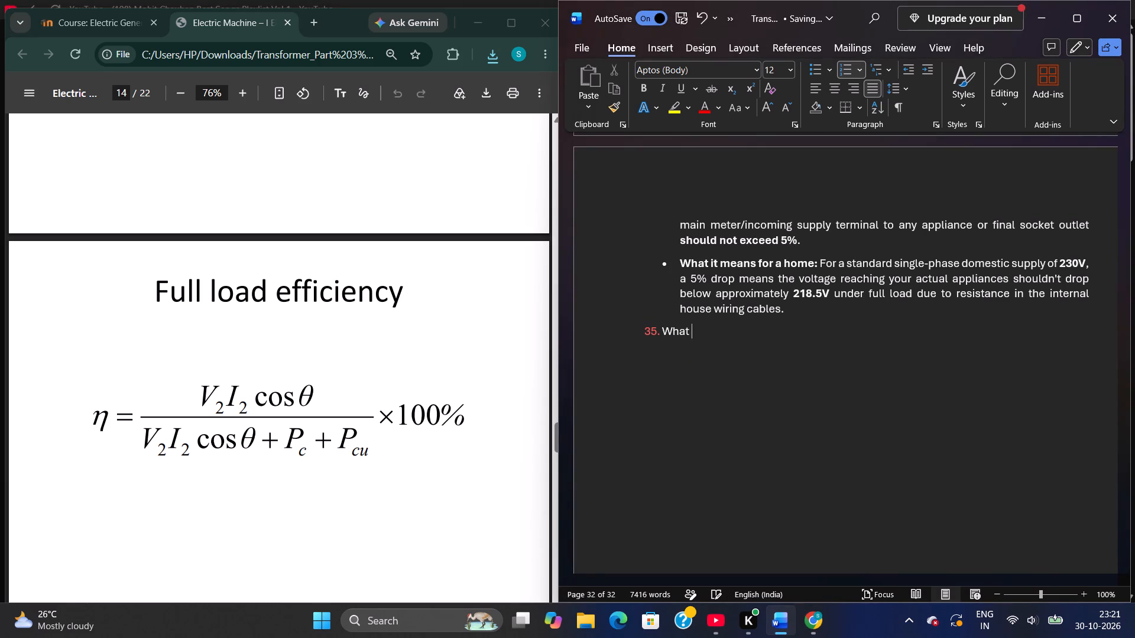
type("is")
key("space")
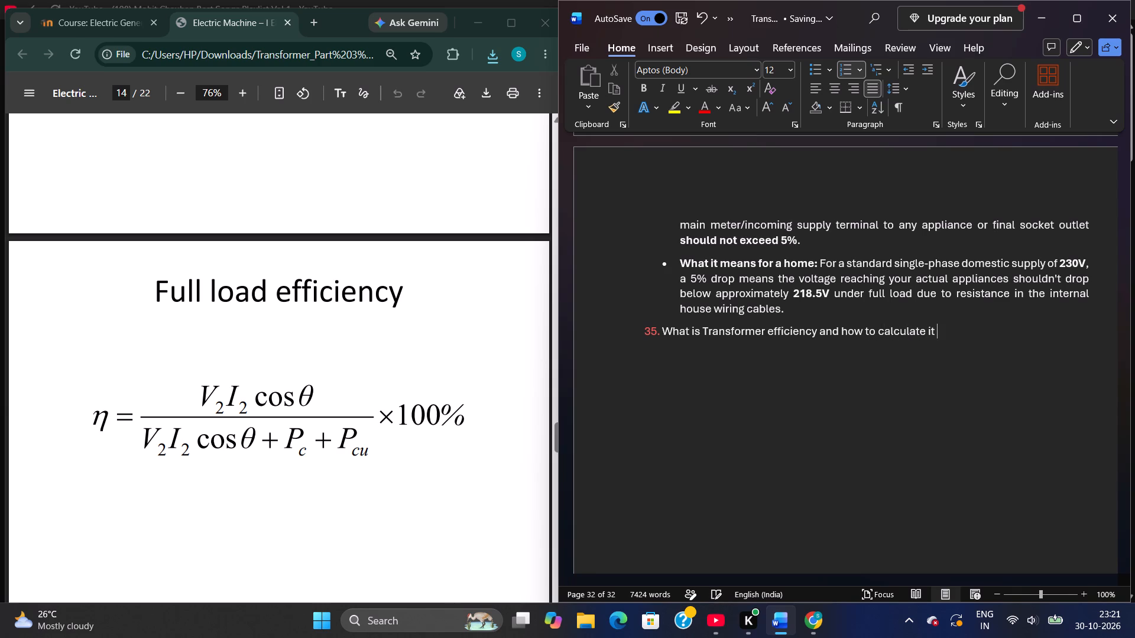
type("during fuul")
key("space")
key("BackSpace")
key("BackSpace")
key("BackSpace")
type("ll load")
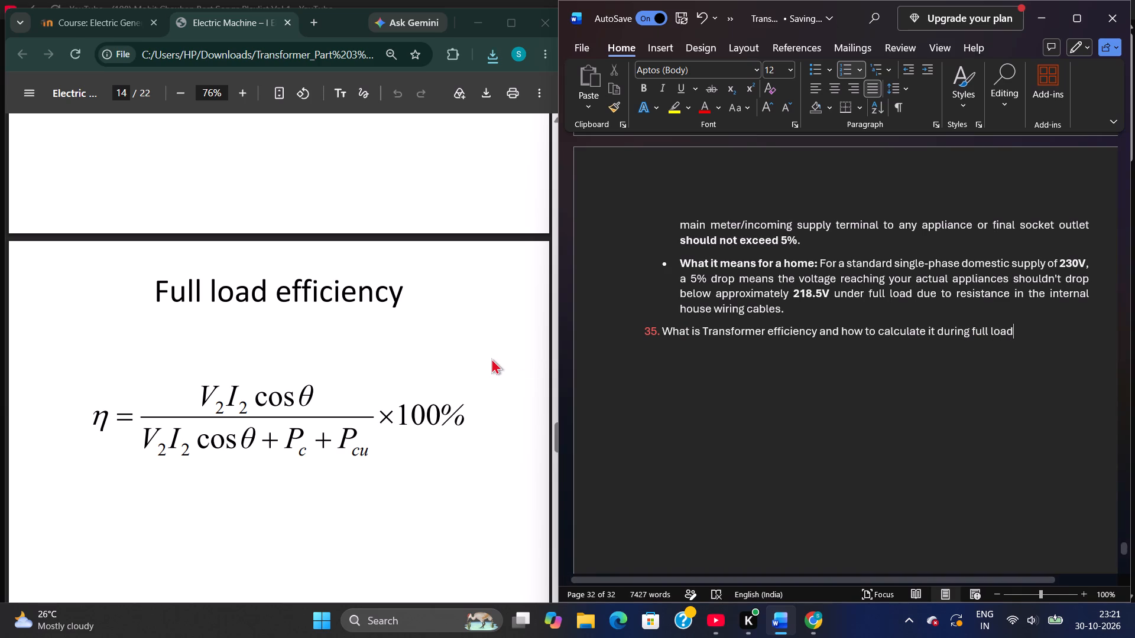
scroll(491, 358, "down", 4)
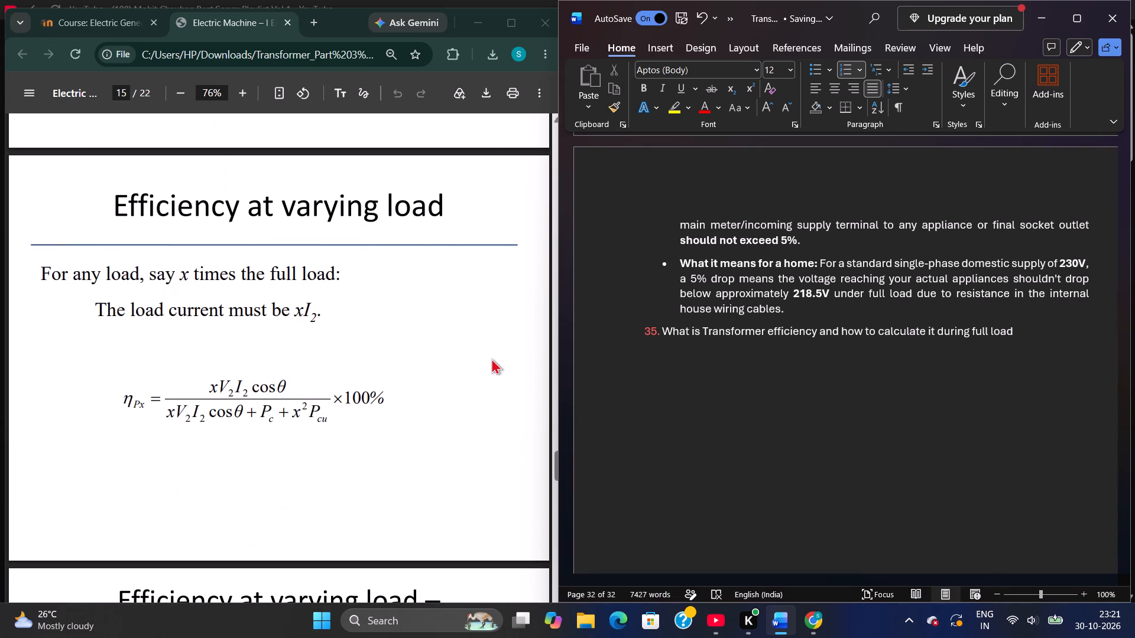
type(", varying load")
Examine the PDF slides on maximum efficiency at varying load and its condition.
scroll(491, 358, "down", 4)
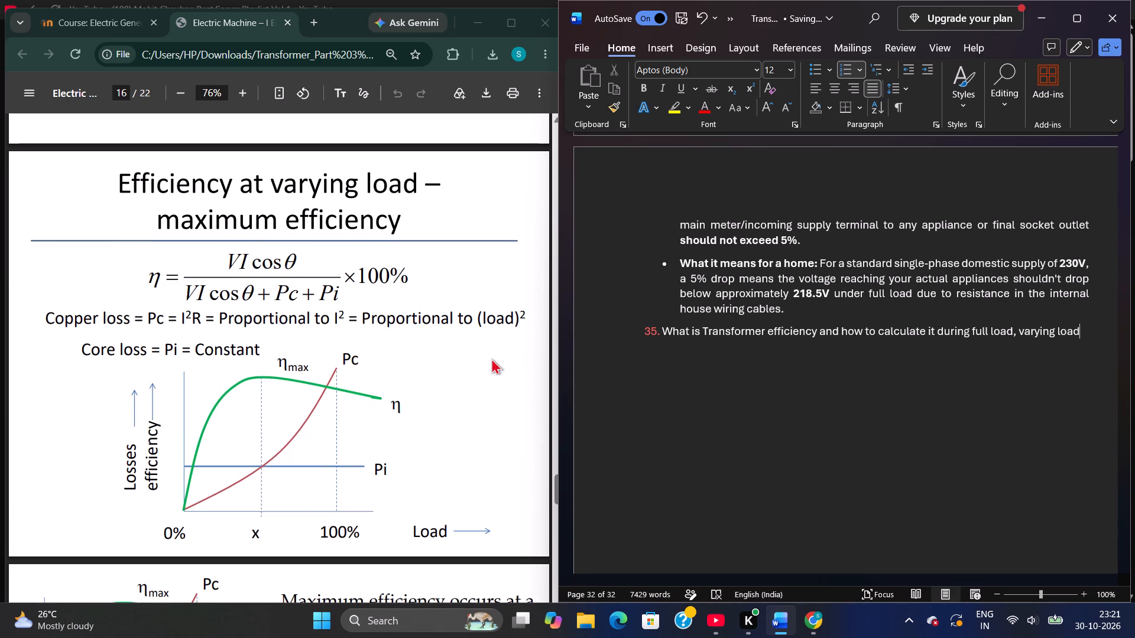
scroll(491, 358, "down", 4)
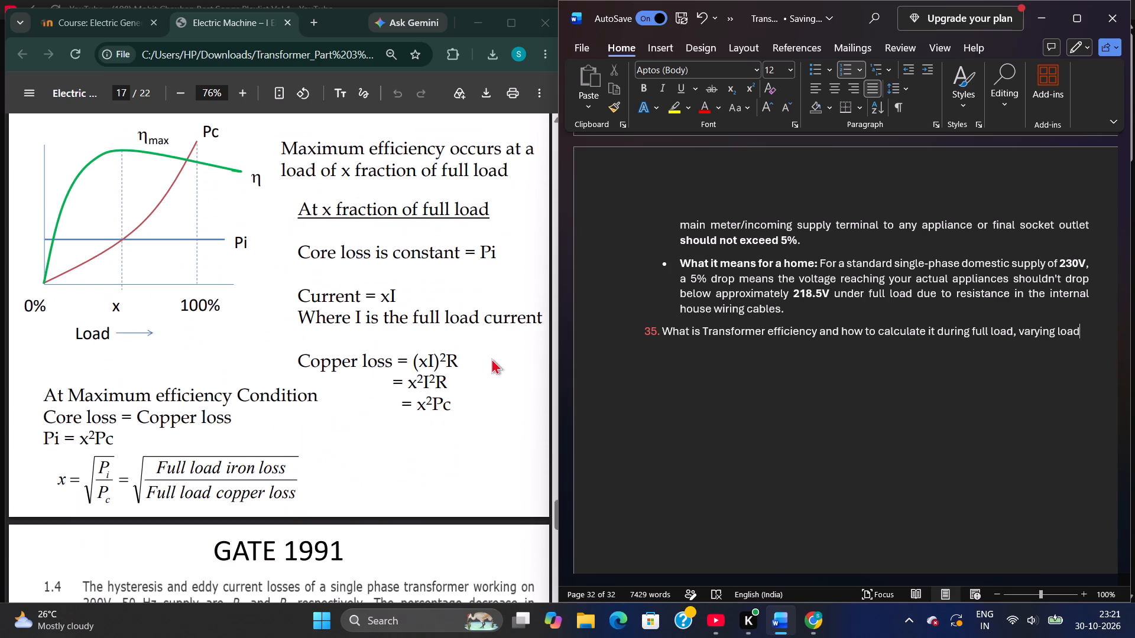
scroll(491, 358, "down", 1)
scroll(491, 358, "up", 2)
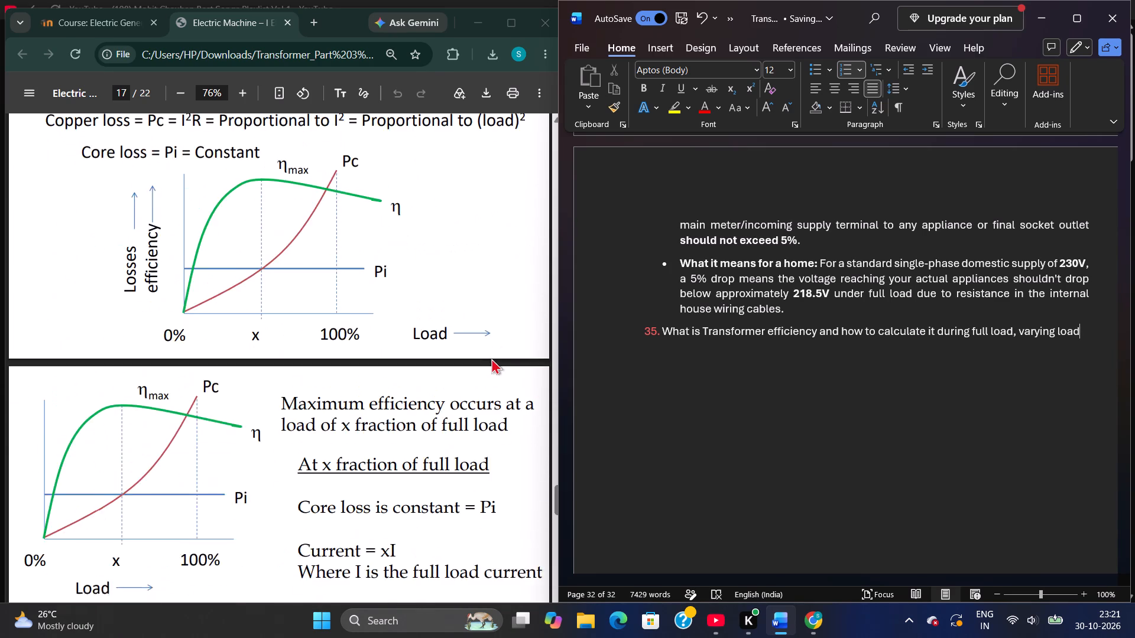
scroll(491, 358, "up", 2)
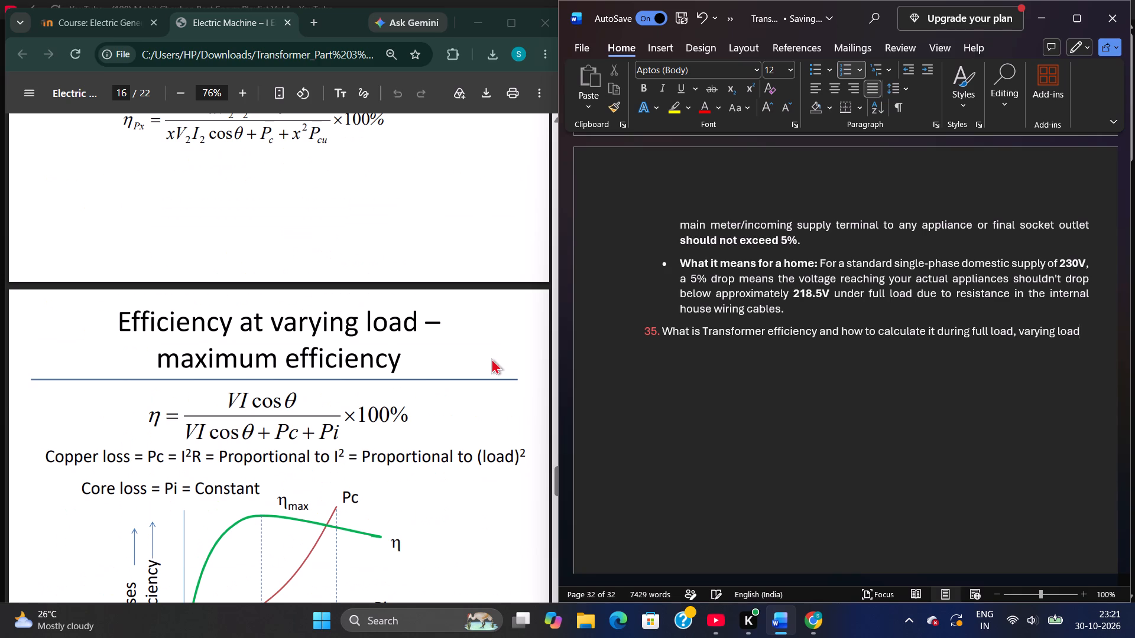
End item 35's question with a question mark and add "What is the maximum efficiency for a transformer?" after it.
key("shift+question")
key("space")
type("what s")
key("BackSpace")
type("is the maximum")
key("space")
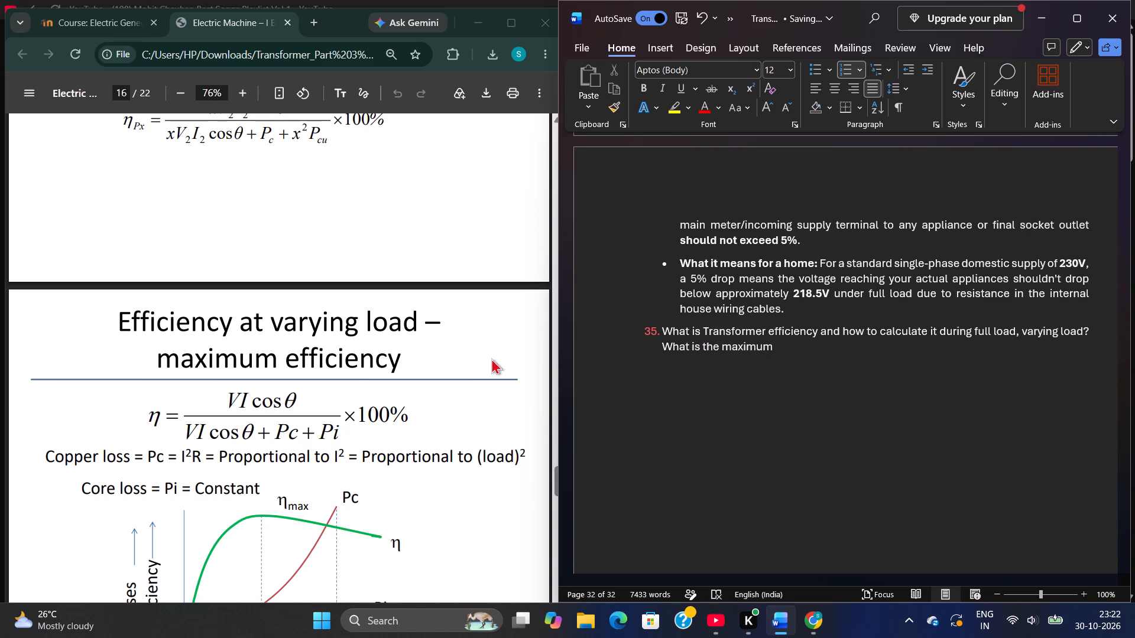
type("effici")
type("ency")
key("space")
type("for a tra")
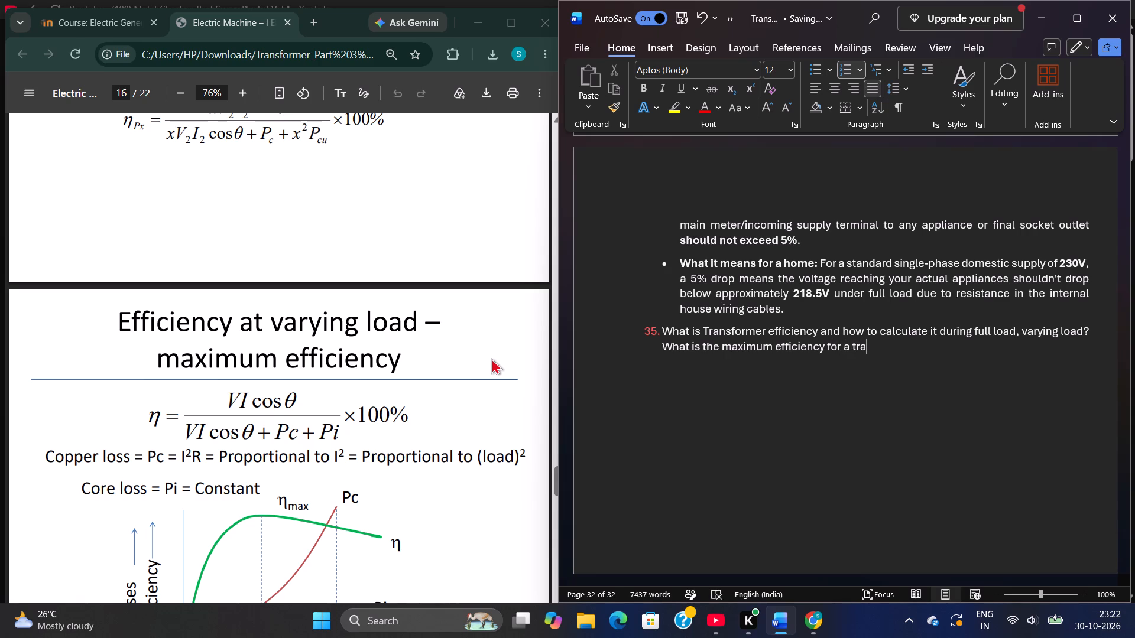
type("nsformer")
key("shift+question")
key("Return")
key("BackSpace")
key("BackSpace")
type("ans")
key("shift+colon")
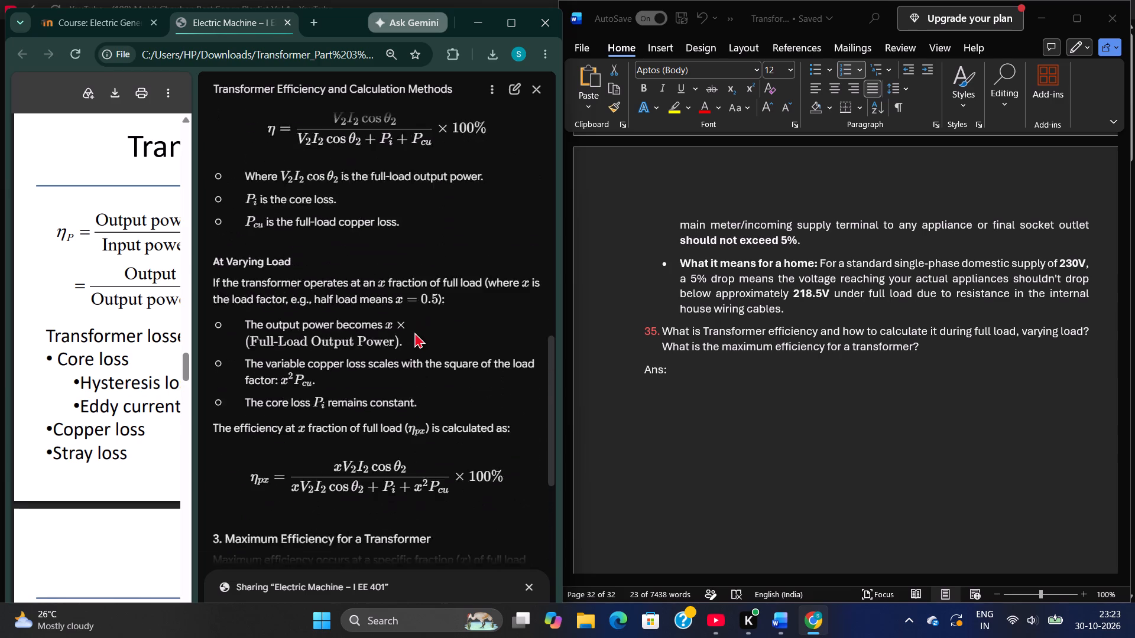
scroll(414, 332, "up", 1)
left_click(158, 385)
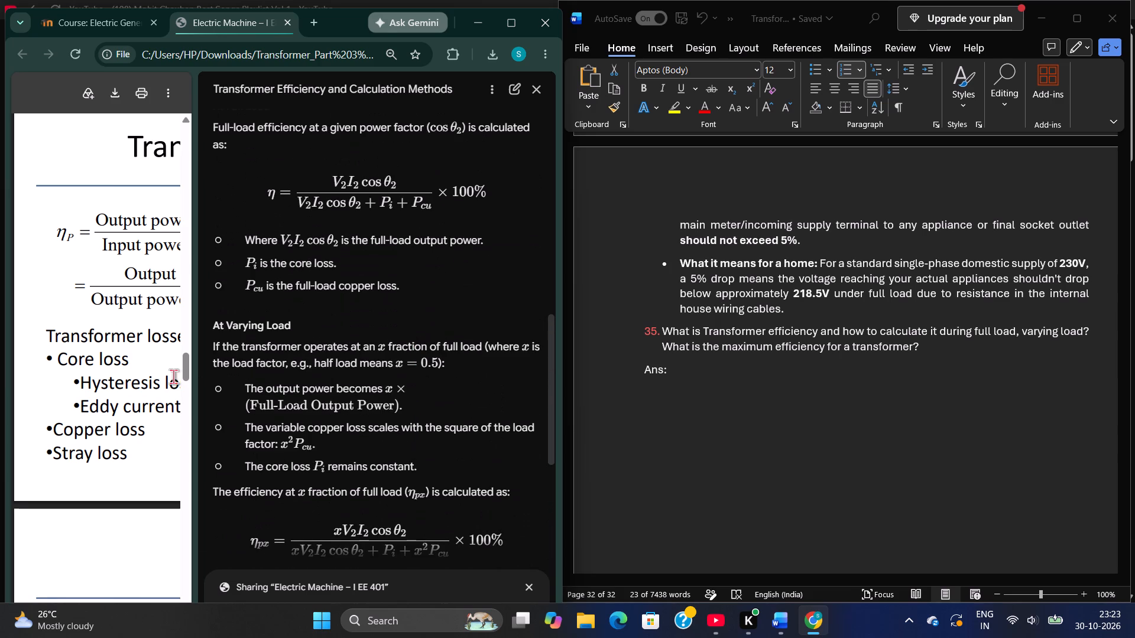
scroll(267, 313, "up", 2)
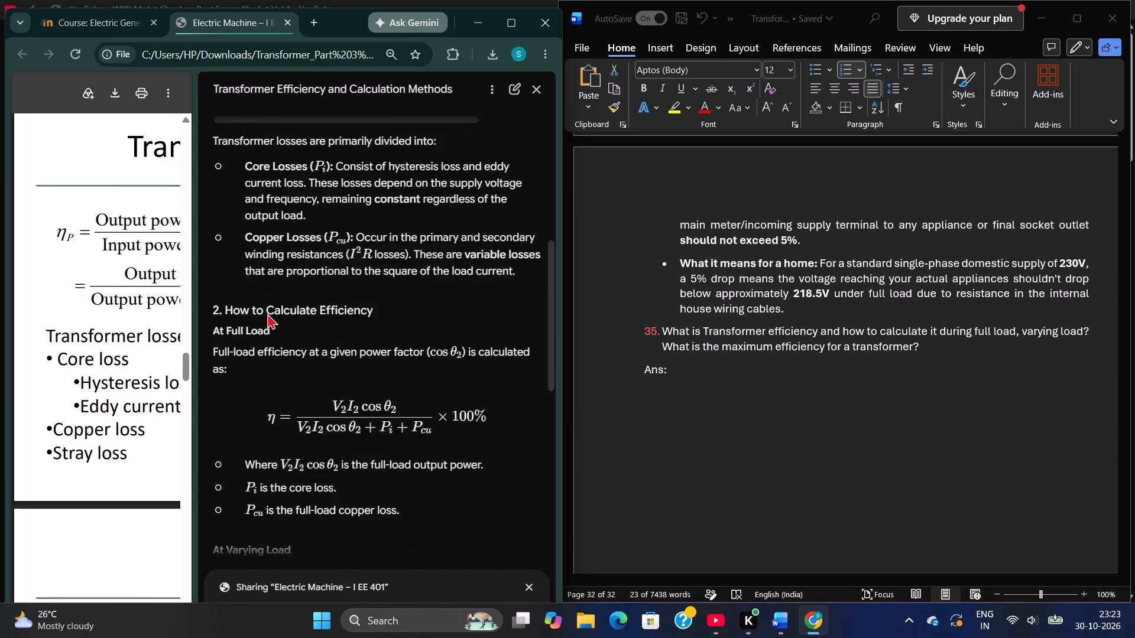
scroll(267, 313, "up", 3)
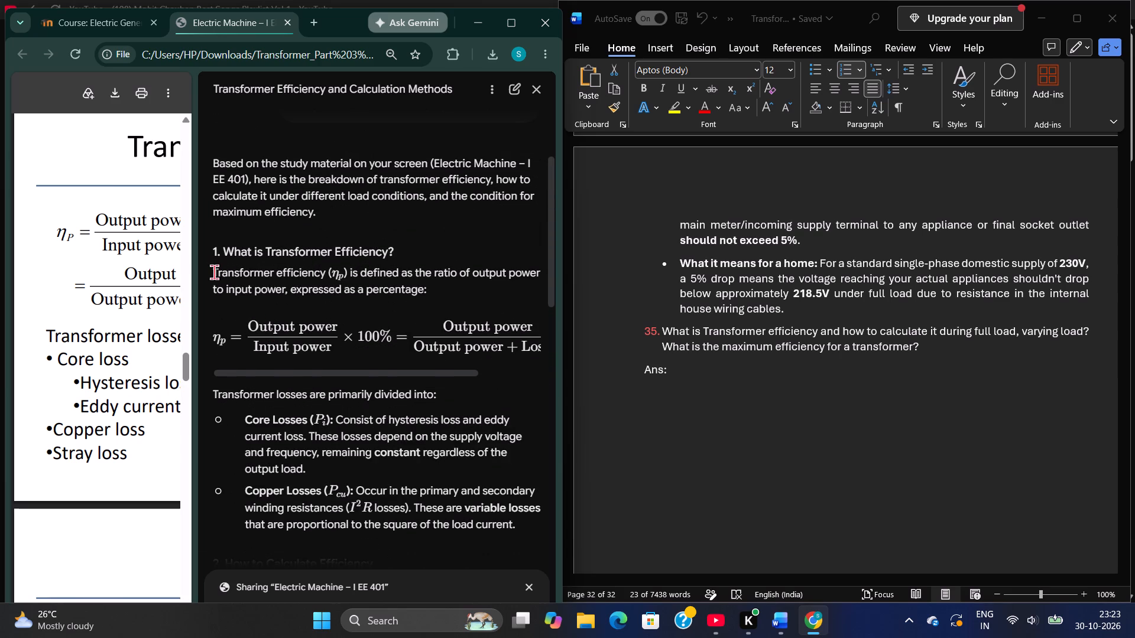
Copy Gemini's transformer efficiency definition with its percentage formula and paste it after "Ans:" under question 35 in Word.
left_click_drag(214, 272, 419, 344)
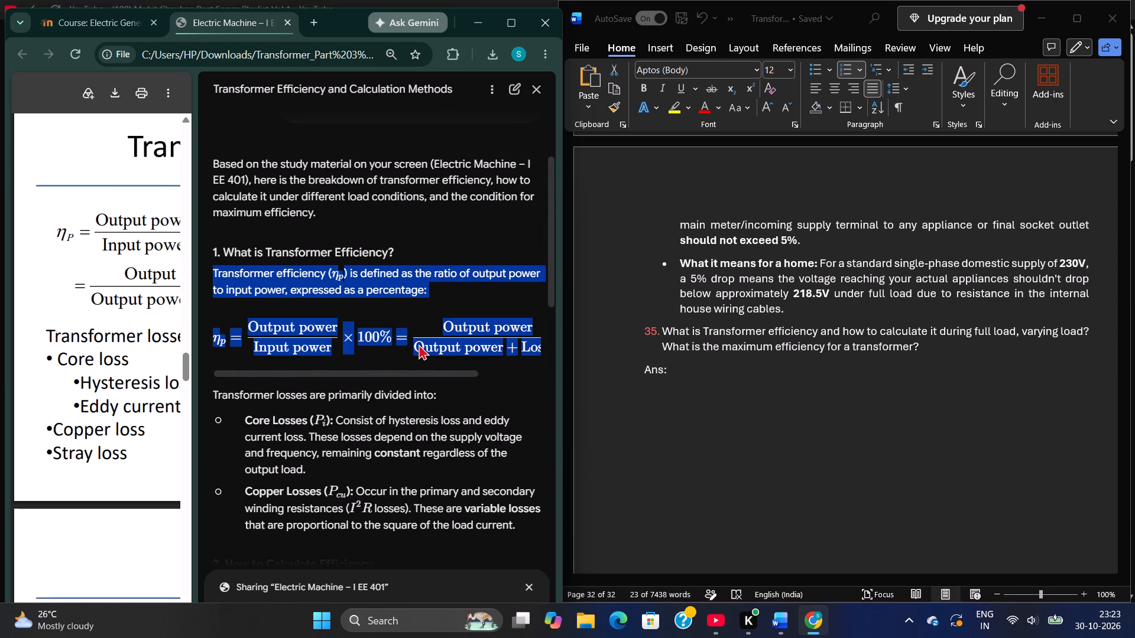
left_click_drag(419, 344, 573, 343)
key("ctrl+c")
left_click(708, 363)
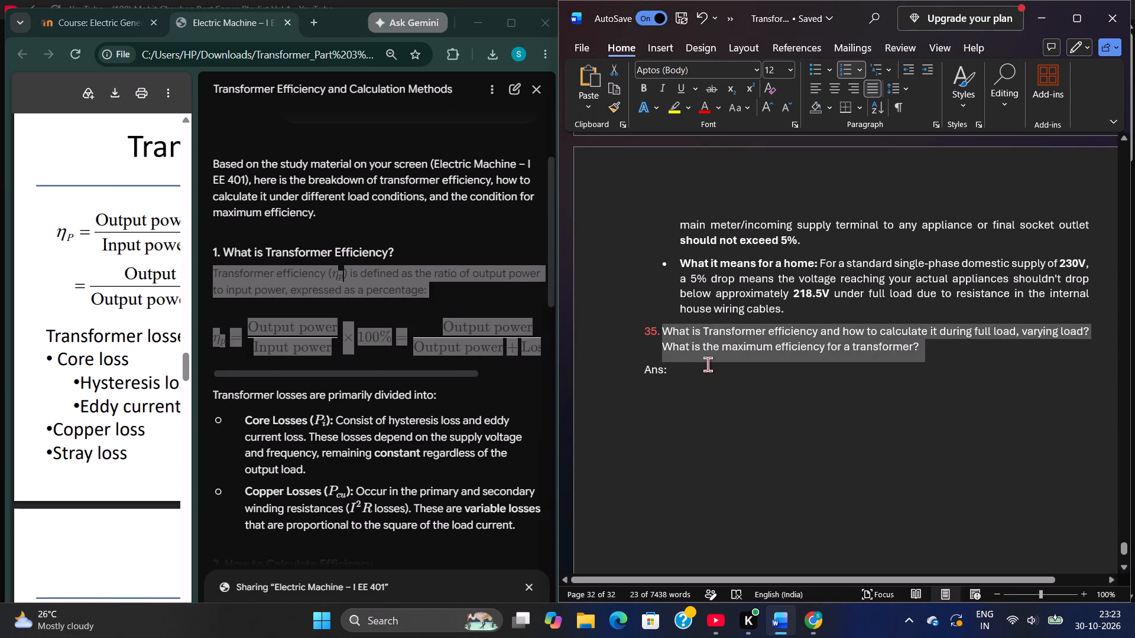
left_click(708, 364)
key("ctrl+v")
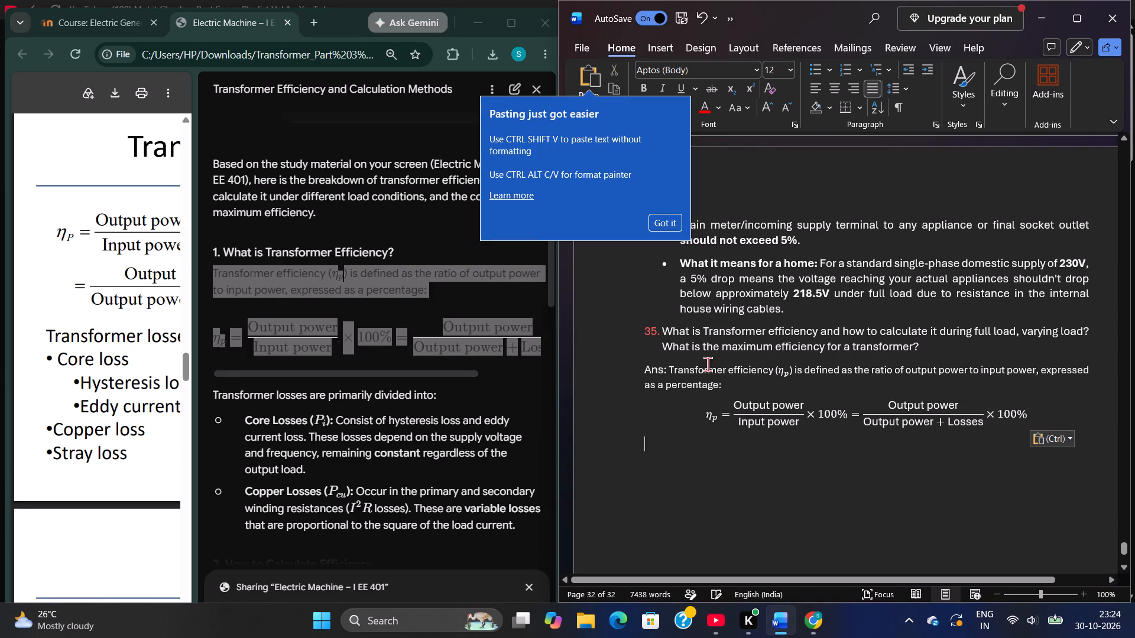
left_click(673, 215)
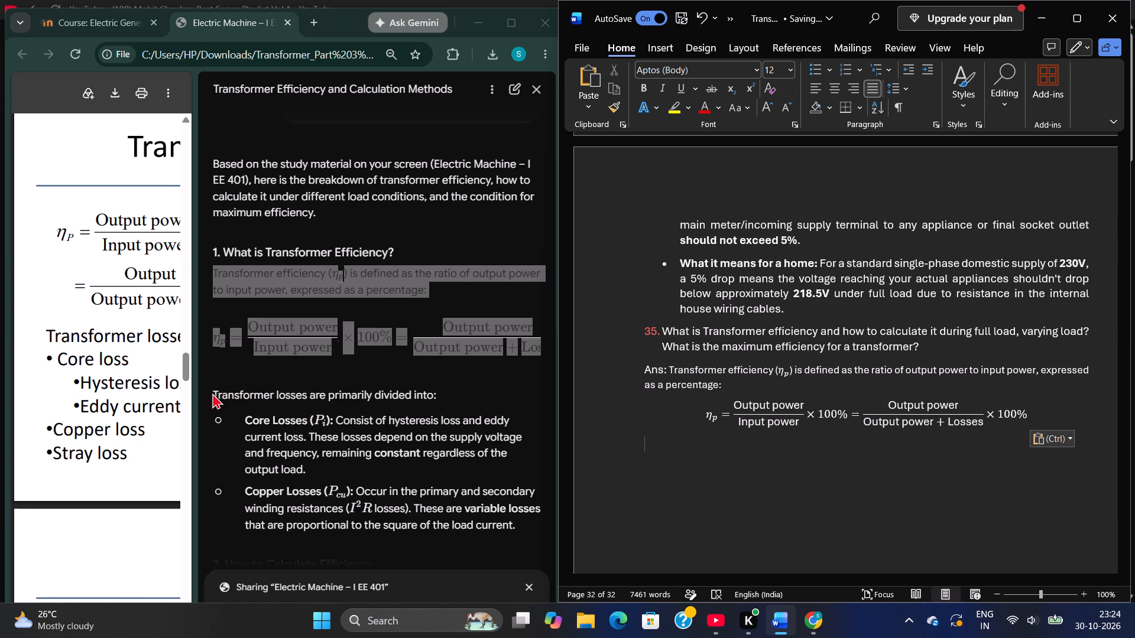
Copy Gemini's passage on transformer losses, from "Transformer losses are primarily divided into:" to the end of the Copper Losses bullet.
scroll(216, 393, "down", 1)
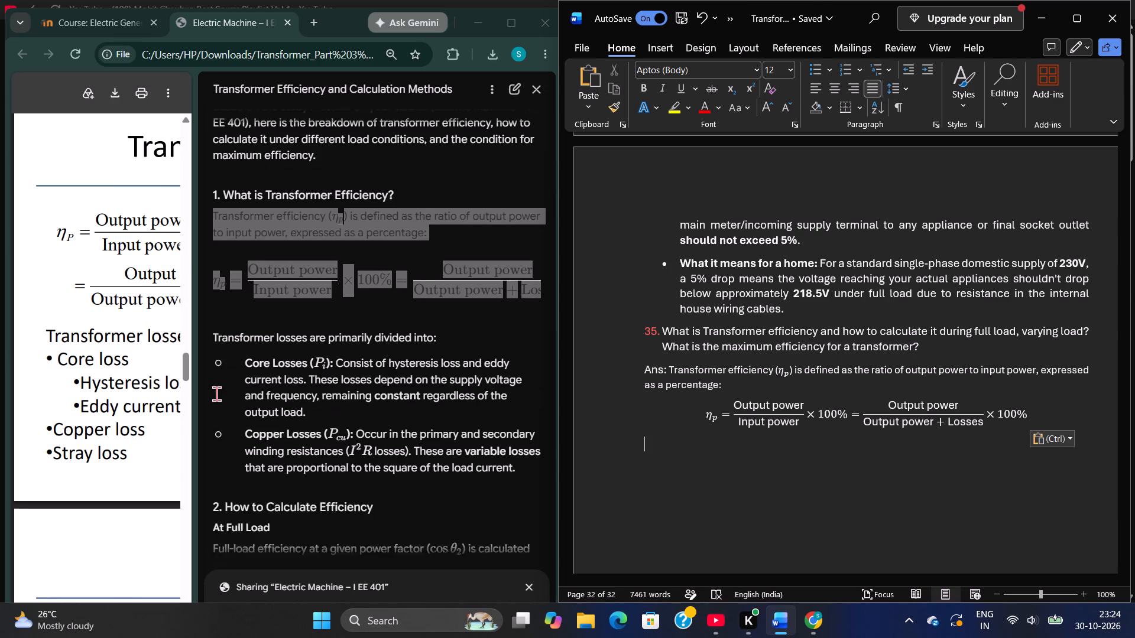
scroll(216, 393, "down", 1)
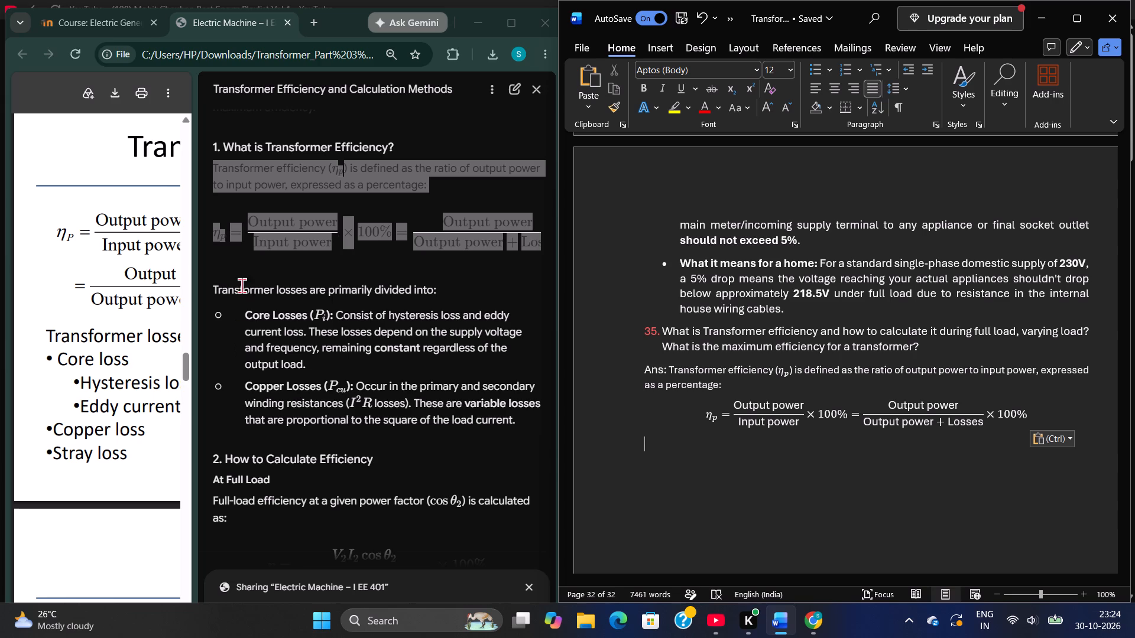
left_click_drag(215, 288, 355, 425)
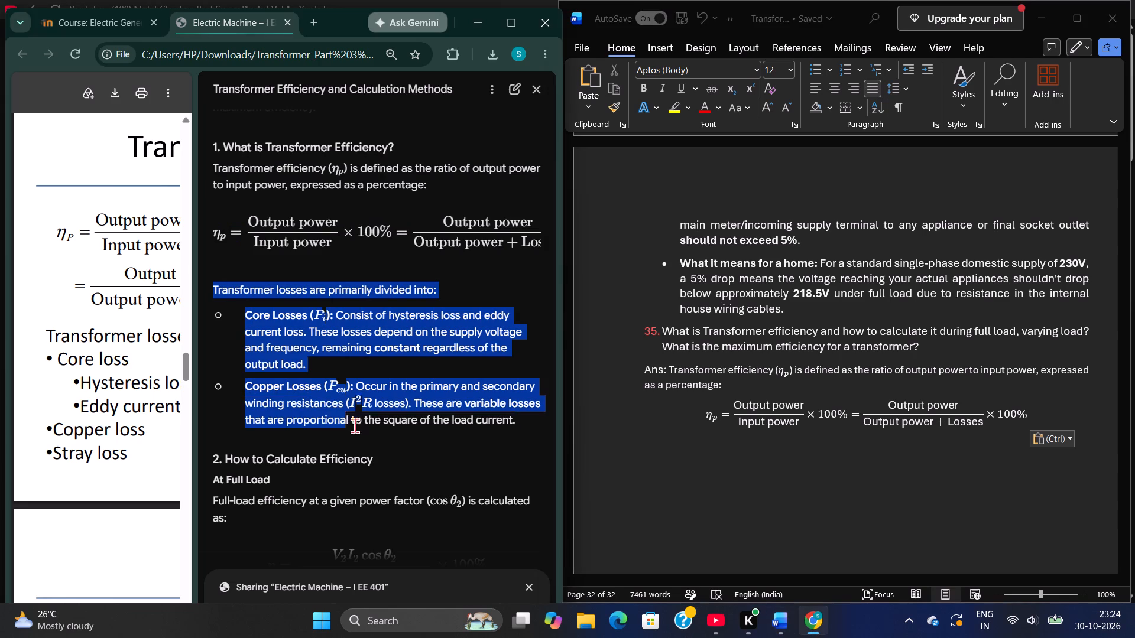
left_click_drag(355, 425, 470, 422)
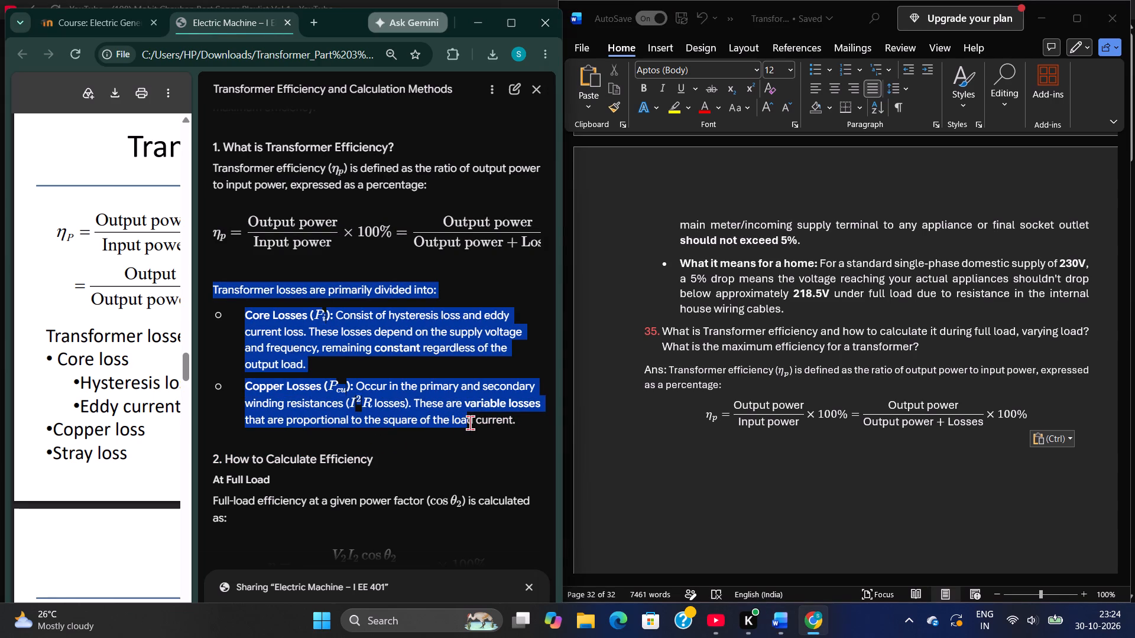
left_click_drag(470, 422, 527, 419)
key("ctrl+c")
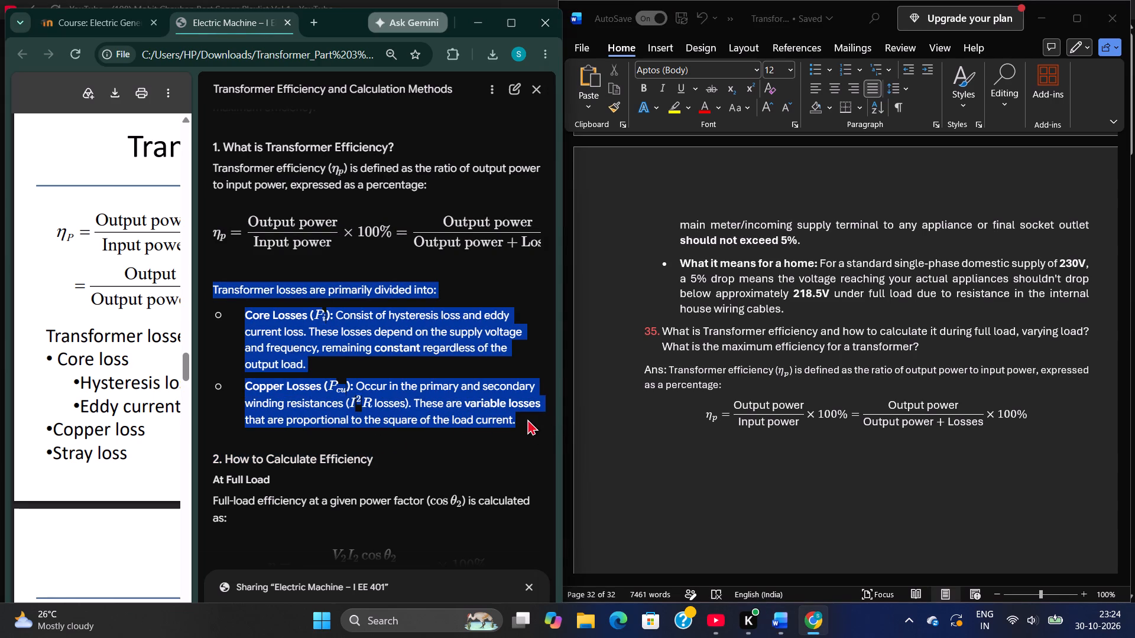
Switch to YouTube and skip the ad on the playing music playlist.
left_click(719, 624)
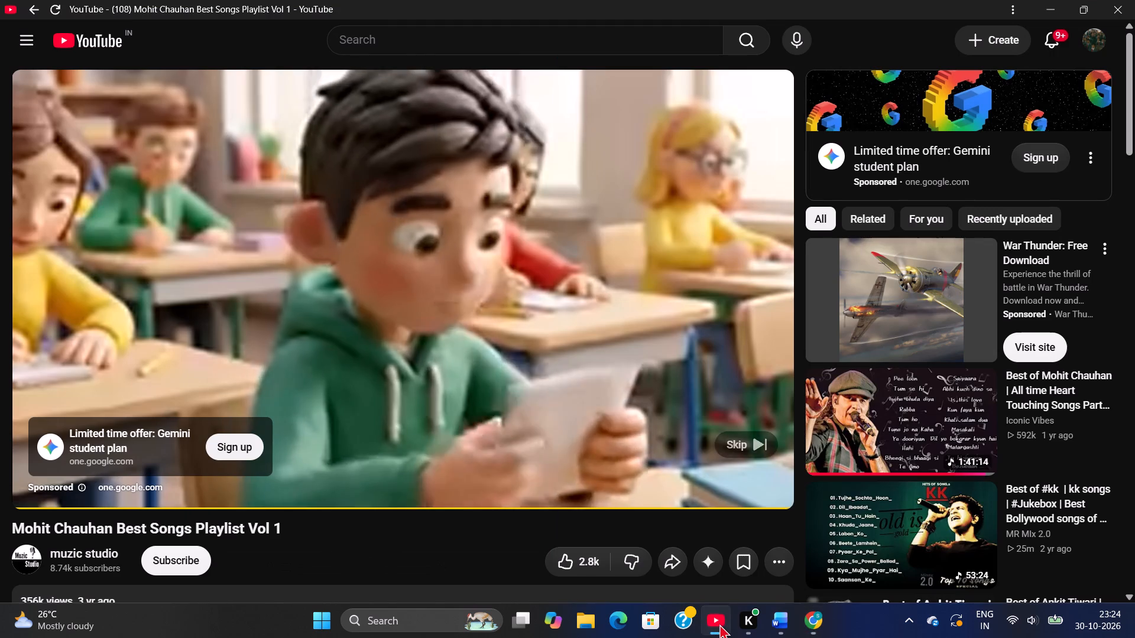
left_click(727, 442)
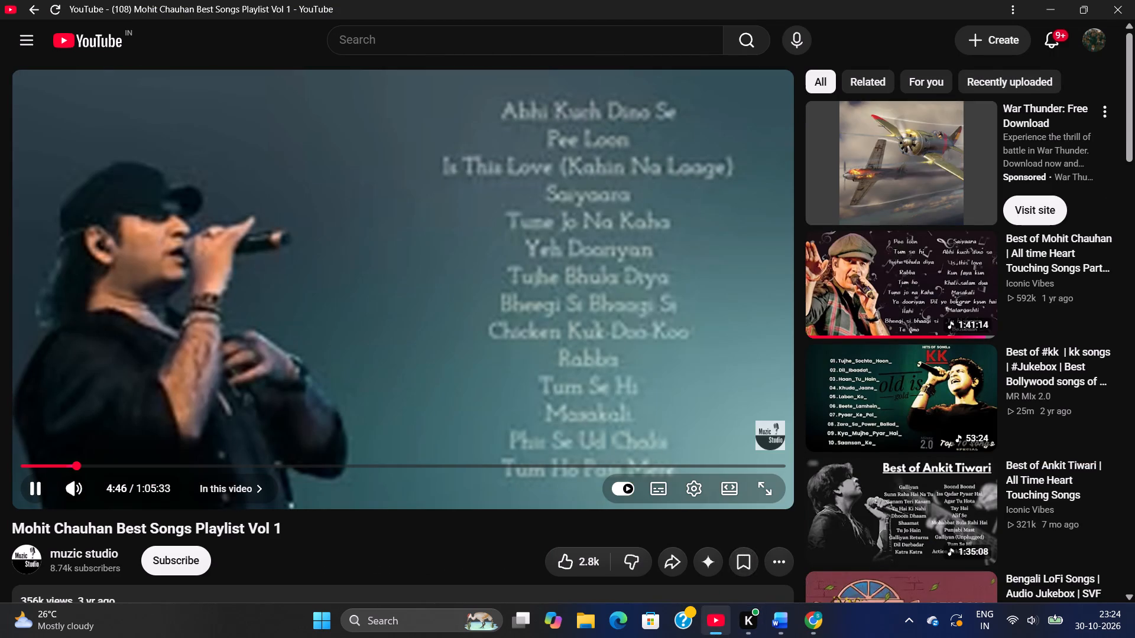
Return to Chrome, recopy the selected transformer losses passage and paste it below the efficiency formula in the Word answer.
left_click(769, 629)
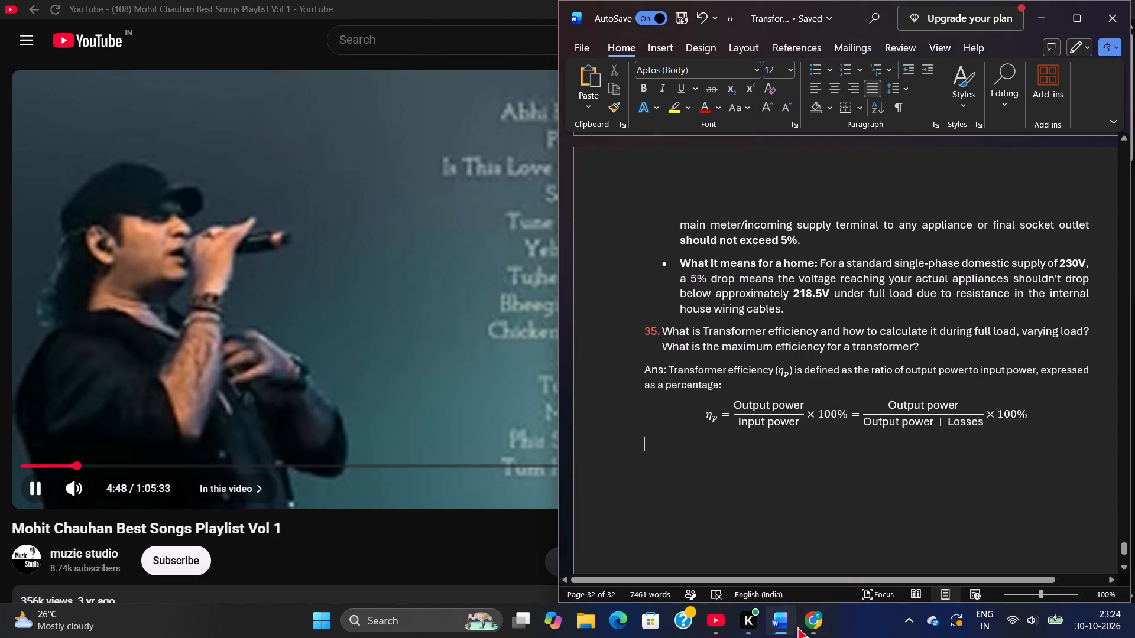
left_click(799, 626)
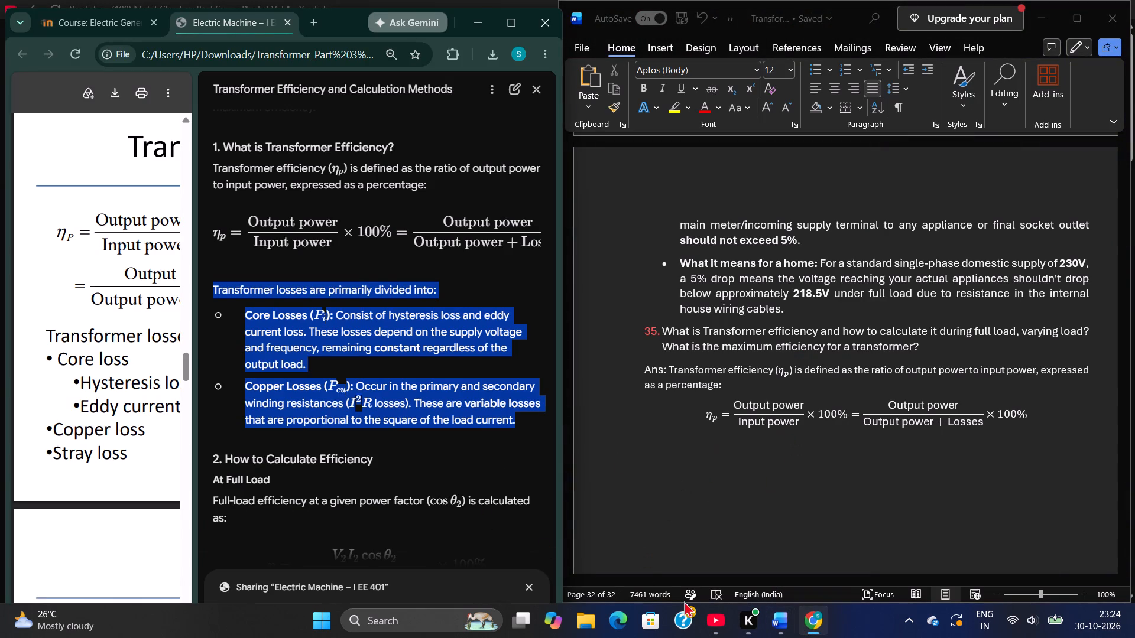
key("ctrl+c")
left_click(669, 439)
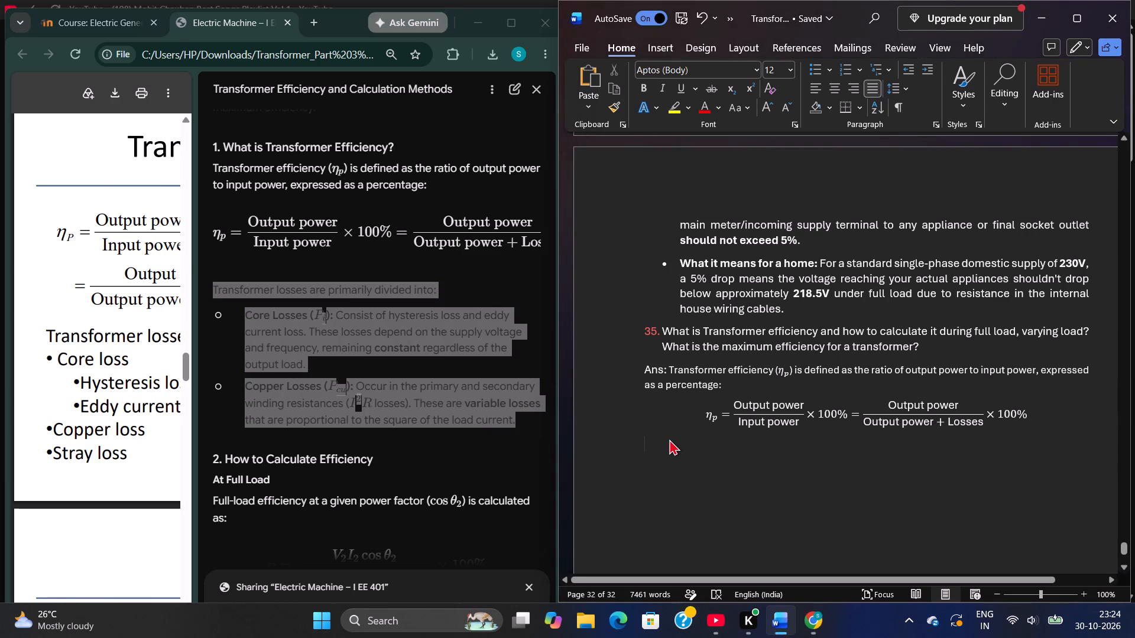
key("ctrl+v")
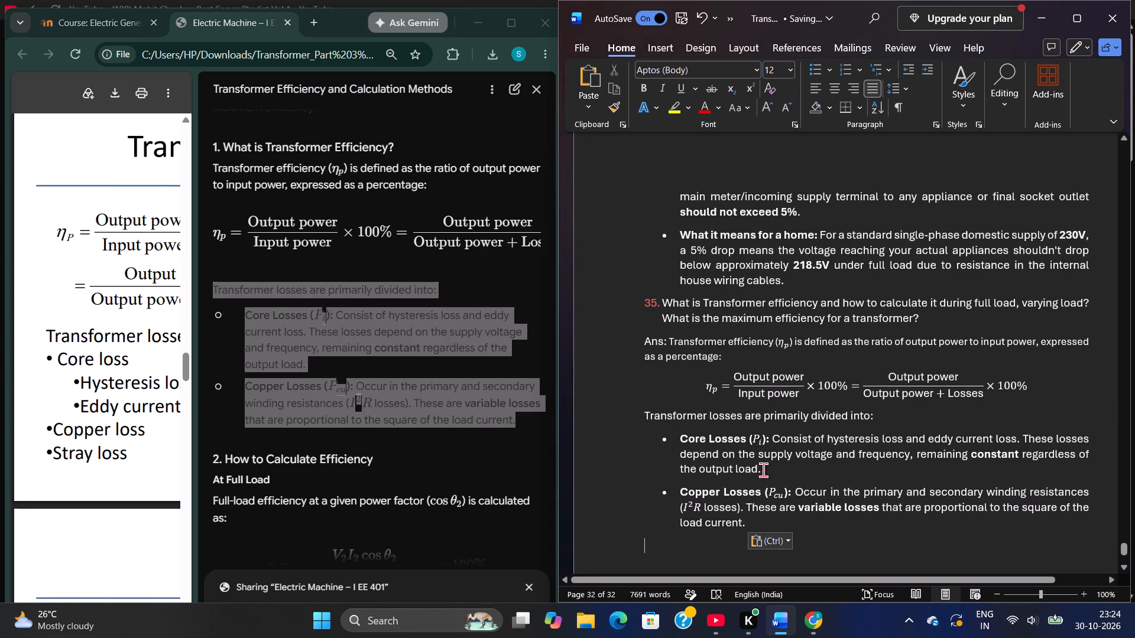
Close the Gemini chat and copy the "Hysteresis loss" and "Eddy current loss" bullets from the PDF's Transformer Efficiency slide.
left_click(763, 470)
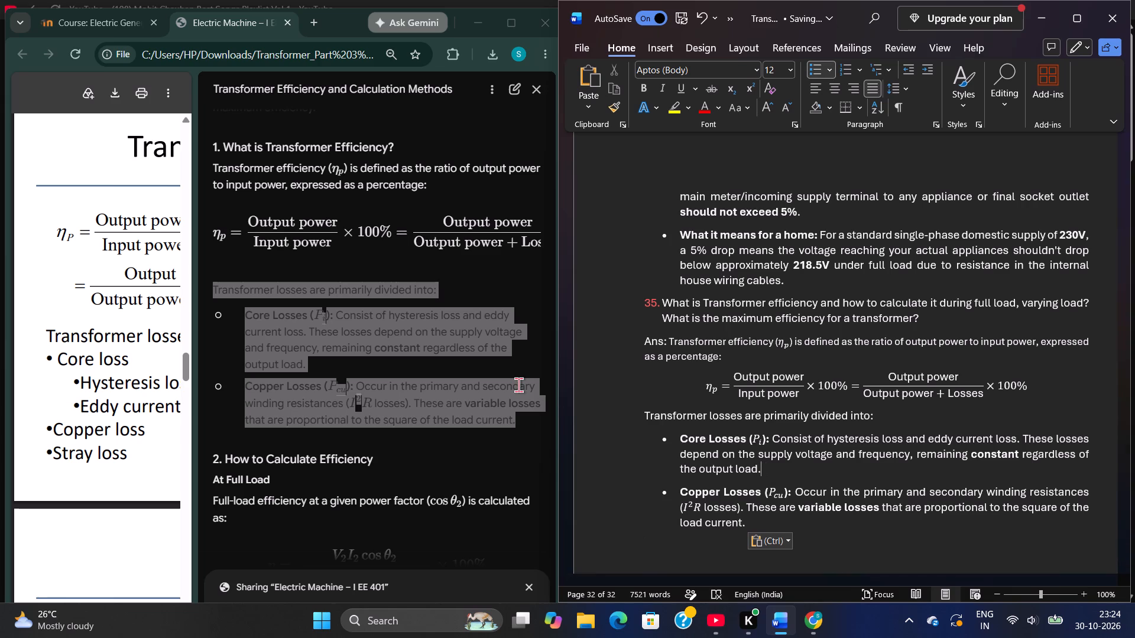
left_click(535, 82)
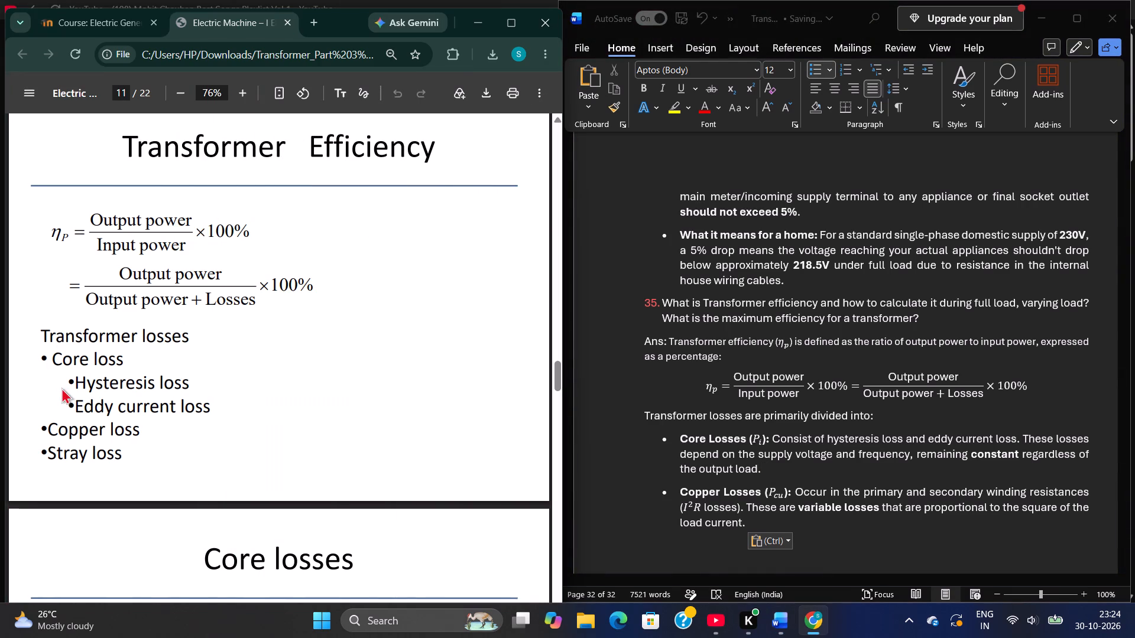
left_click_drag(65, 383, 202, 398)
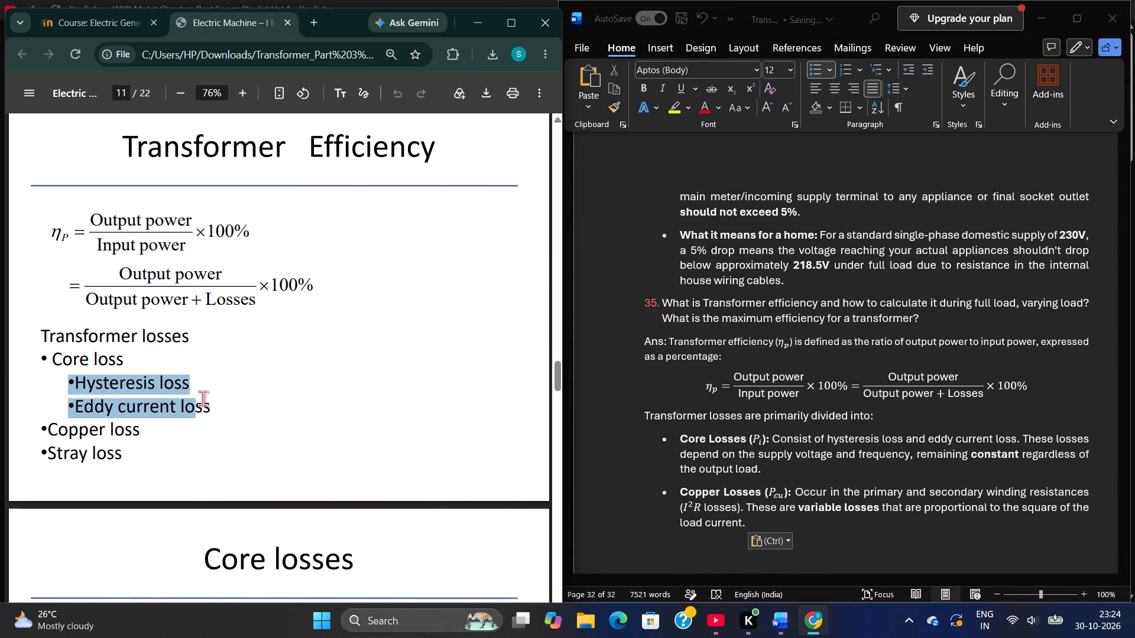
left_click_drag(202, 398, 211, 398)
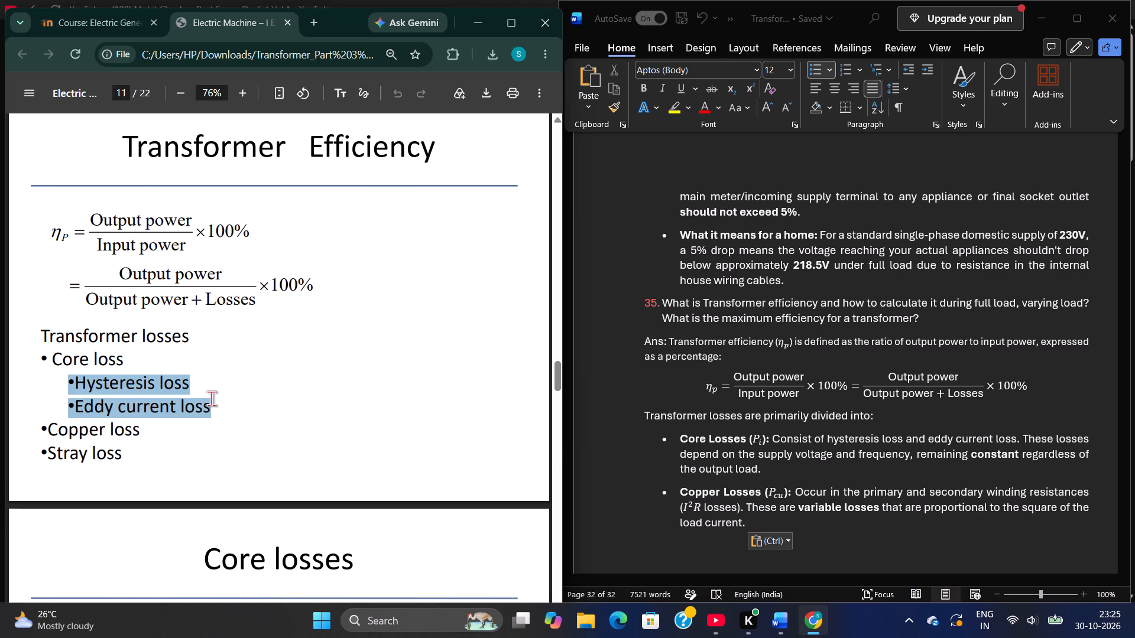
key("ctrl+c")
left_click(399, 352)
Examine the PDF's Core losses slide alongside Gemini's sections on losses, full load, varying load and maximum efficiency.
scroll(399, 352, "down", 1)
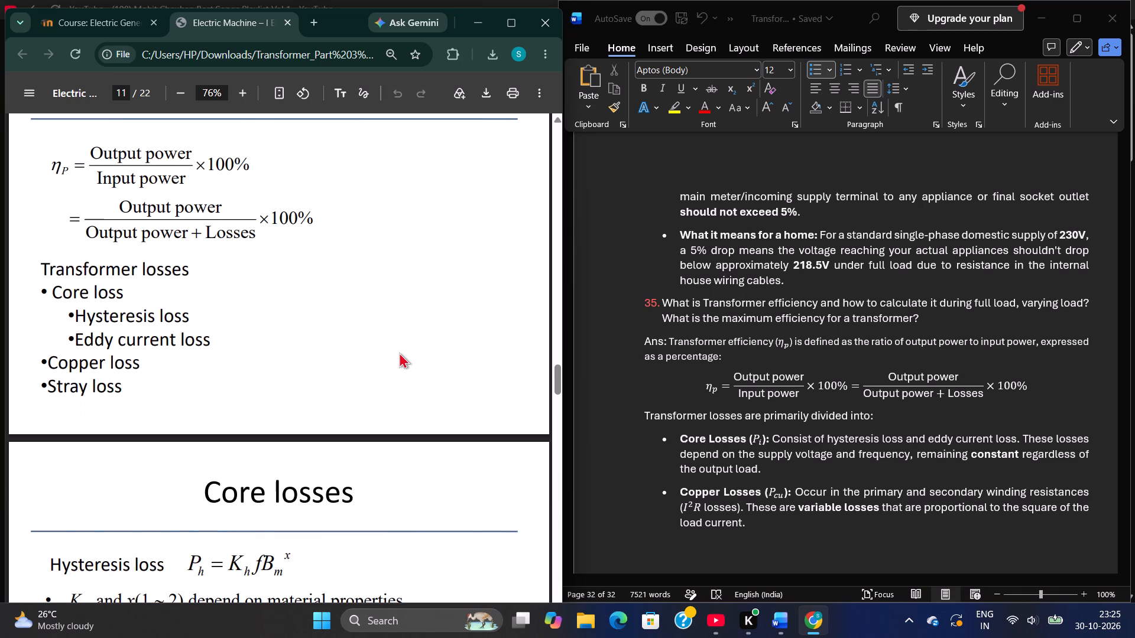
scroll(399, 352, "down", 3)
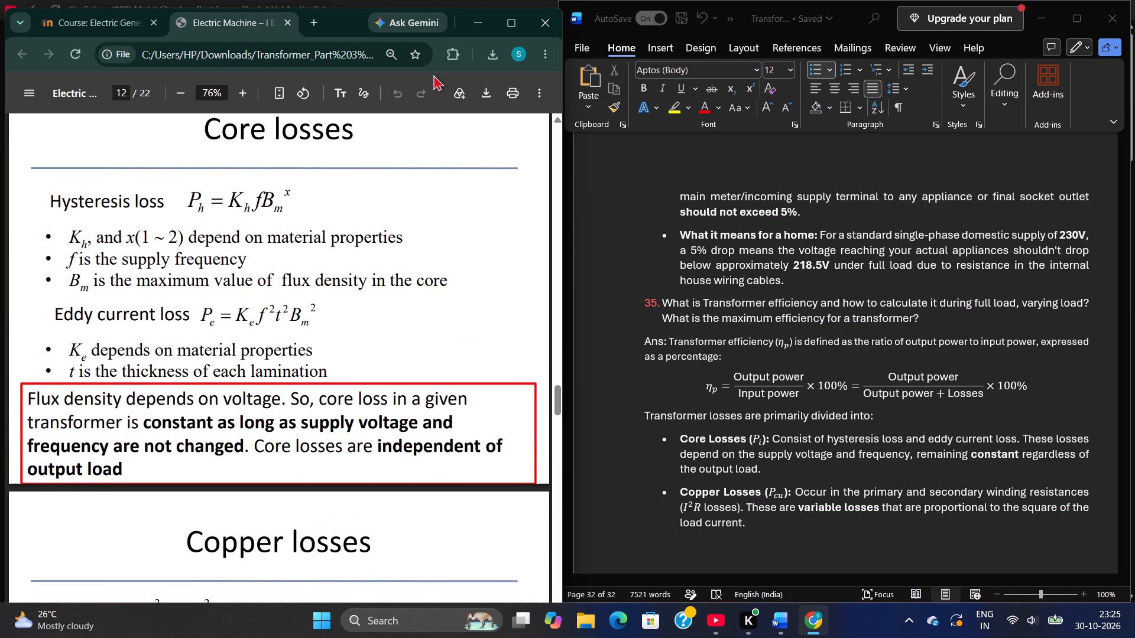
left_click(424, 18)
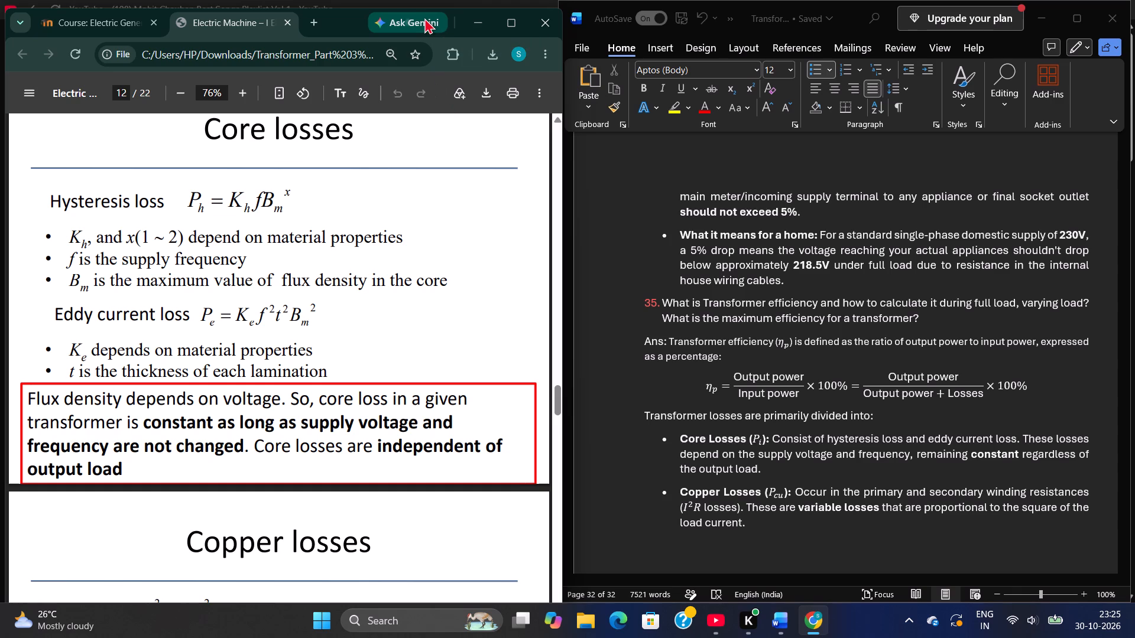
scroll(296, 341, "down", 2)
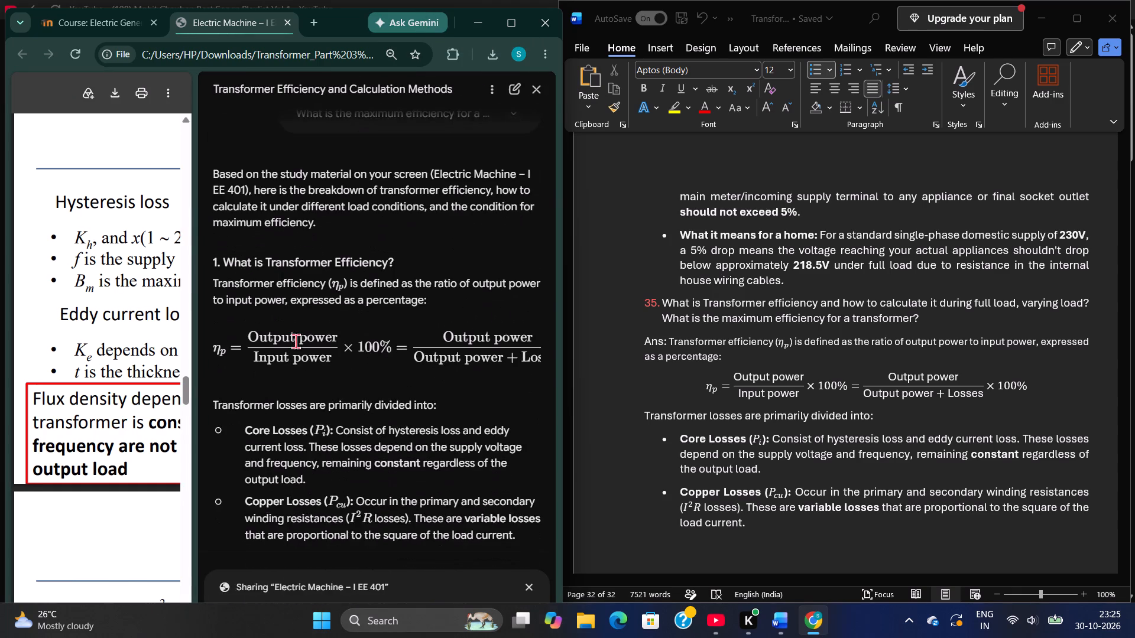
scroll(296, 341, "down", 5)
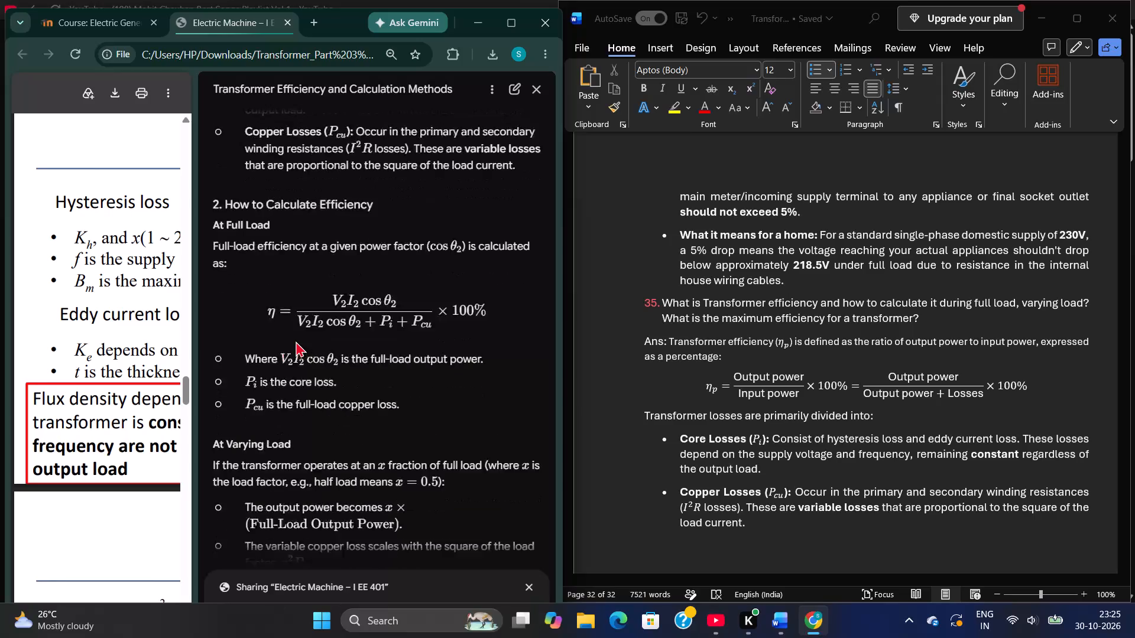
scroll(296, 341, "down", 2)
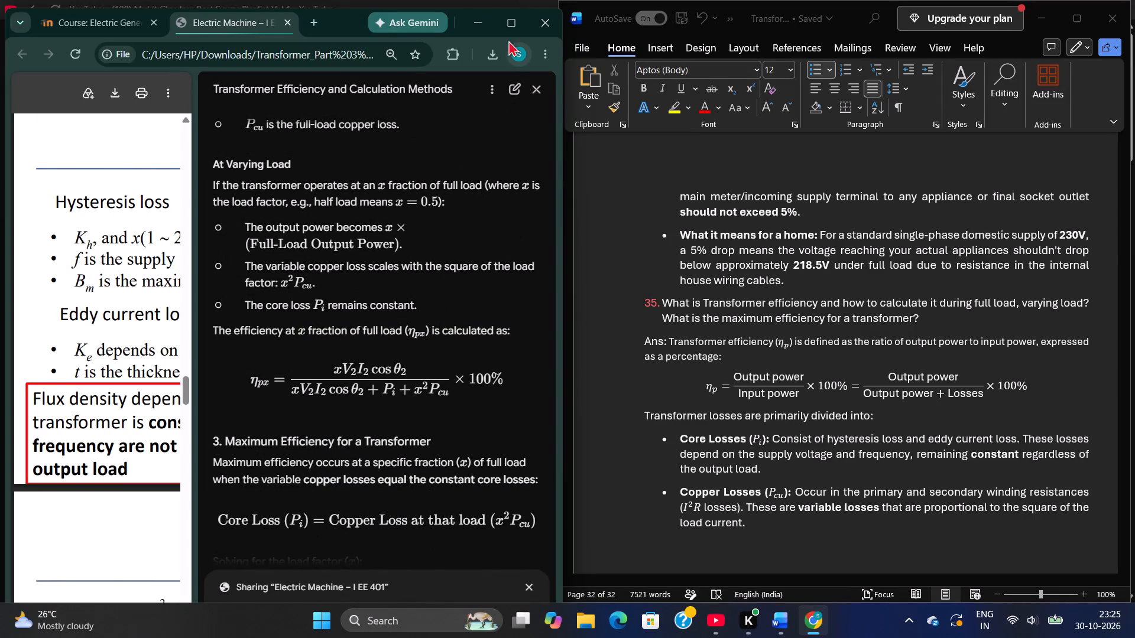
left_click(532, 90)
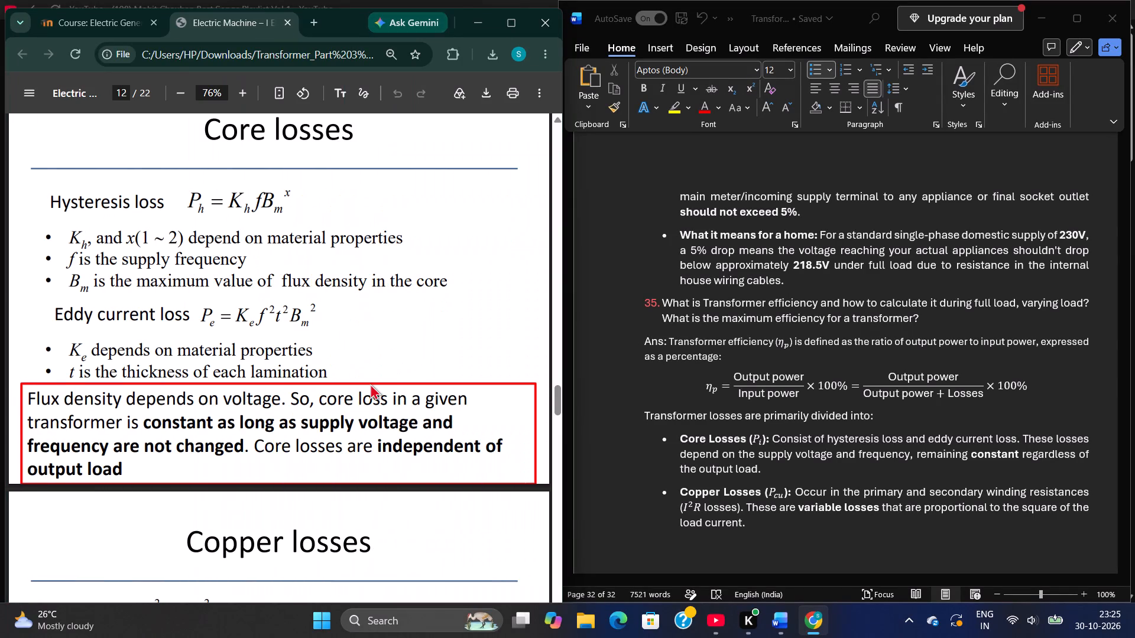
scroll(370, 383, "down", 1)
scroll(370, 383, "up", 1)
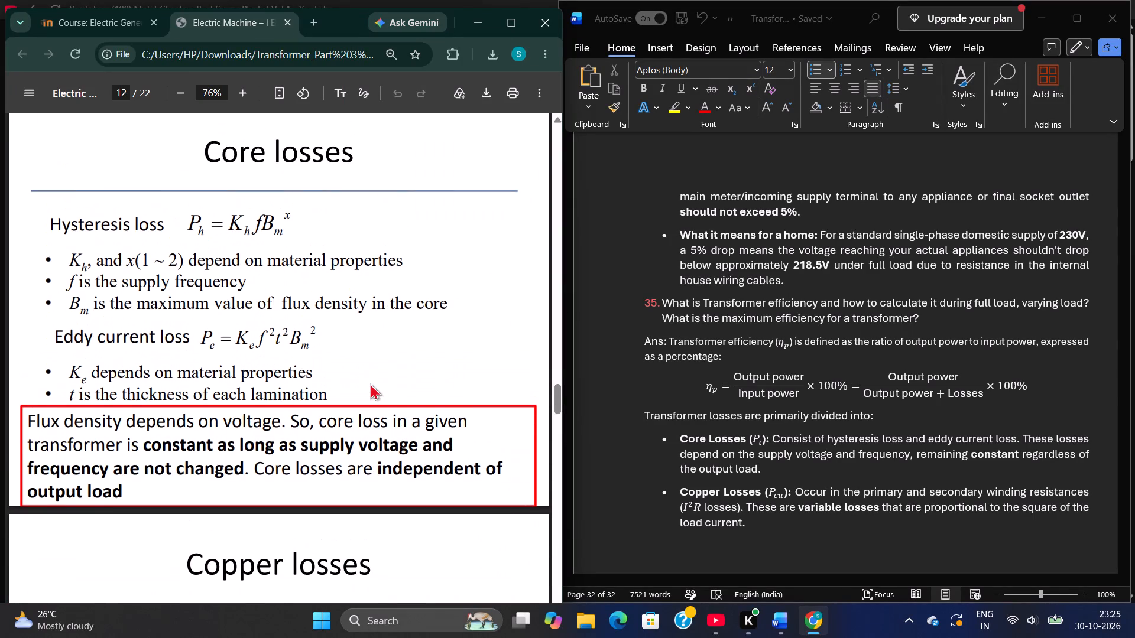
scroll(370, 383, "up", 1)
Start a new line without a bullet below the Copper Losses bullet in the Word answer.
scroll(683, 555, "down", 1)
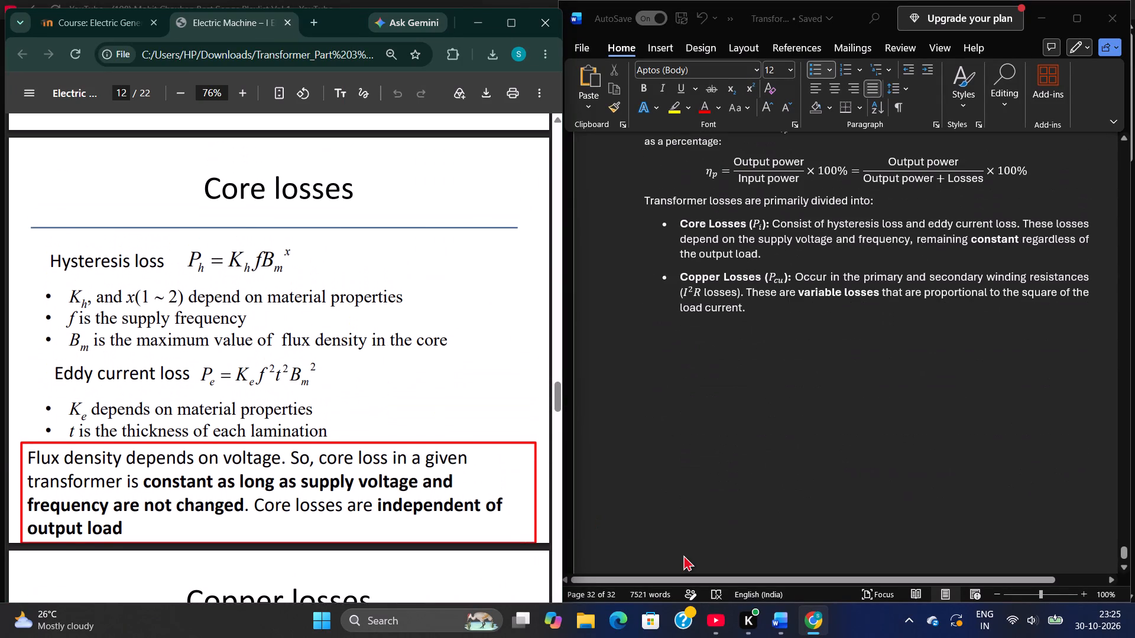
left_click(779, 305)
left_click(779, 305)
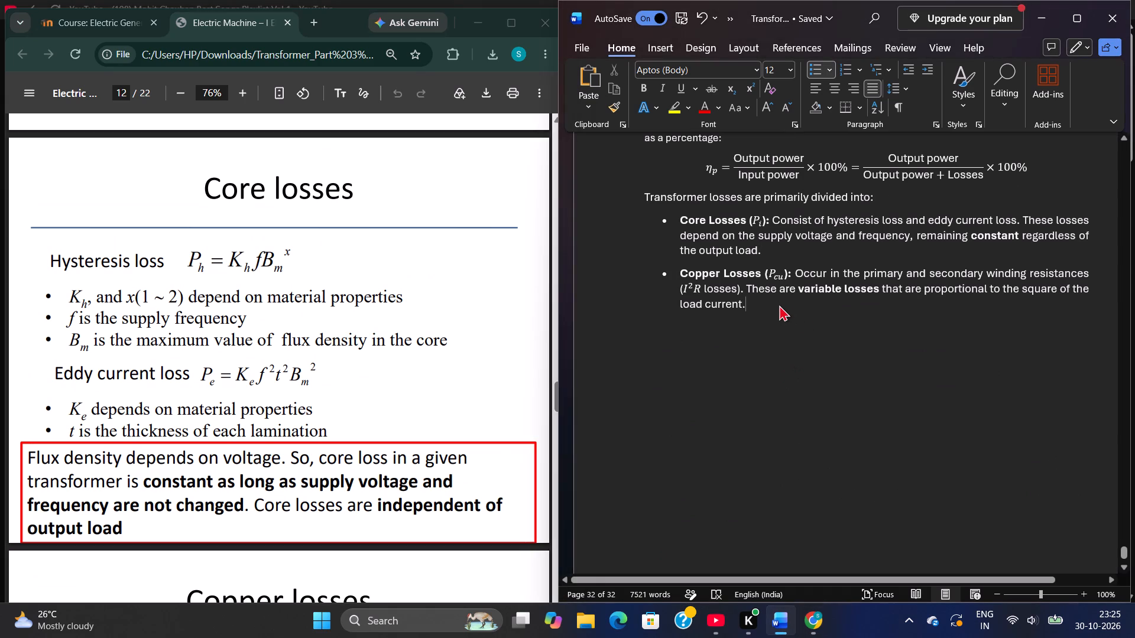
key("Return")
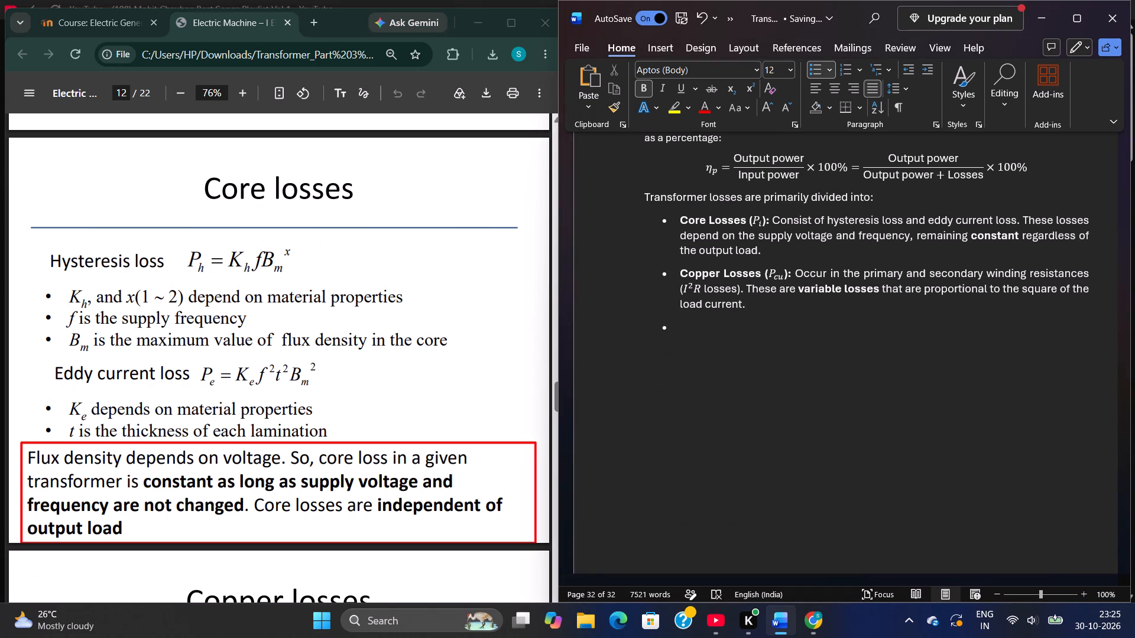
key("BackSpace")
key("BackSpace")
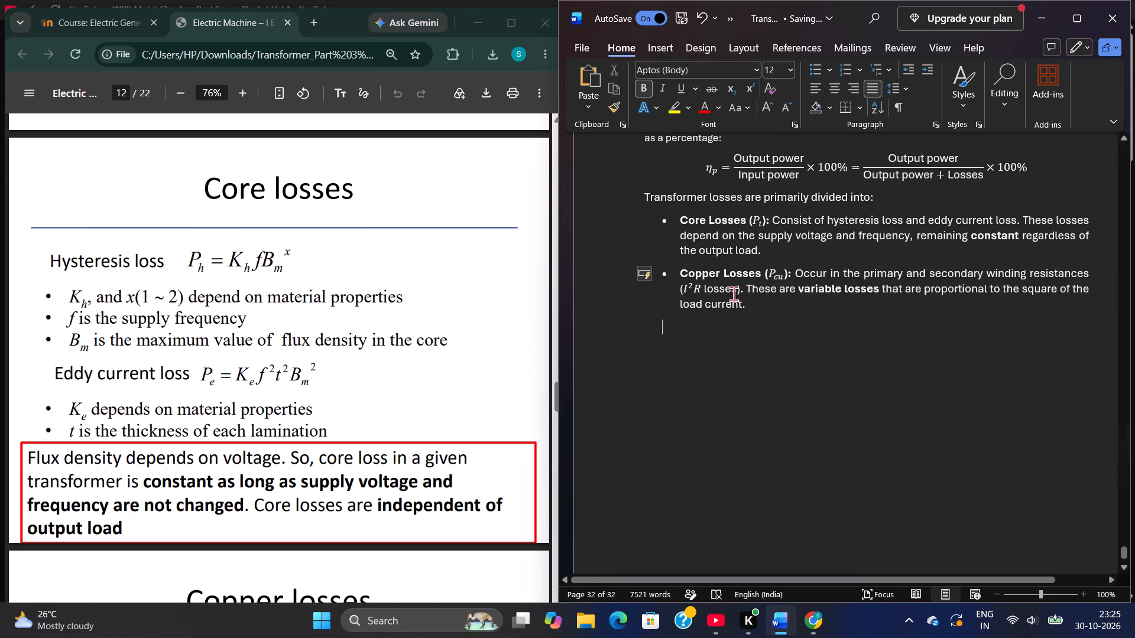
Capture a rectangular screenshot of the PDF's Core losses slide, from its heading through the red-boxed note.
key("shift+super+s")
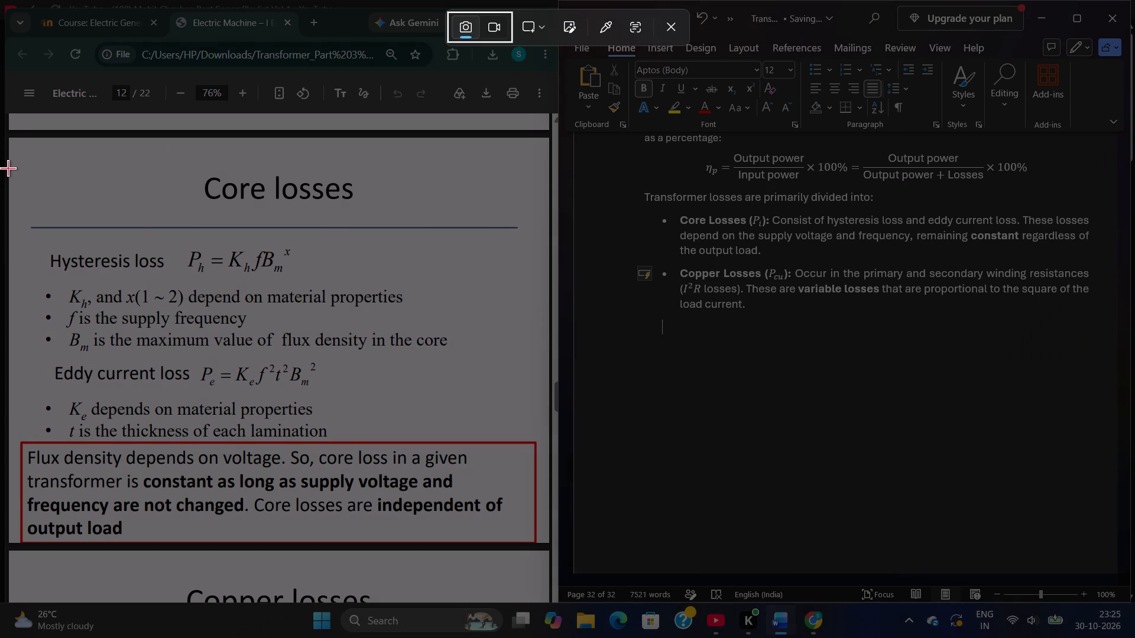
left_click_drag(8, 168, 419, 372)
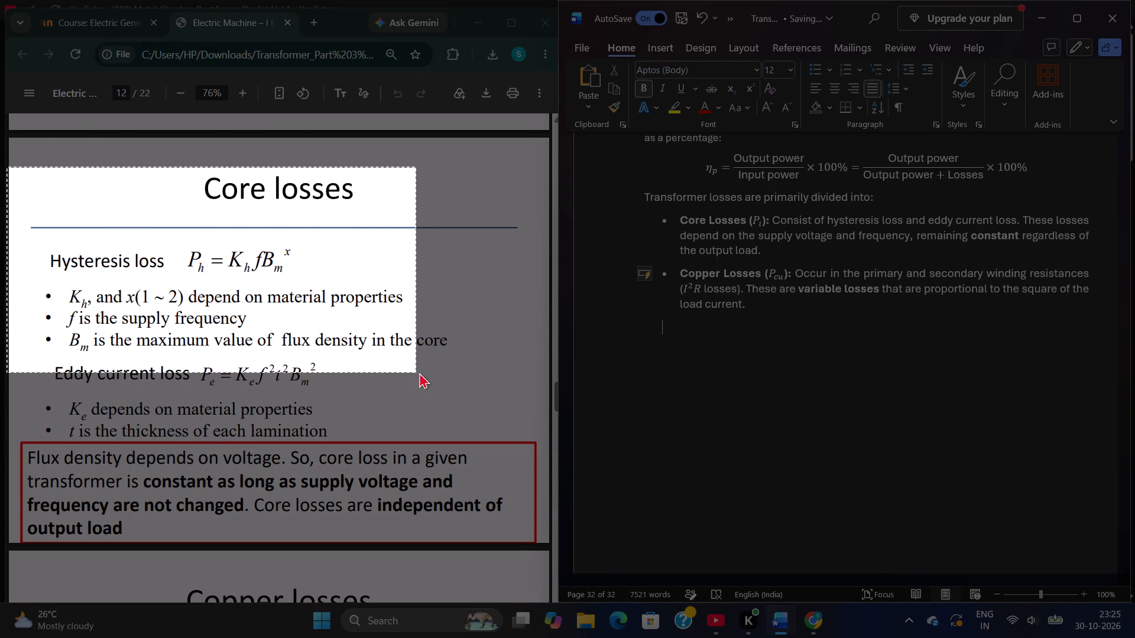
left_click_drag(419, 372, 543, 398)
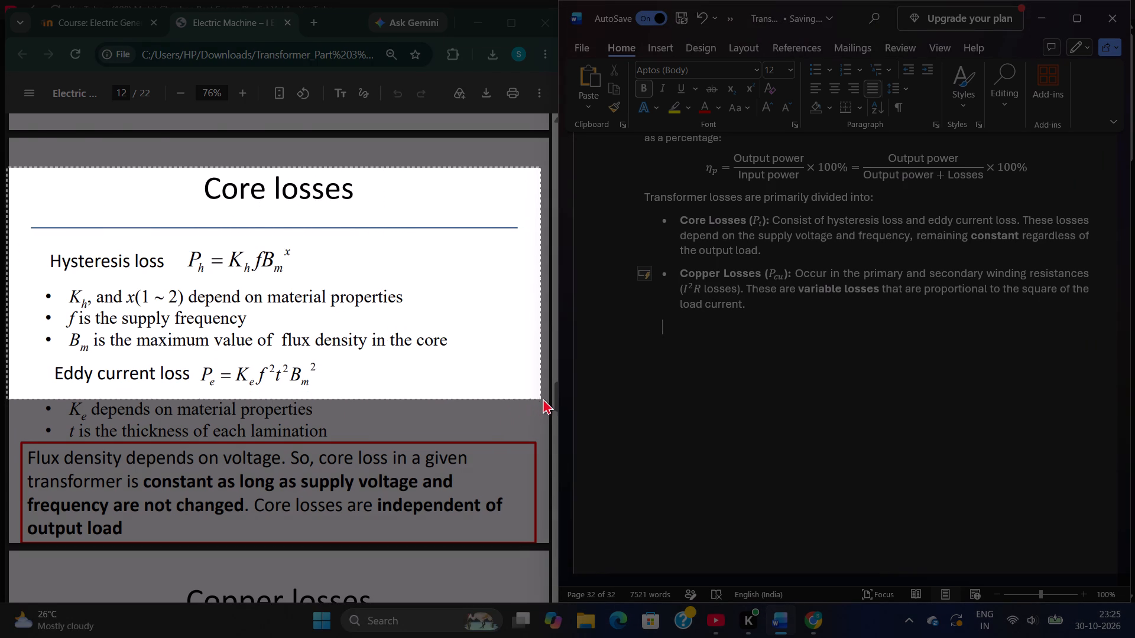
left_click_drag(543, 398, 550, 414)
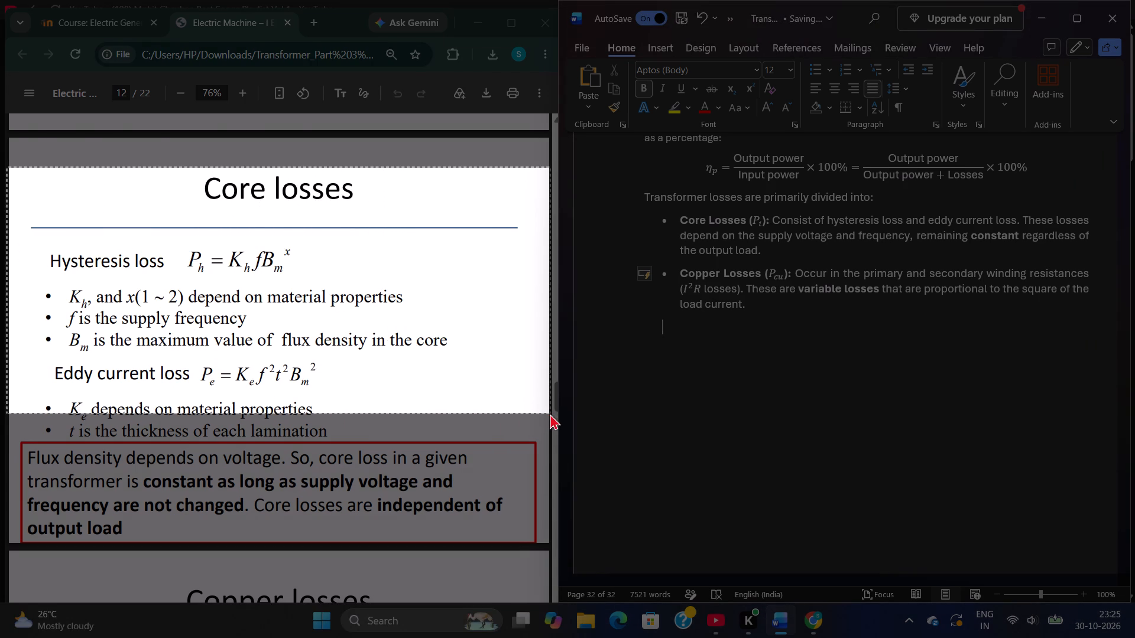
left_click_drag(550, 414, 551, 546)
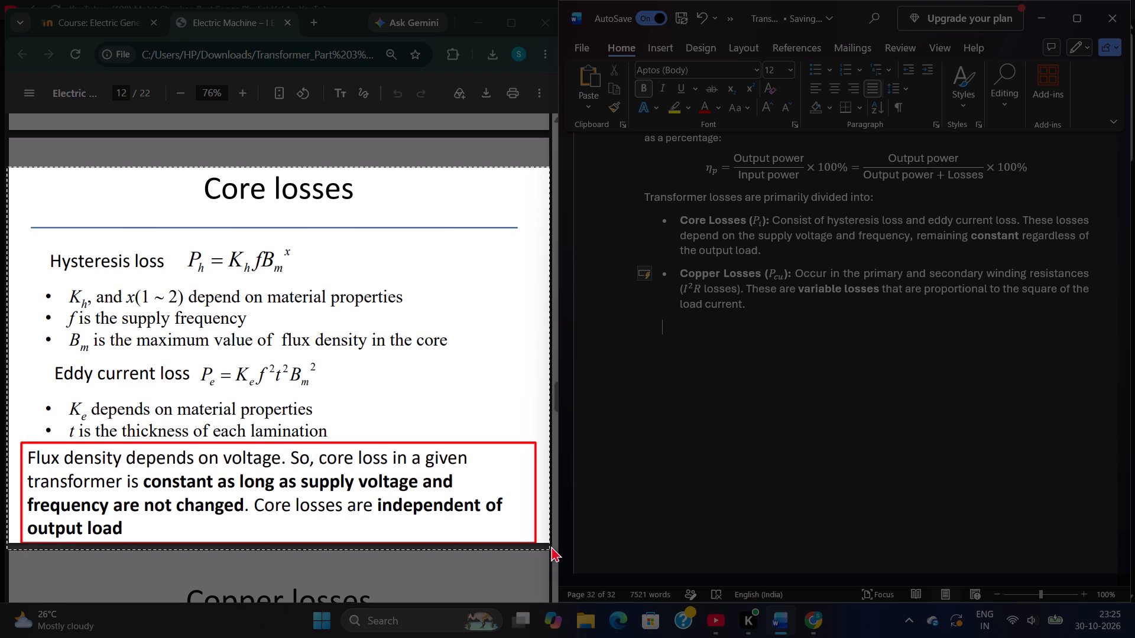
left_click_drag(551, 546, 551, 545)
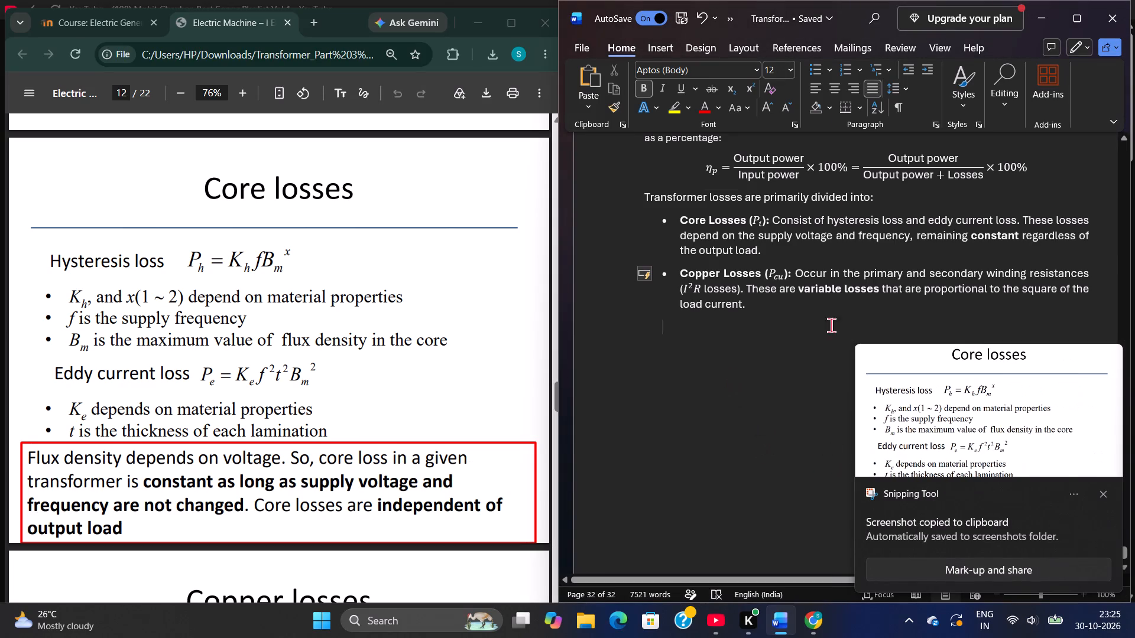
left_click(660, 45)
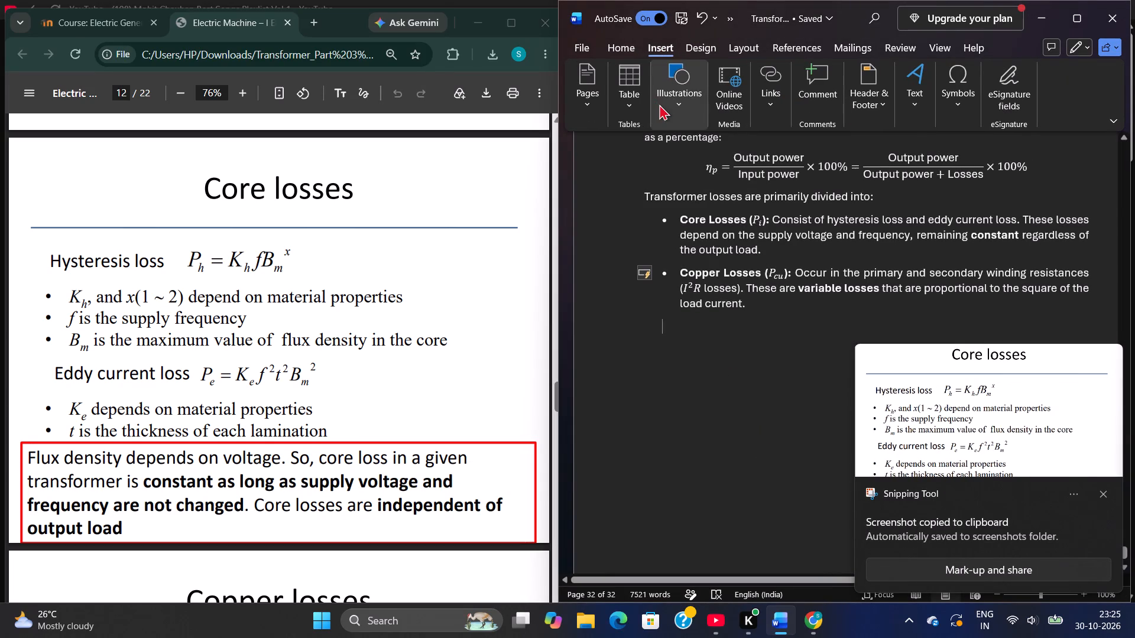
left_click(659, 104)
left_click(660, 159)
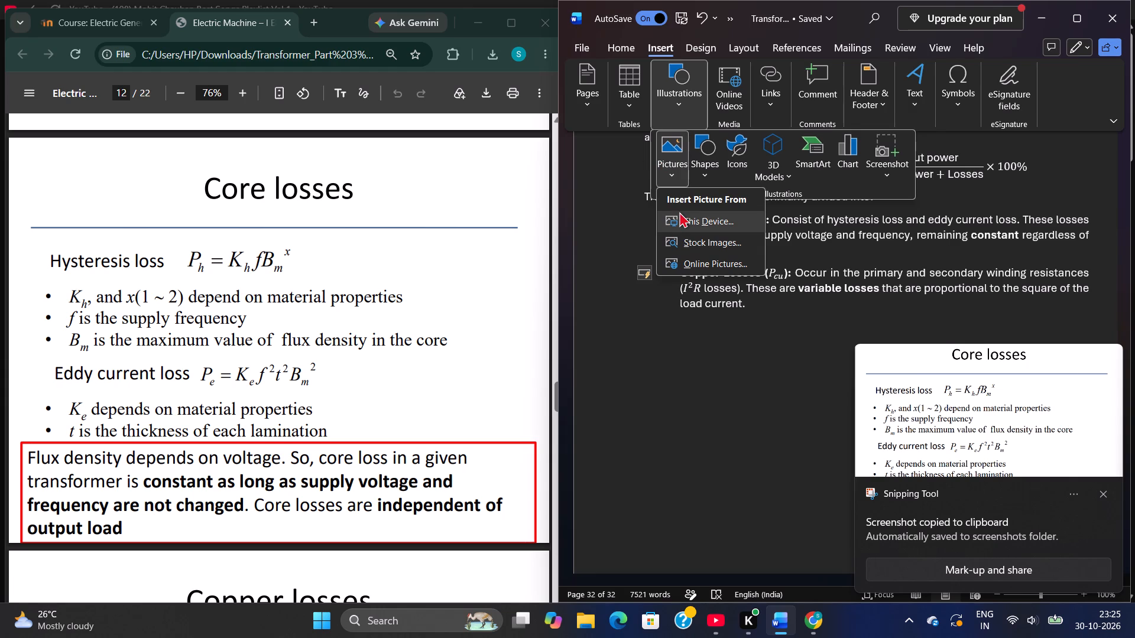
left_click(679, 211)
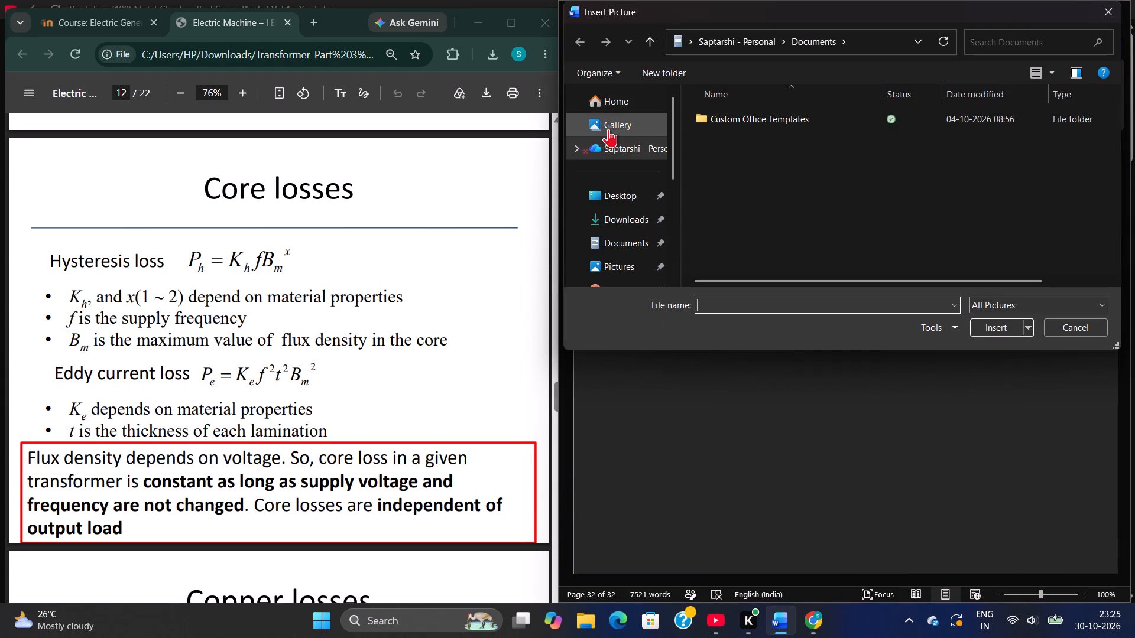
left_click(608, 129)
left_click(747, 159)
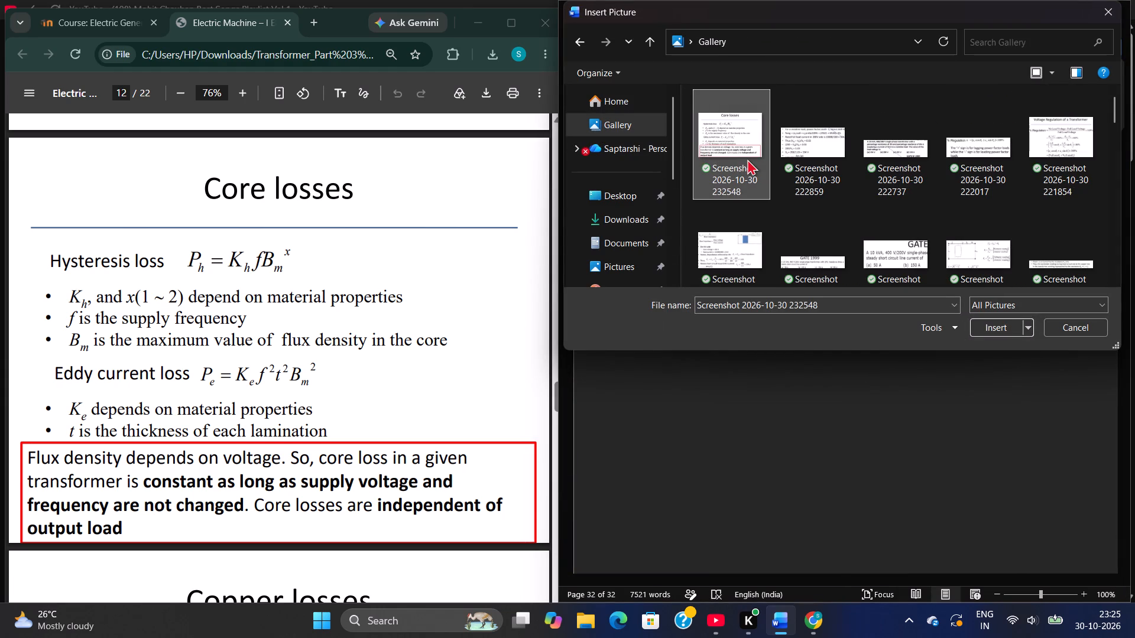
left_click(1003, 327)
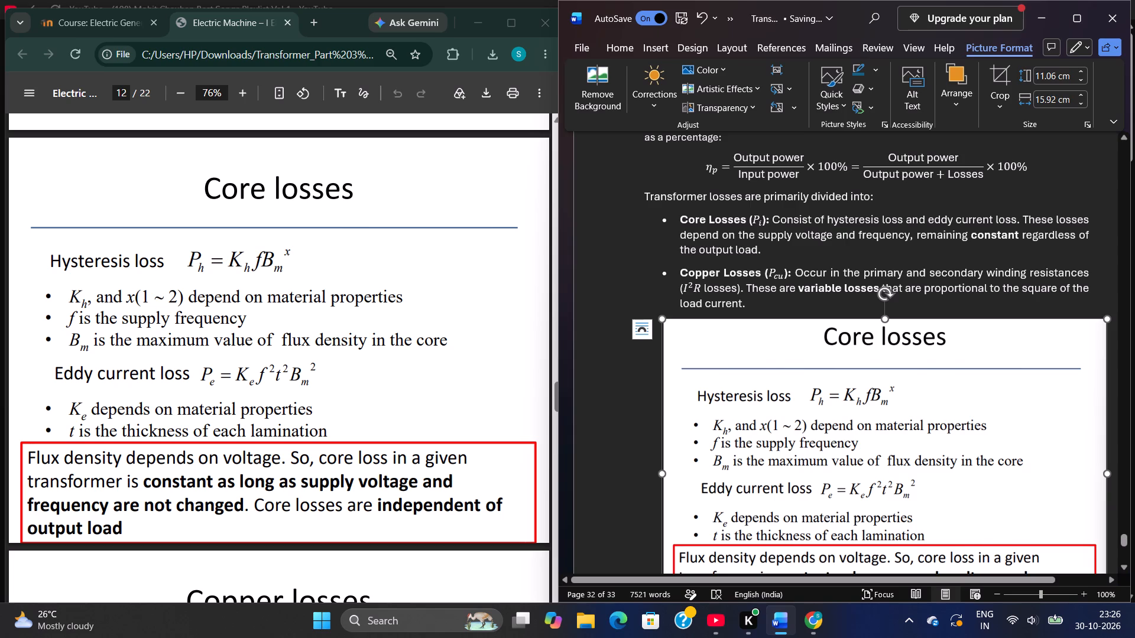
Shrink the inserted Core losses picture to about 6 cm high and 12.3 cm wide.
scroll(885, 329, "down", 2)
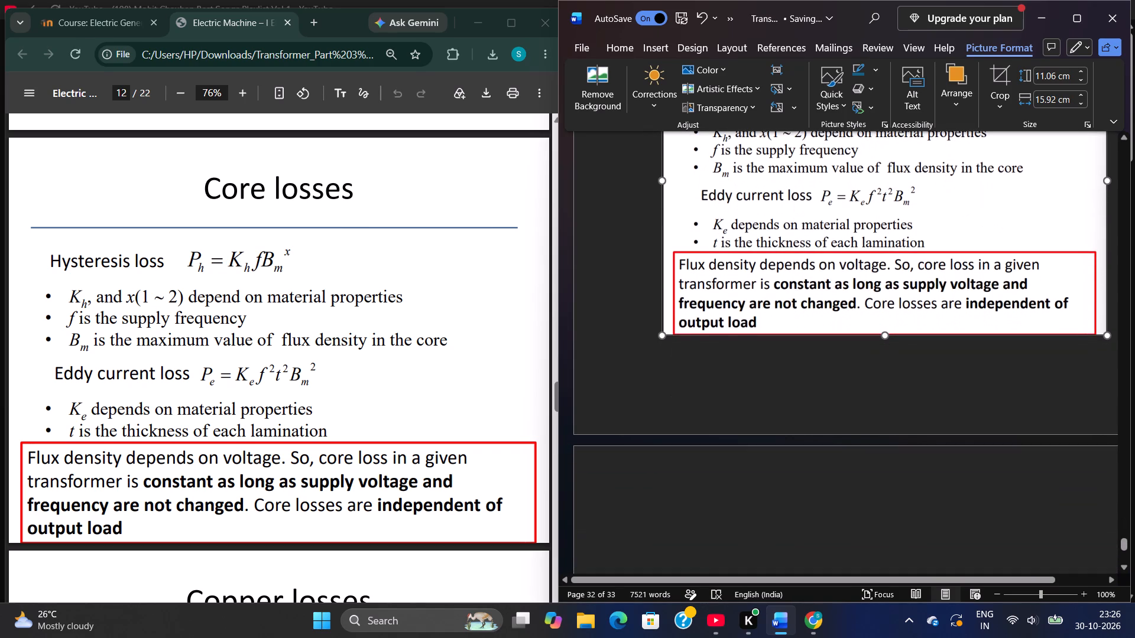
scroll(876, 382, "up", 1)
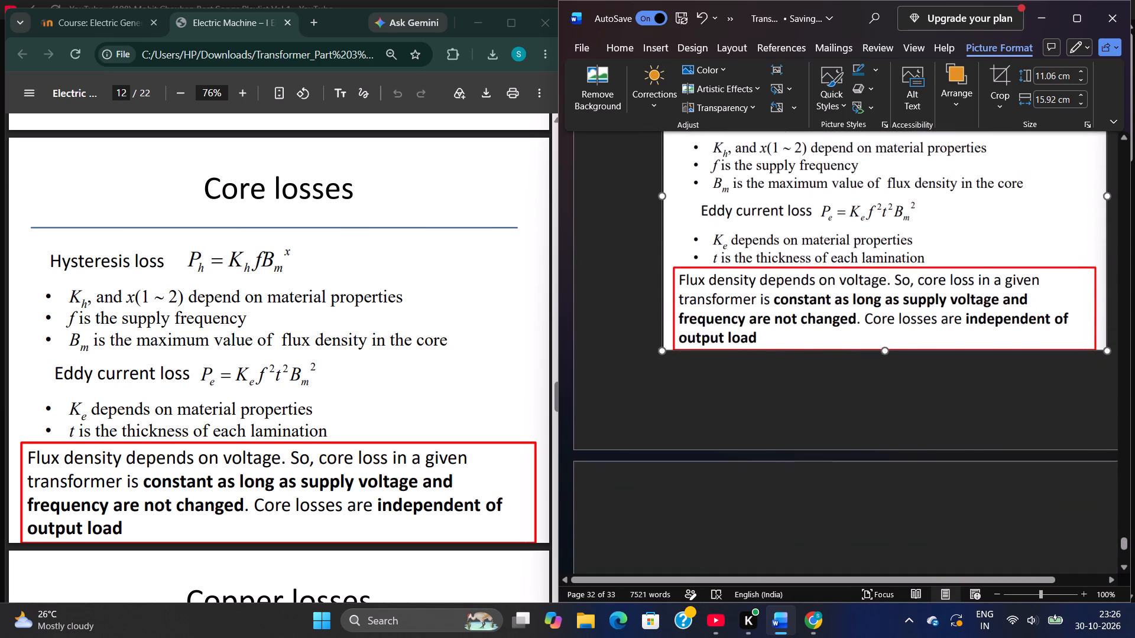
scroll(876, 382, "up", 1)
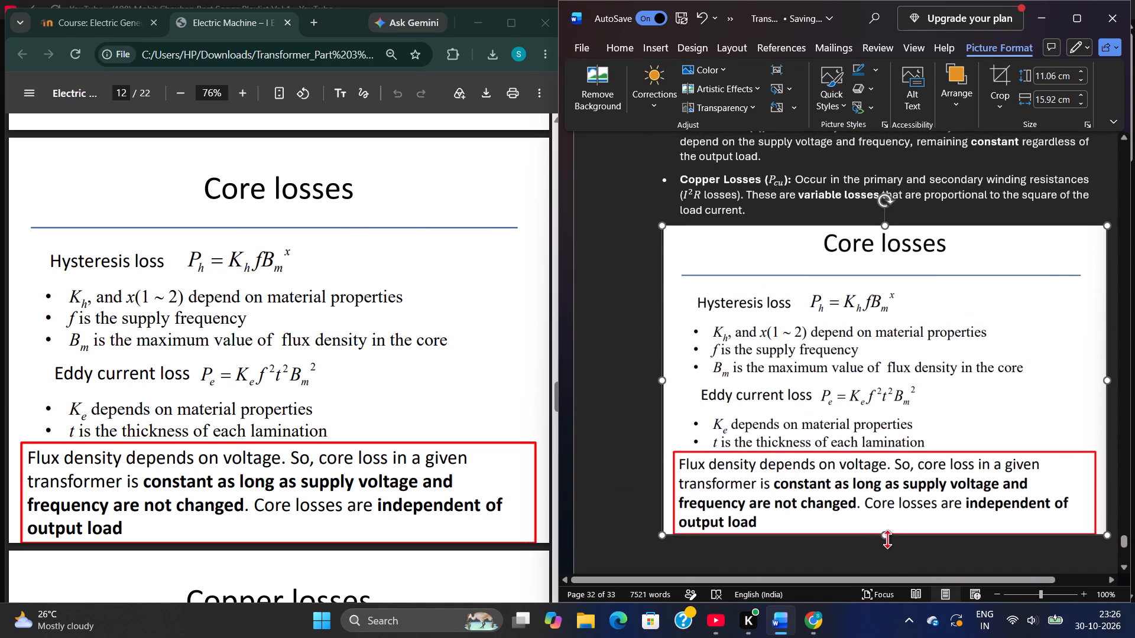
left_click_drag(885, 535, 917, 418)
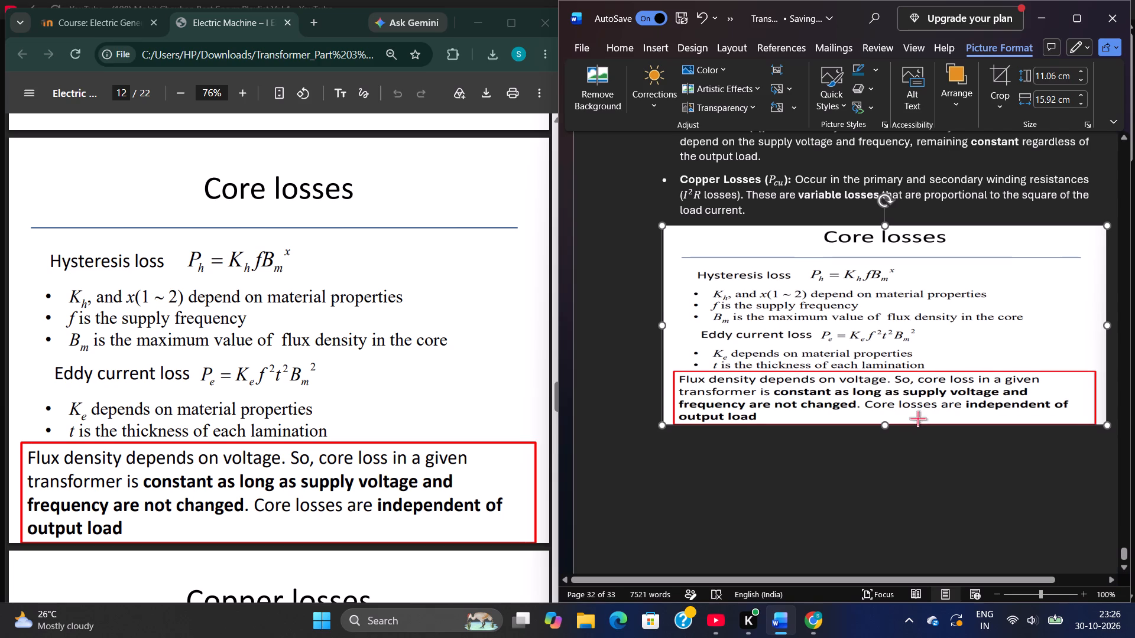
left_click_drag(917, 418, 918, 418)
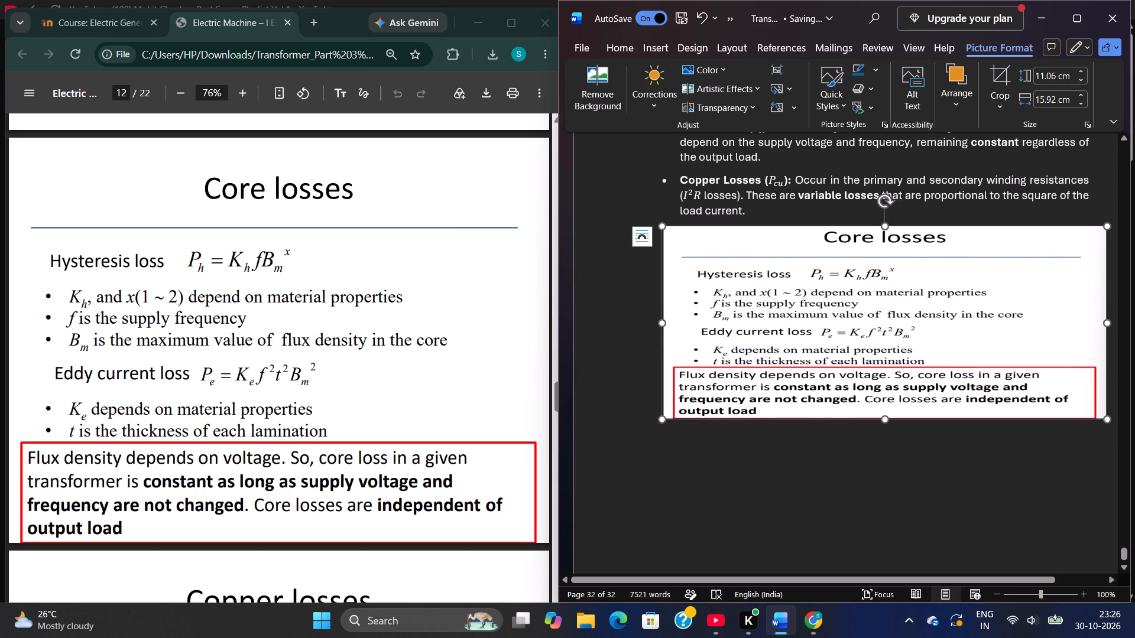
left_click_drag(1106, 321, 1026, 324)
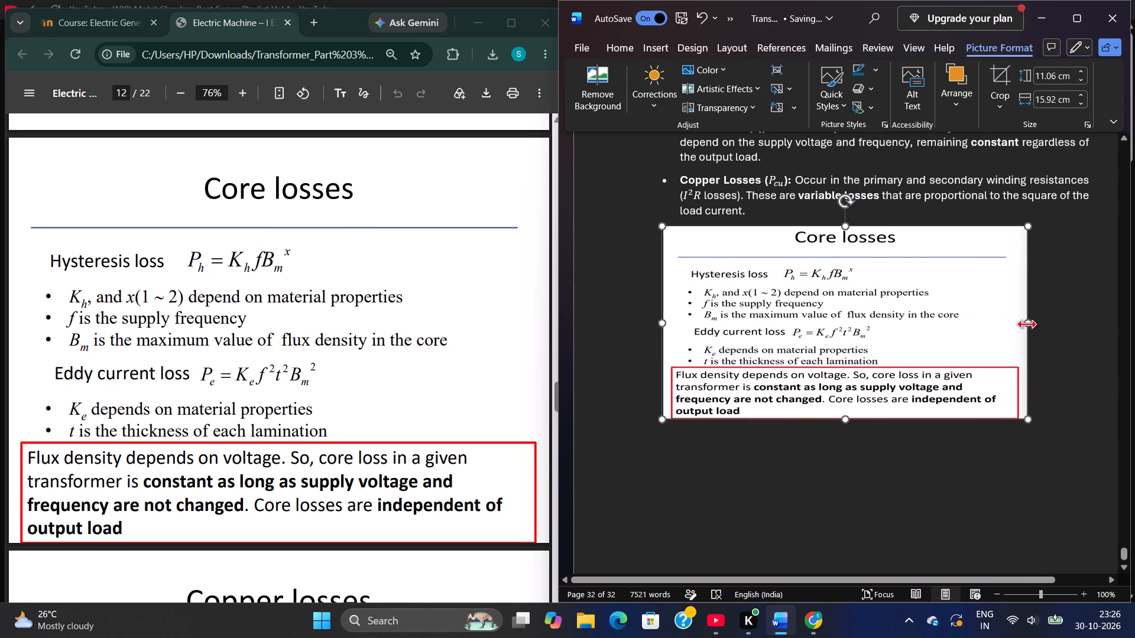
left_click_drag(848, 418, 871, 394)
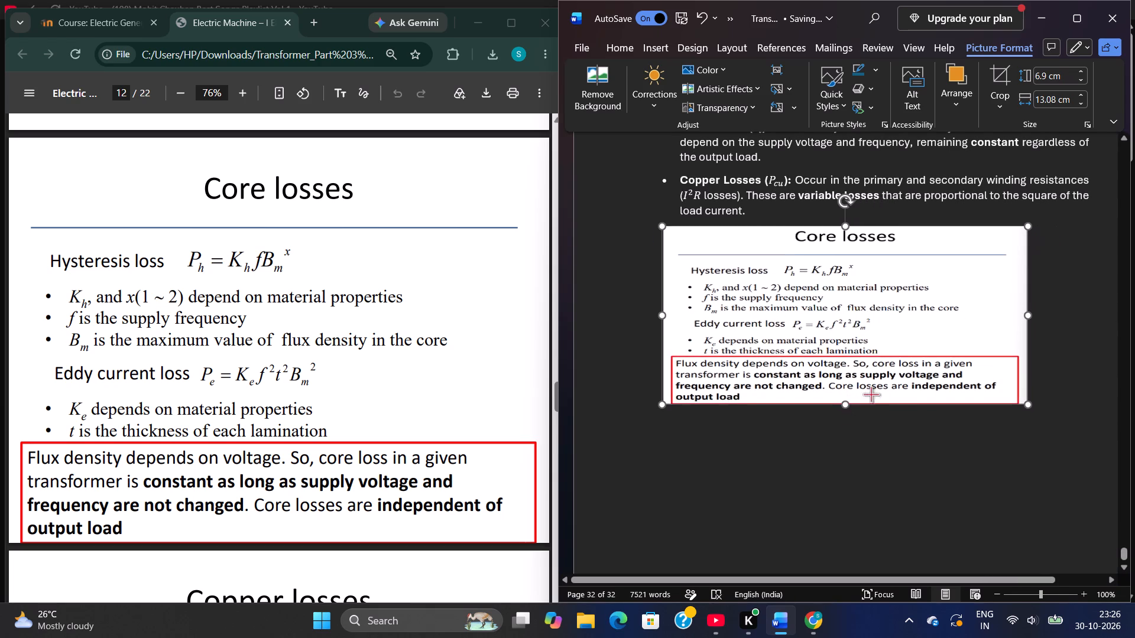
left_click_drag(871, 394, 871, 393)
left_click_drag(1029, 309, 1004, 315)
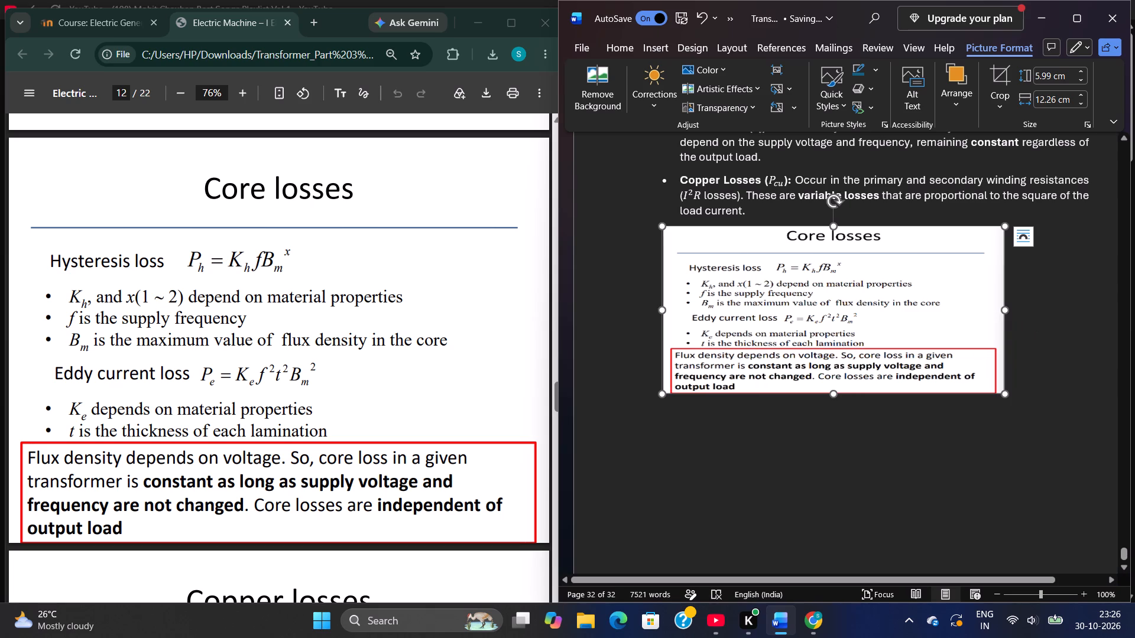
Add an empty line below the Core losses picture in the Word answer.
left_click(1037, 370)
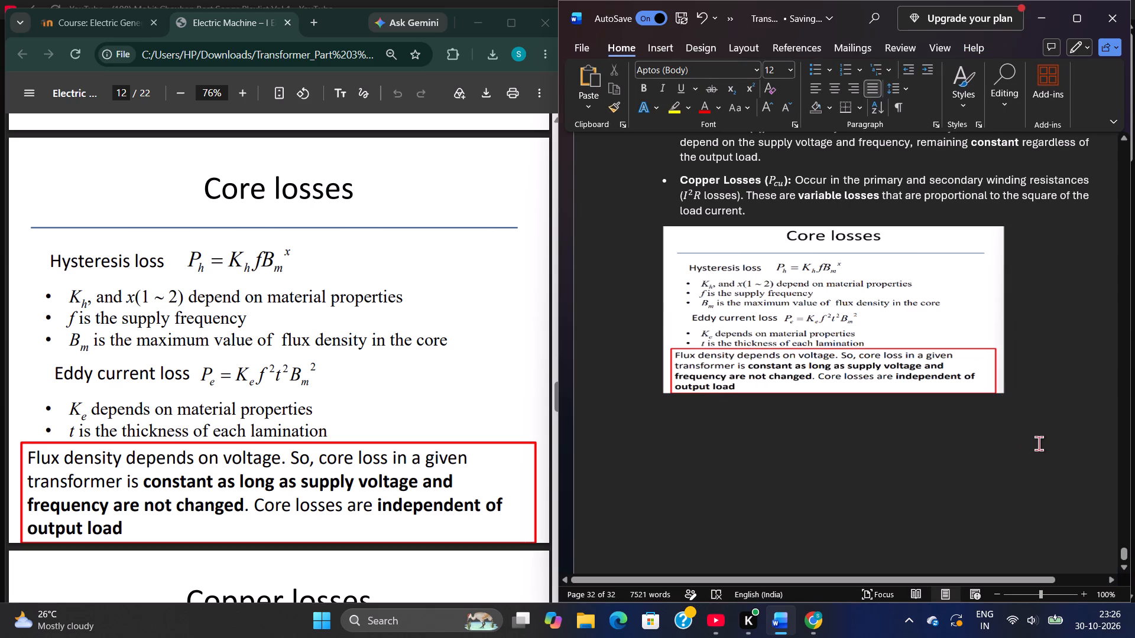
key("Return")
scroll(643, 456, "down", 3)
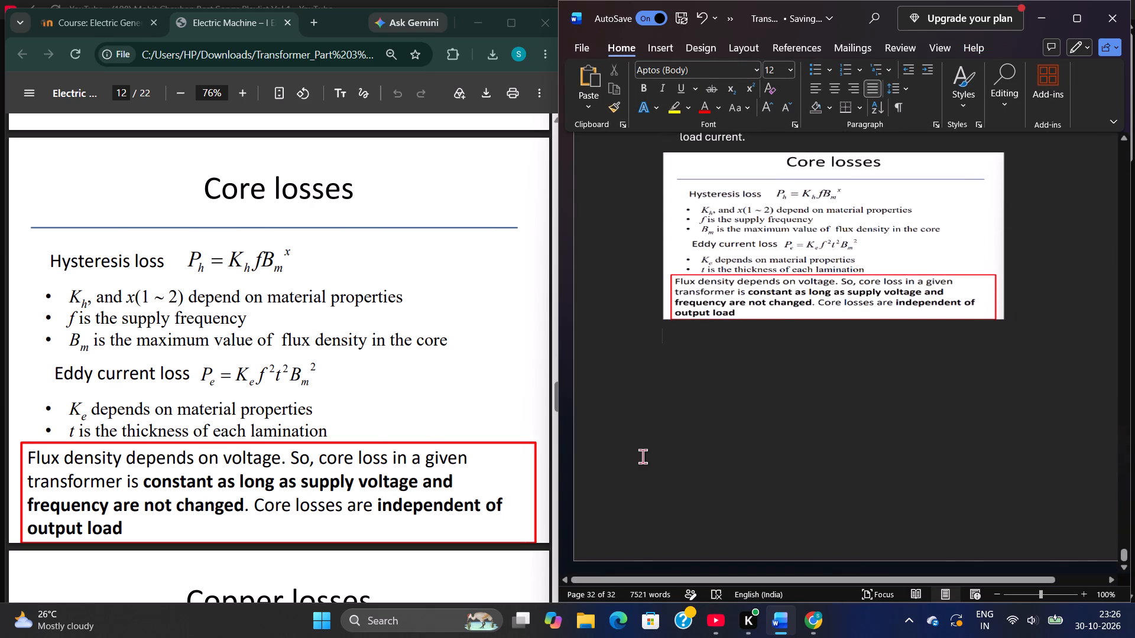
Capture a rectangular screenshot of the PDF's Copper losses slide, from its heading through the red-boxed note.
scroll(352, 431, "down", 3)
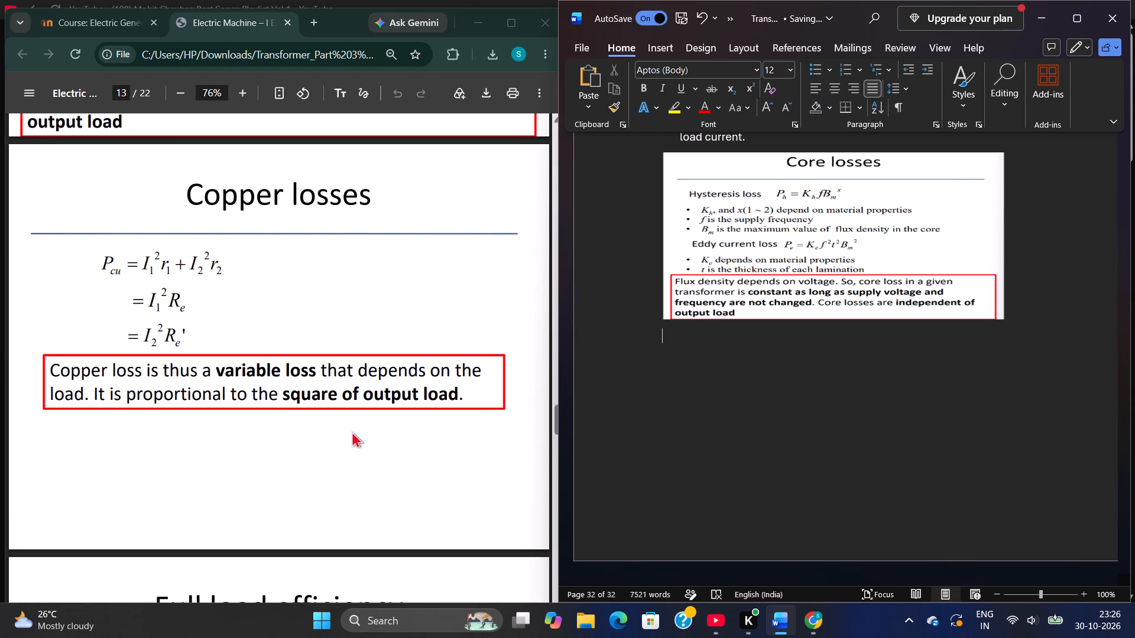
scroll(352, 431, "down", 3)
scroll(352, 431, "up", 2)
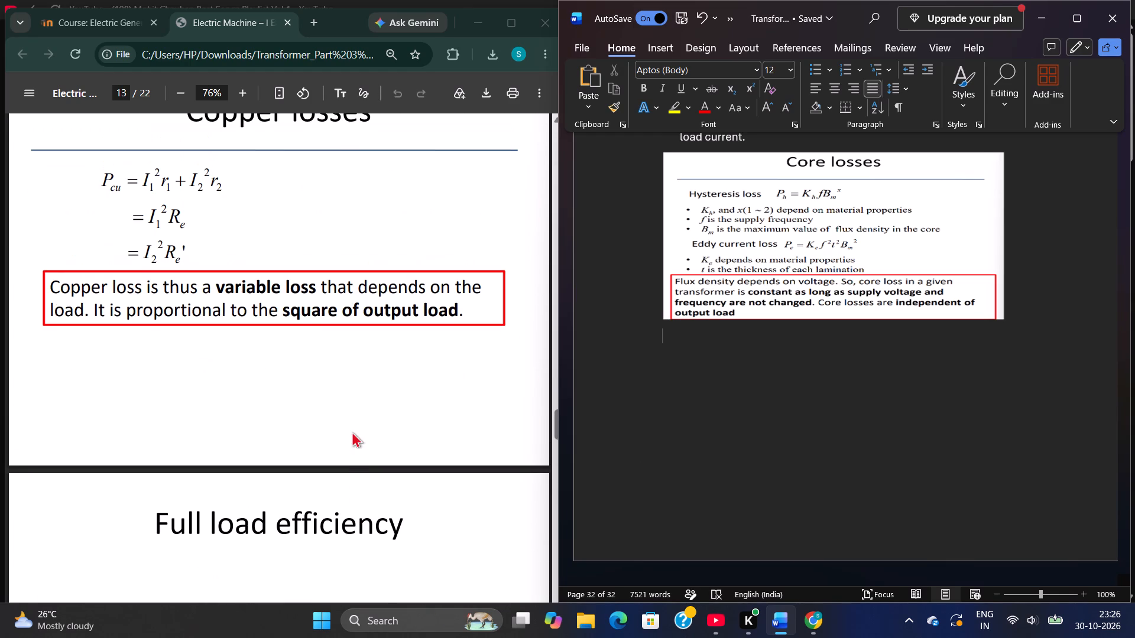
key("shift+super+s")
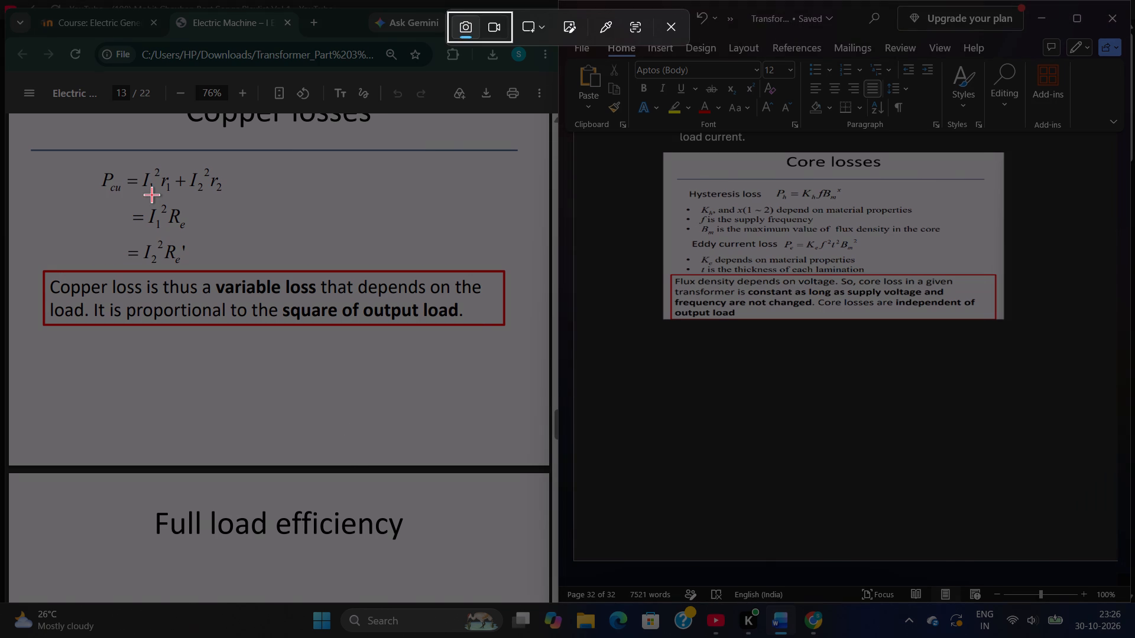
left_click(674, 23)
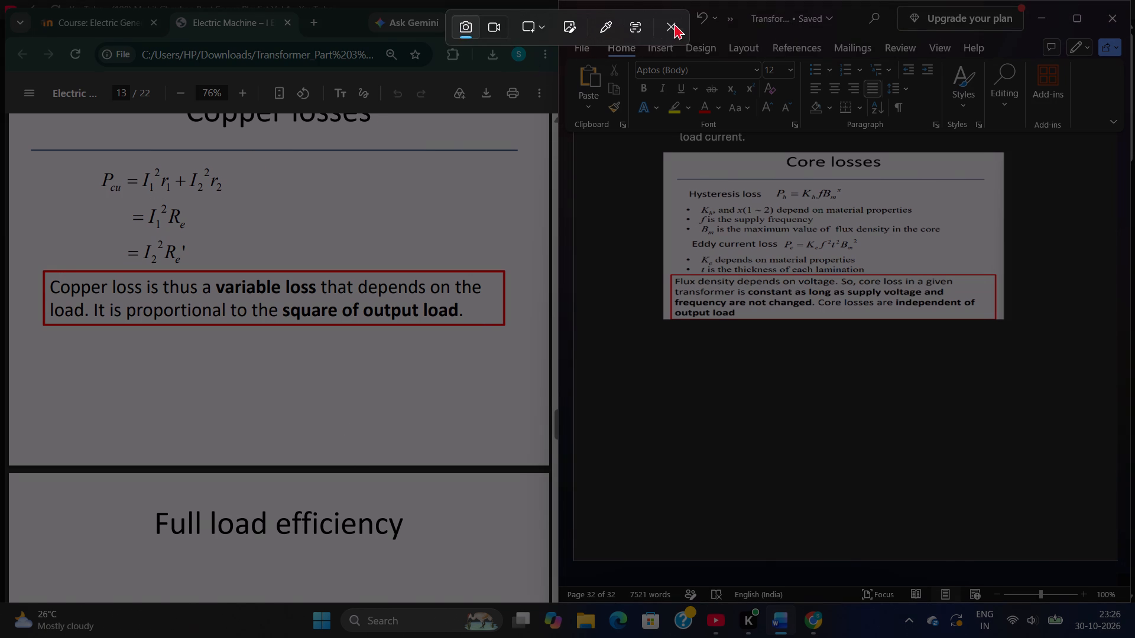
scroll(333, 291, "up", 1)
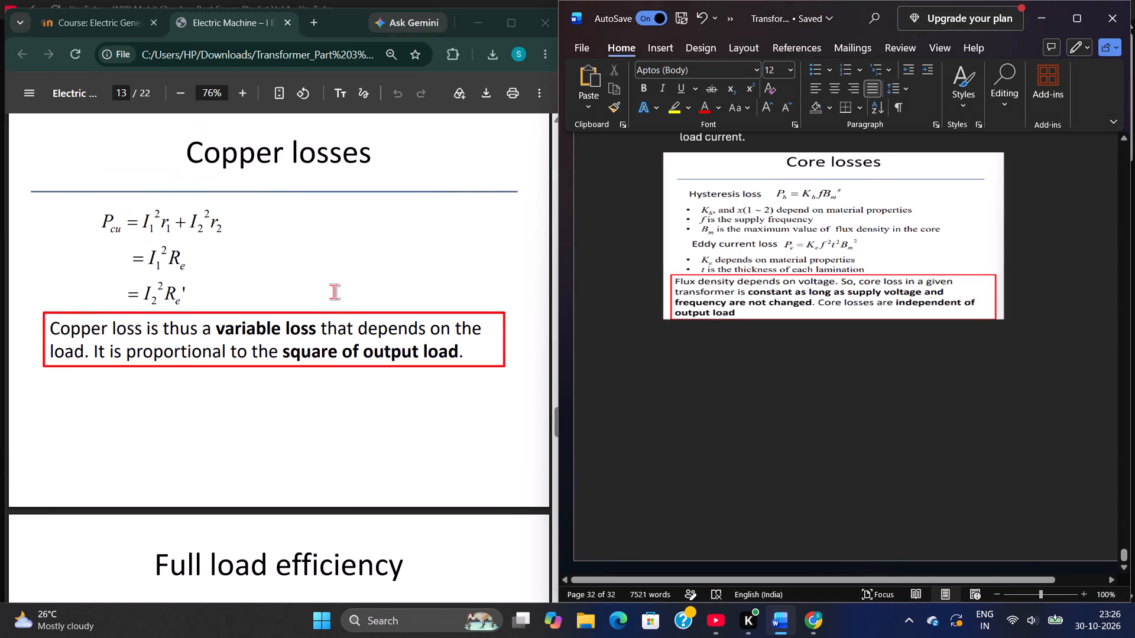
key("shift+super+s")
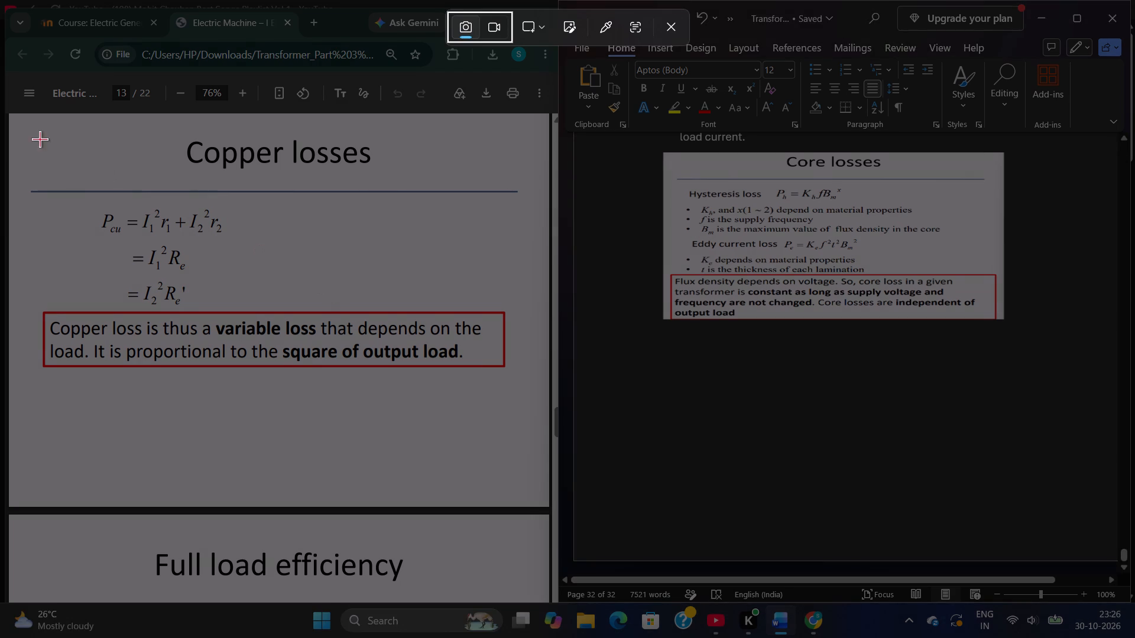
left_click_drag(24, 133, 354, 347)
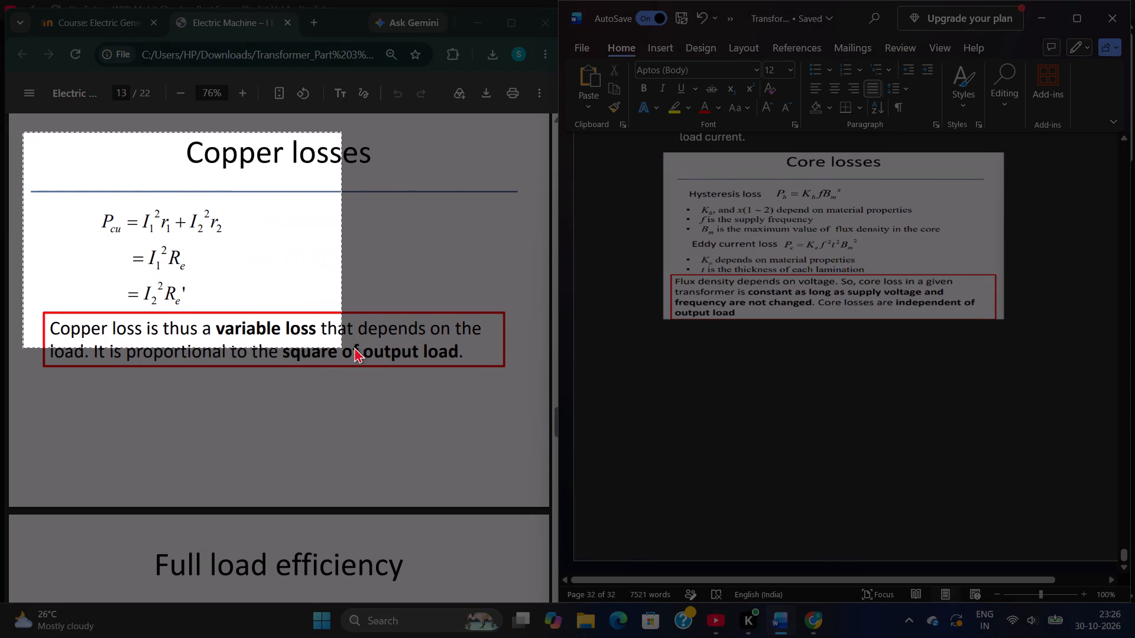
left_click_drag(354, 347, 439, 363)
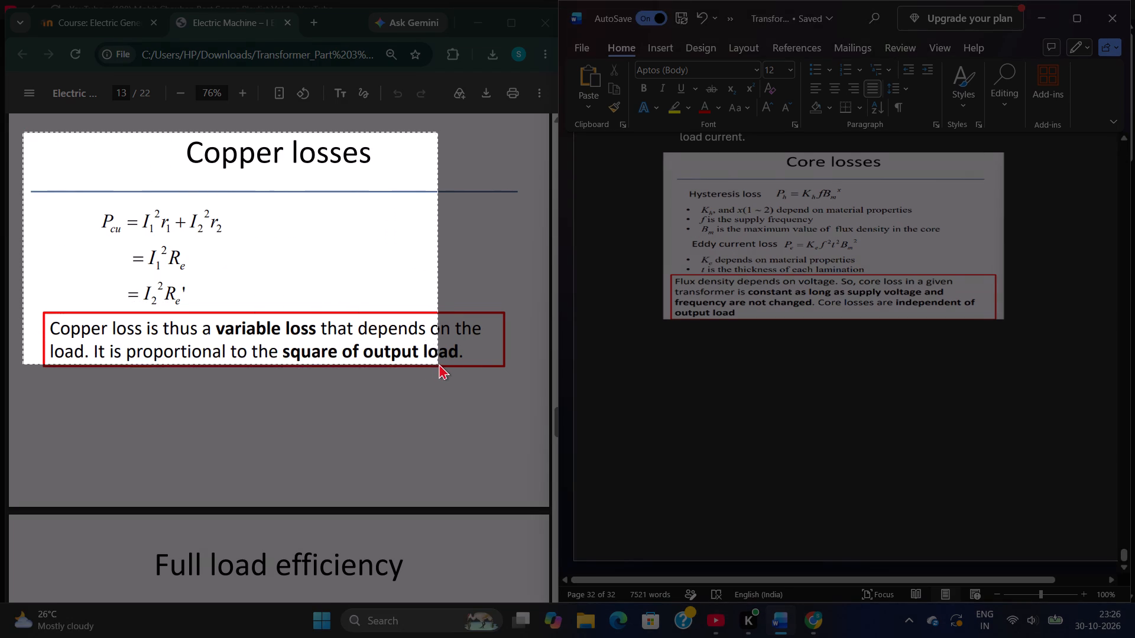
left_click_drag(439, 363, 508, 370)
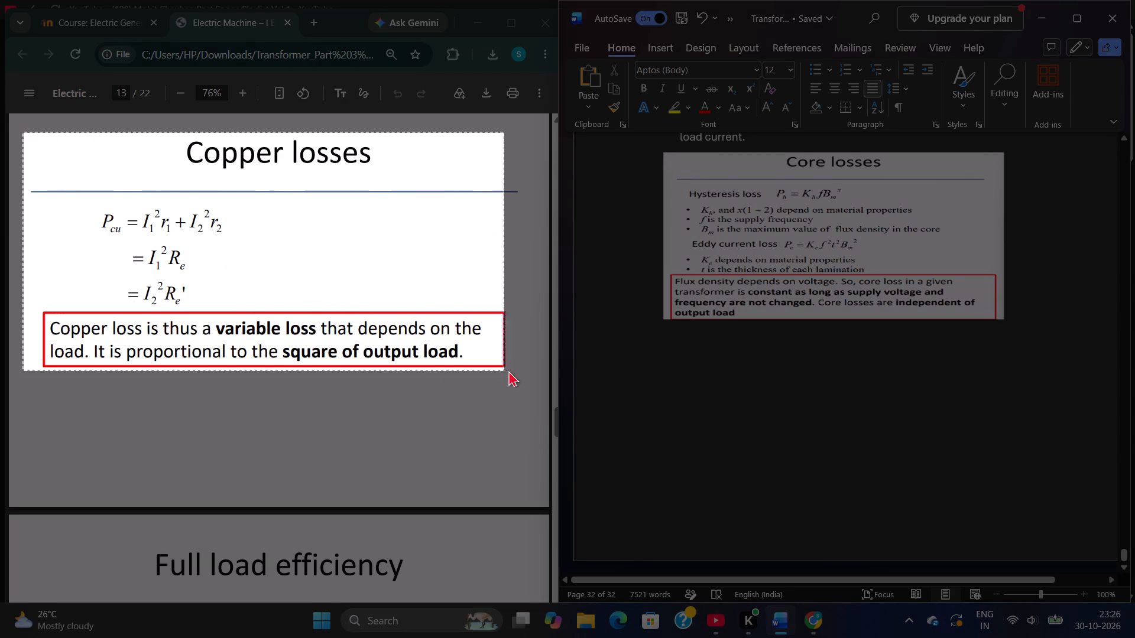
left_click_drag(508, 370, 515, 369)
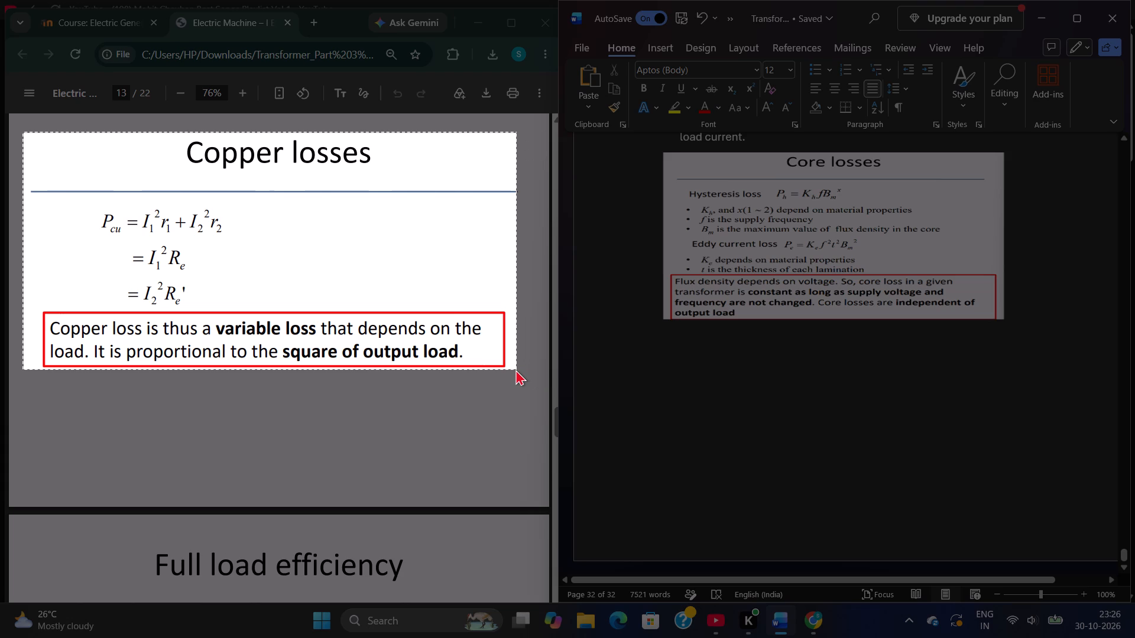
left_click_drag(515, 369, 527, 369)
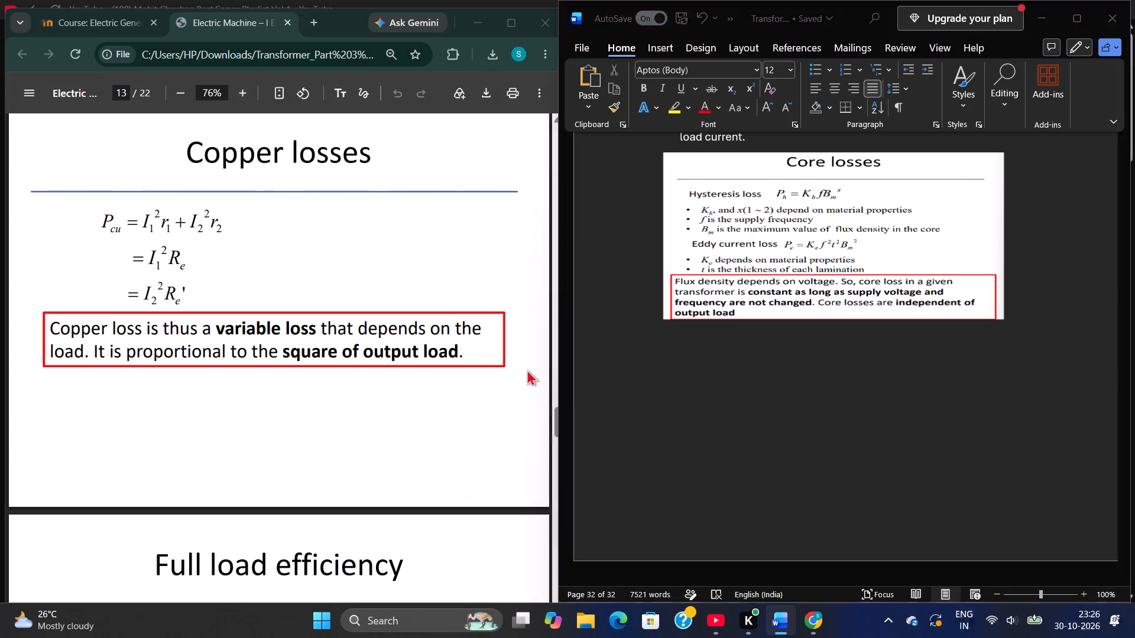
left_click(658, 41)
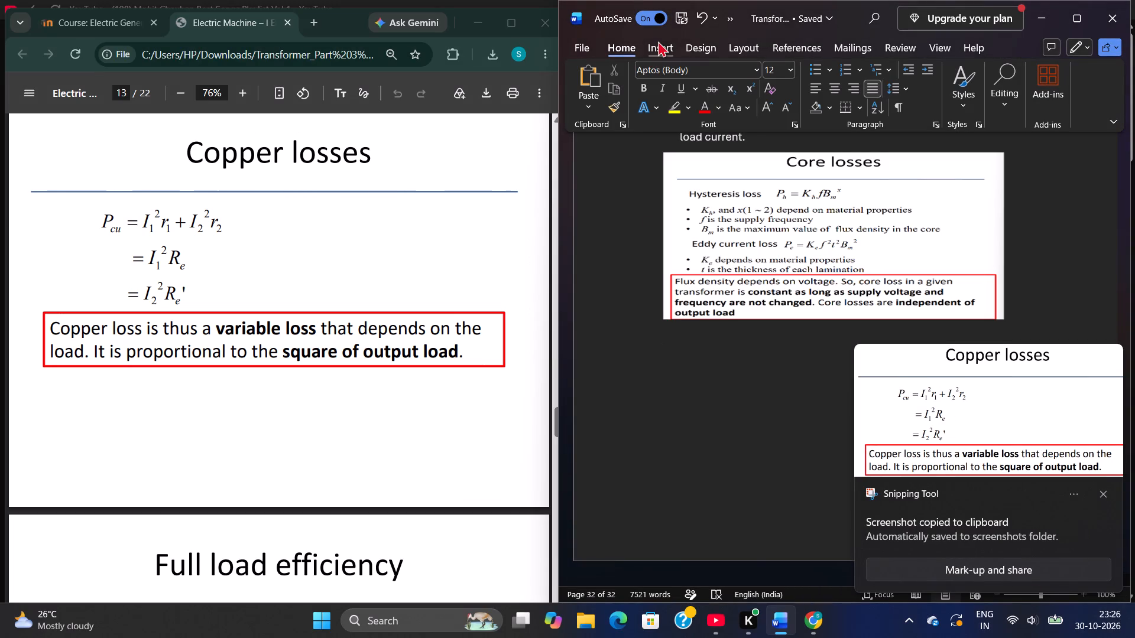
left_click(658, 109)
left_click(679, 156)
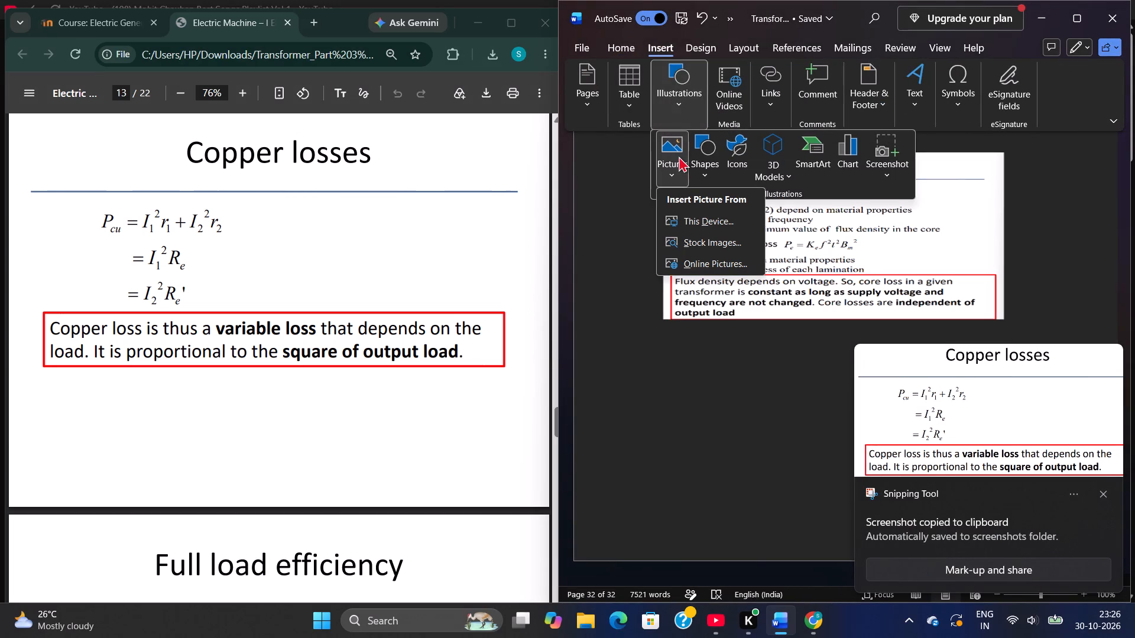
left_click(678, 212)
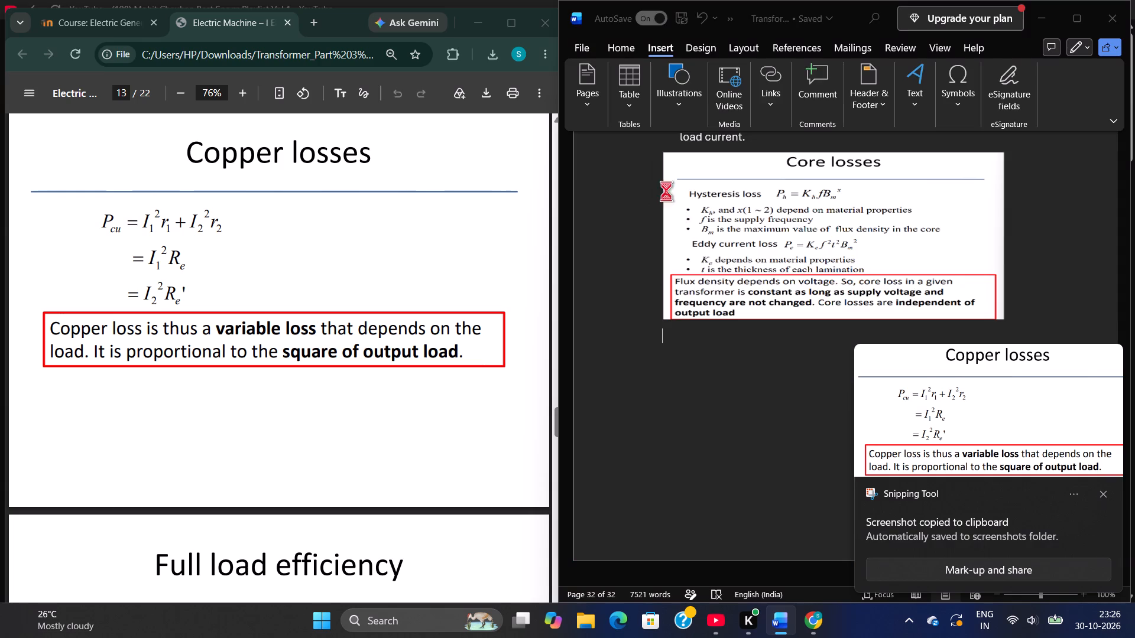
left_click(646, 126)
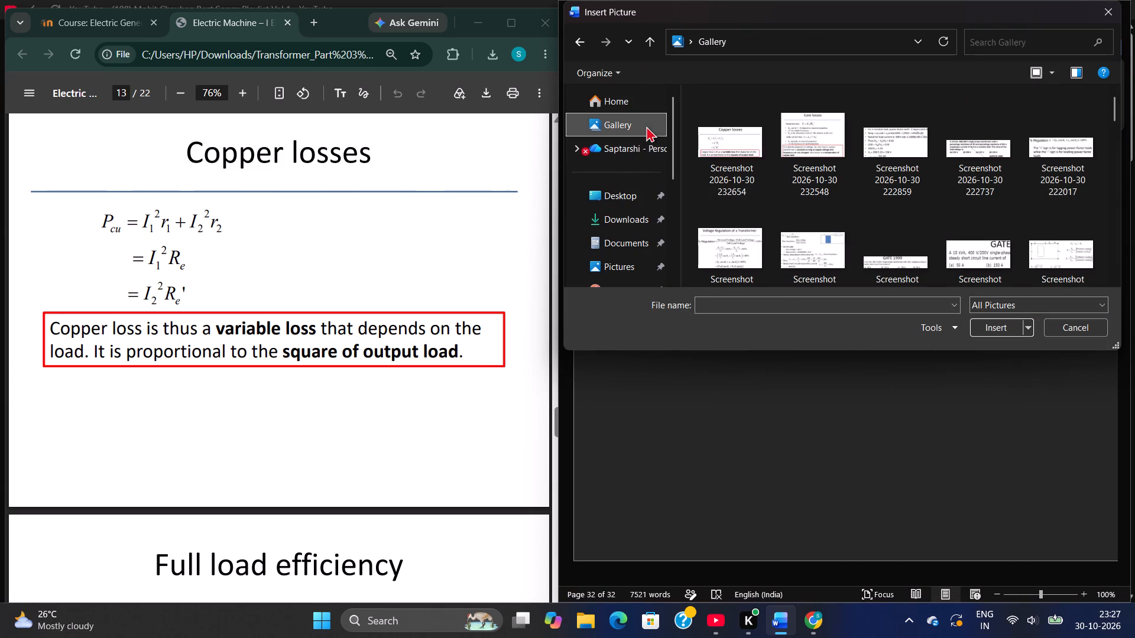
left_click(722, 155)
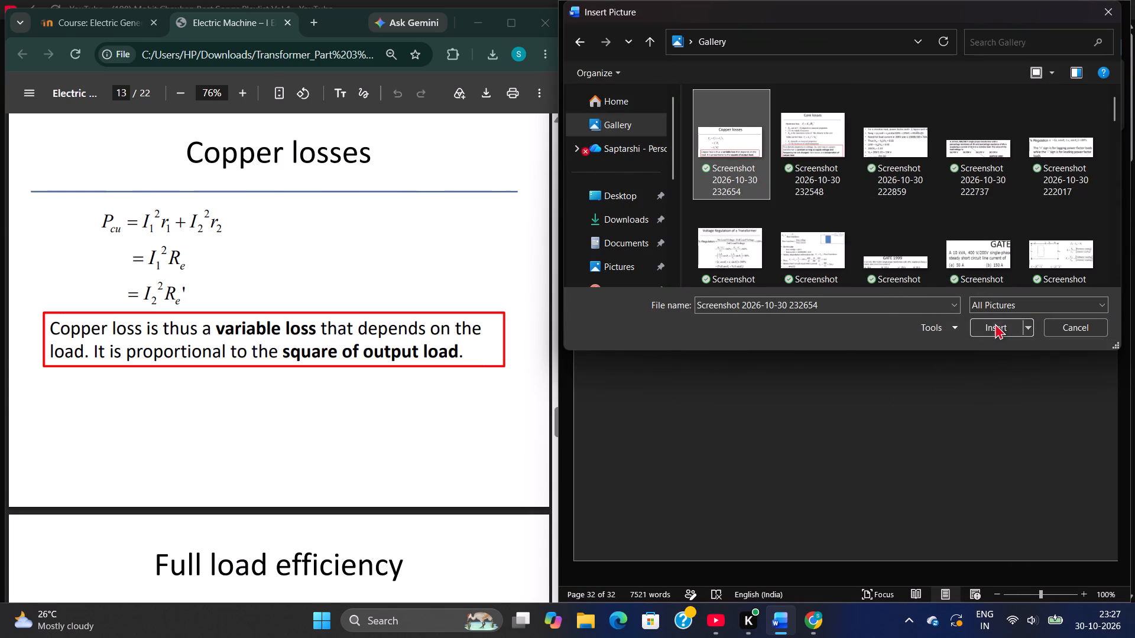
left_click(997, 321)
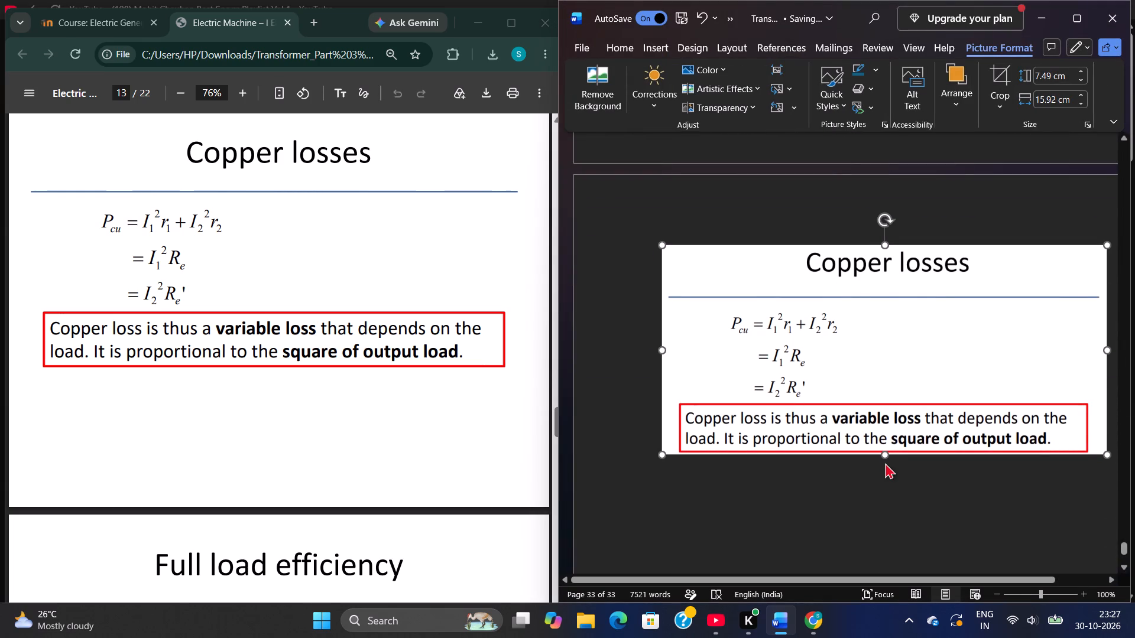
Shrink the inserted Copper losses picture to about 5.7 cm high and 12.8 cm wide.
left_click_drag(886, 457, 915, 363)
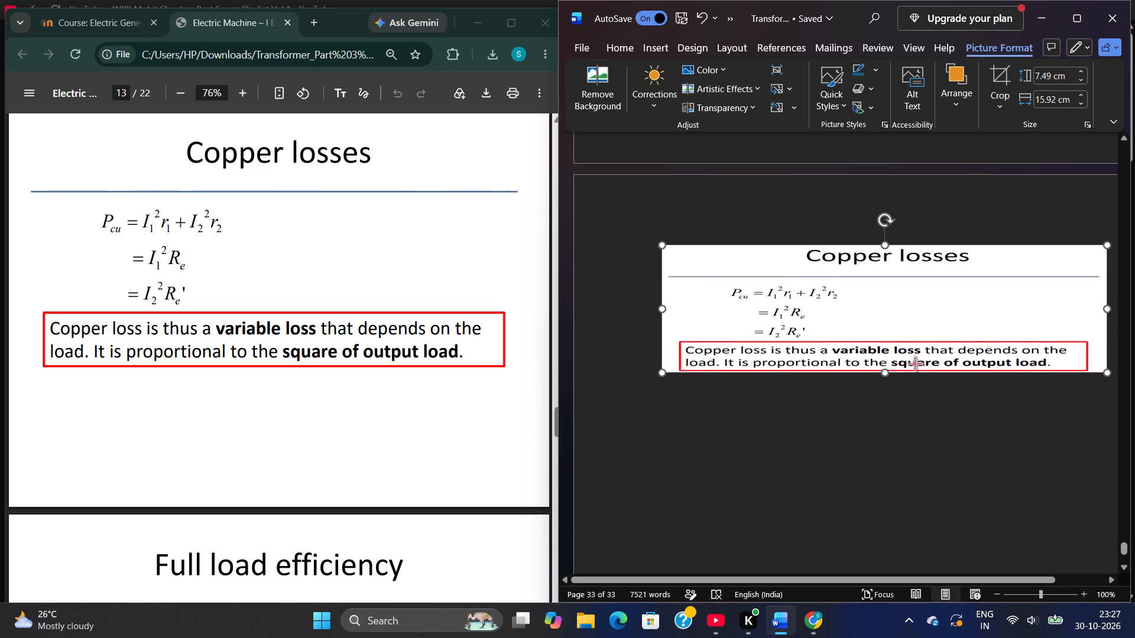
left_click_drag(915, 363, 915, 363)
scroll(914, 325, "up", 1)
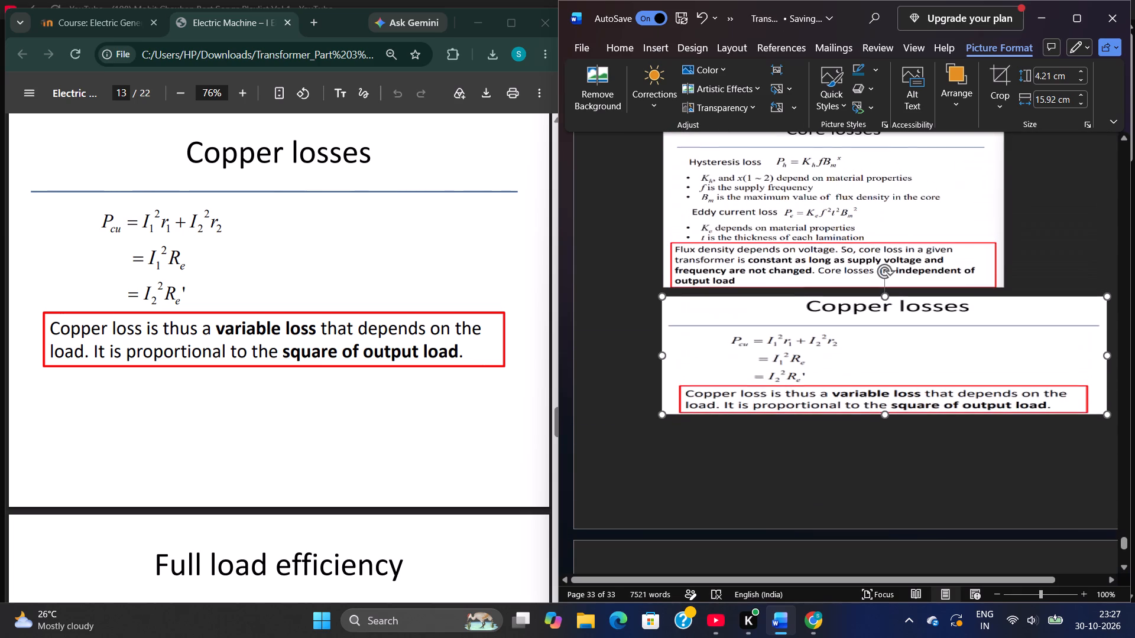
left_click_drag(883, 415, 885, 434)
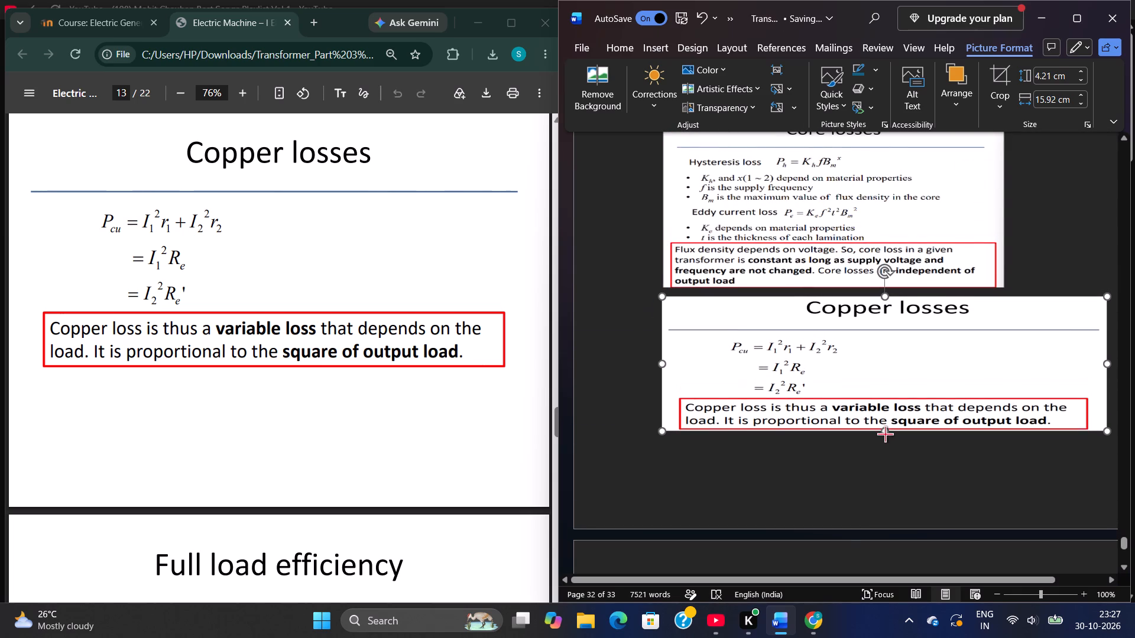
left_click_drag(885, 434, 891, 500)
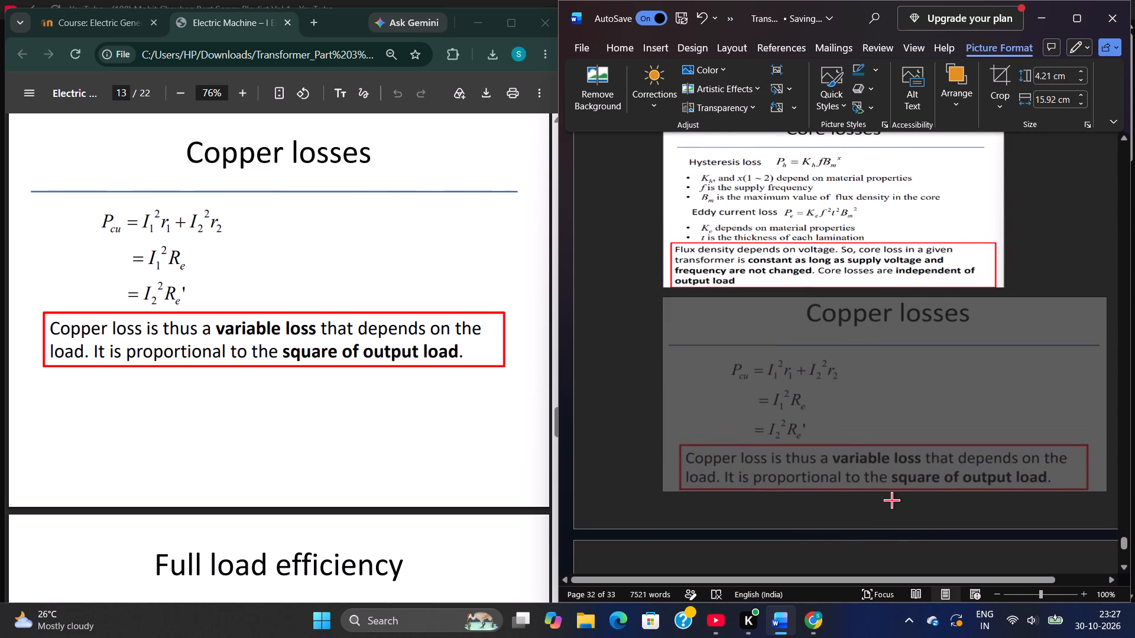
left_click_drag(891, 500, 897, 466)
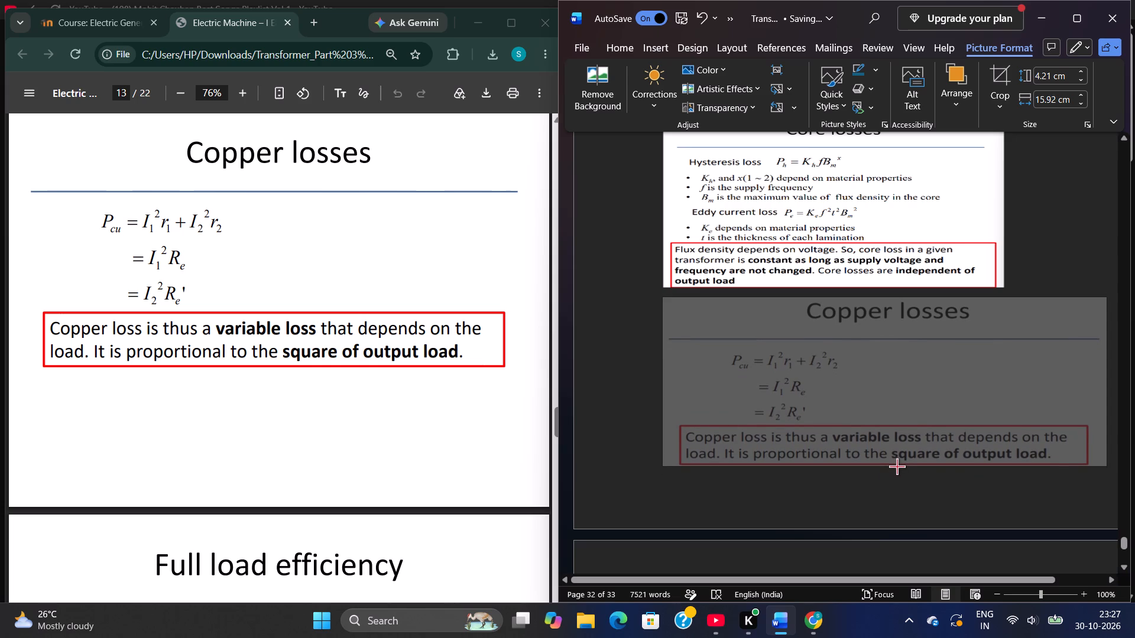
left_click_drag(897, 466, 899, 457)
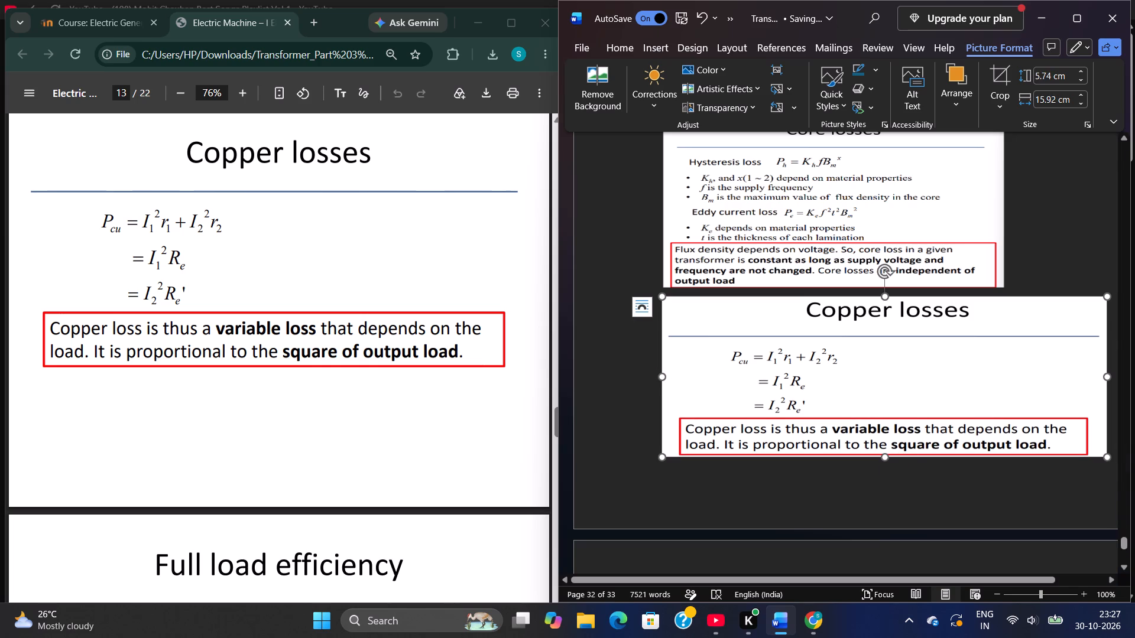
left_click_drag(1105, 377, 1042, 377)
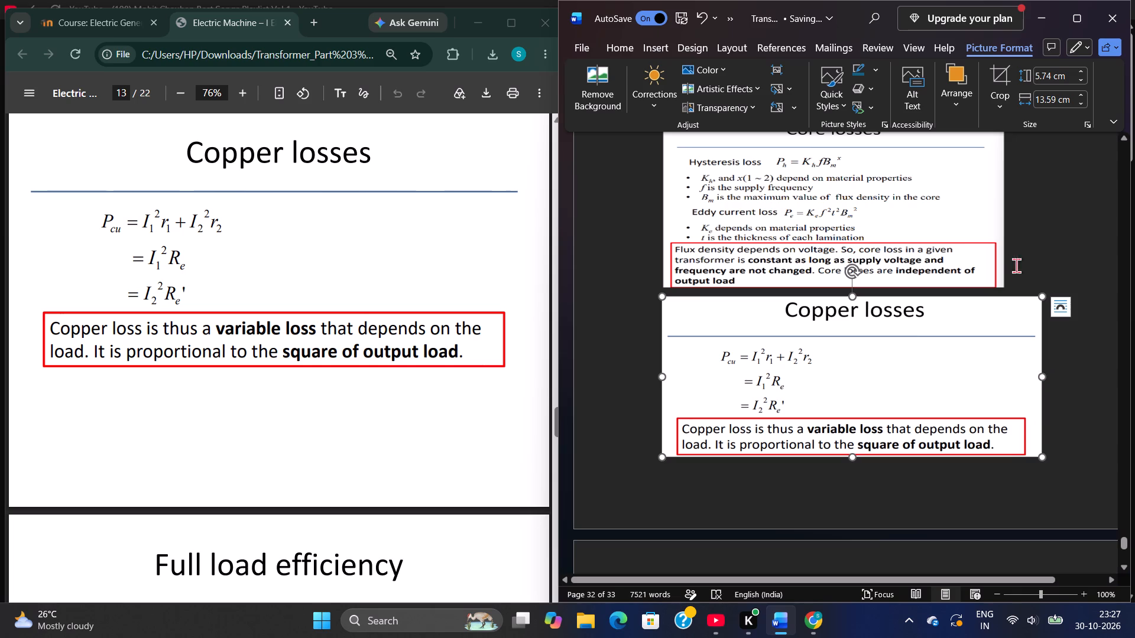
left_click_drag(1046, 377, 1020, 377)
Indent the Copper losses picture away from the margin by adding 21 spaces in front of it.
left_click(1014, 266)
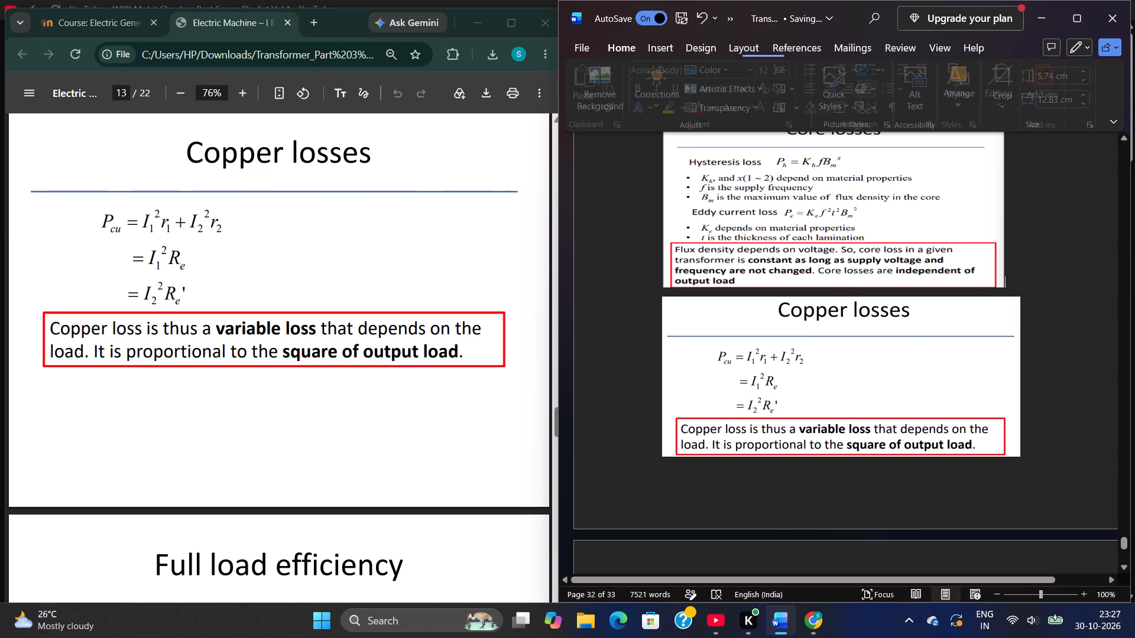
key("Down")
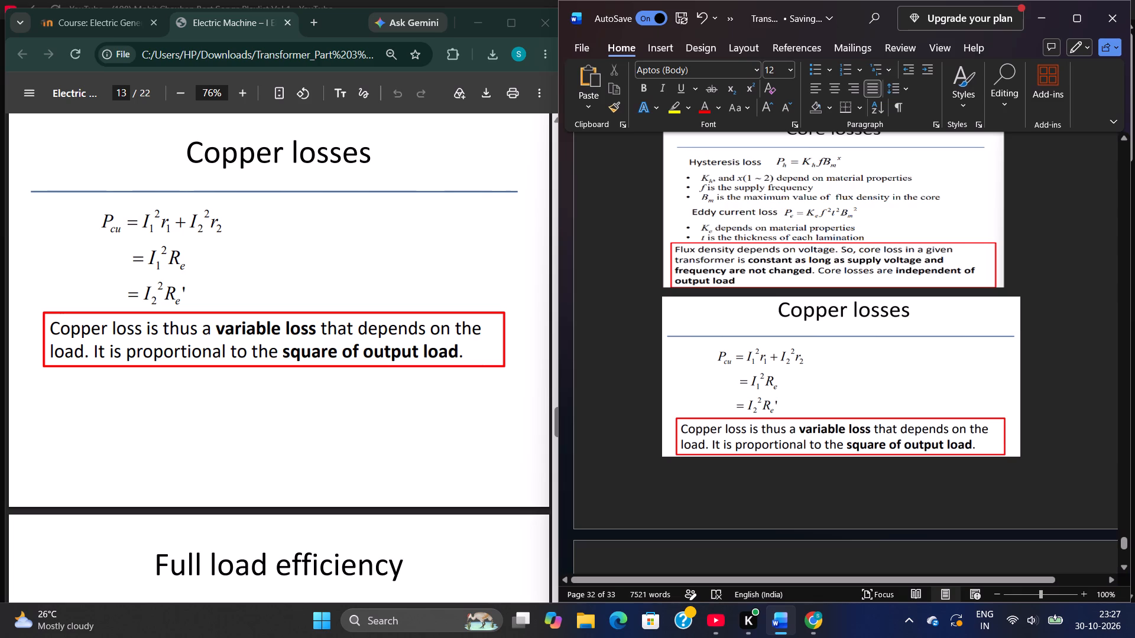
key("Left")
key("space")
key("space")
key("space")
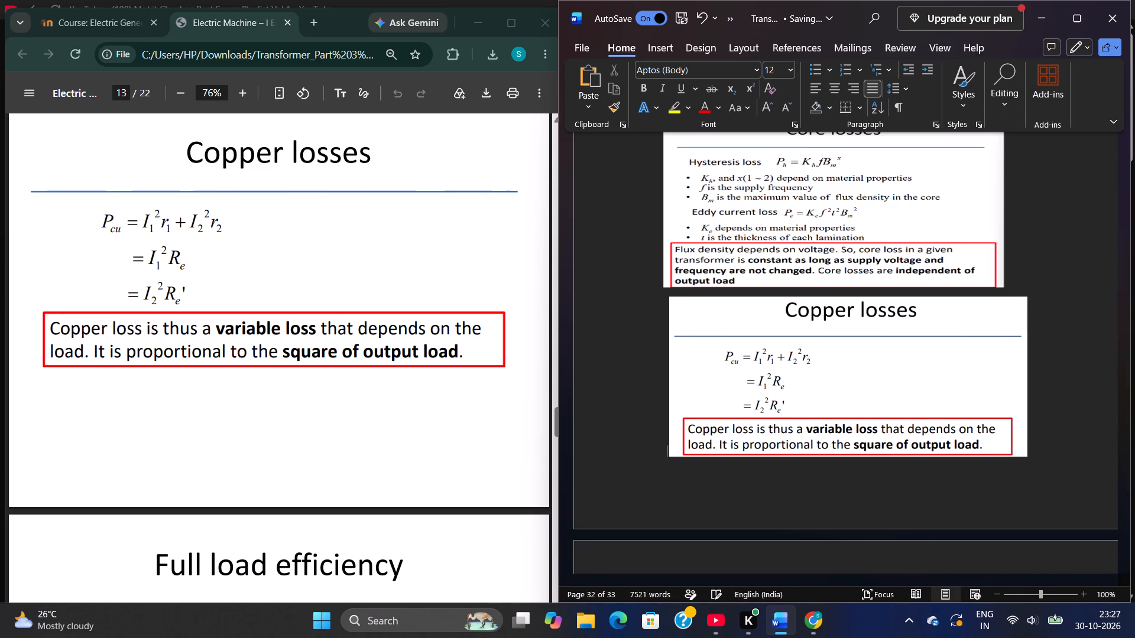
key("space")
key("space")
key("space")
key("space")
key("space")
key("space")
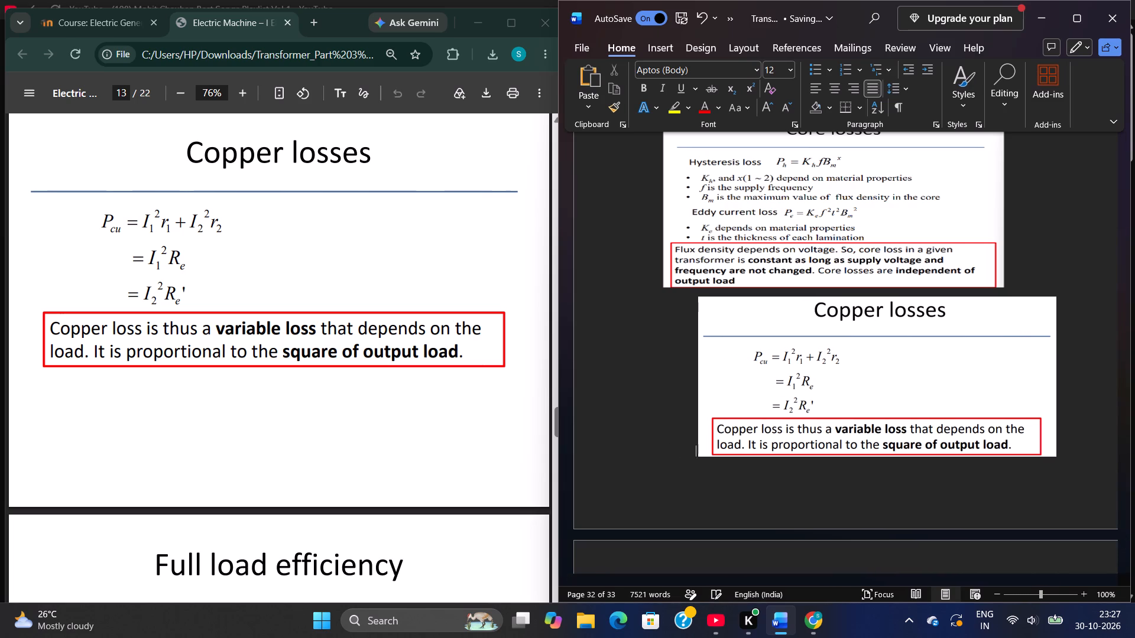
key("space")
key("space")
key("space")
key("space")
key("space")
key("space")
key("space")
key("space")
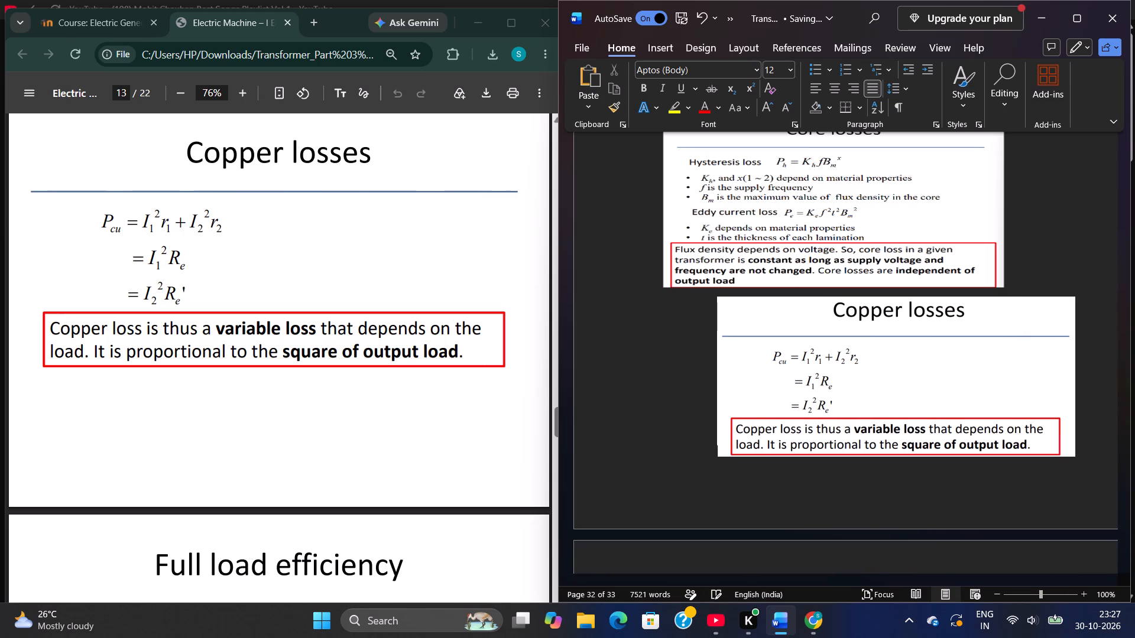
key("space")
key("space")
key("space")
key("space")
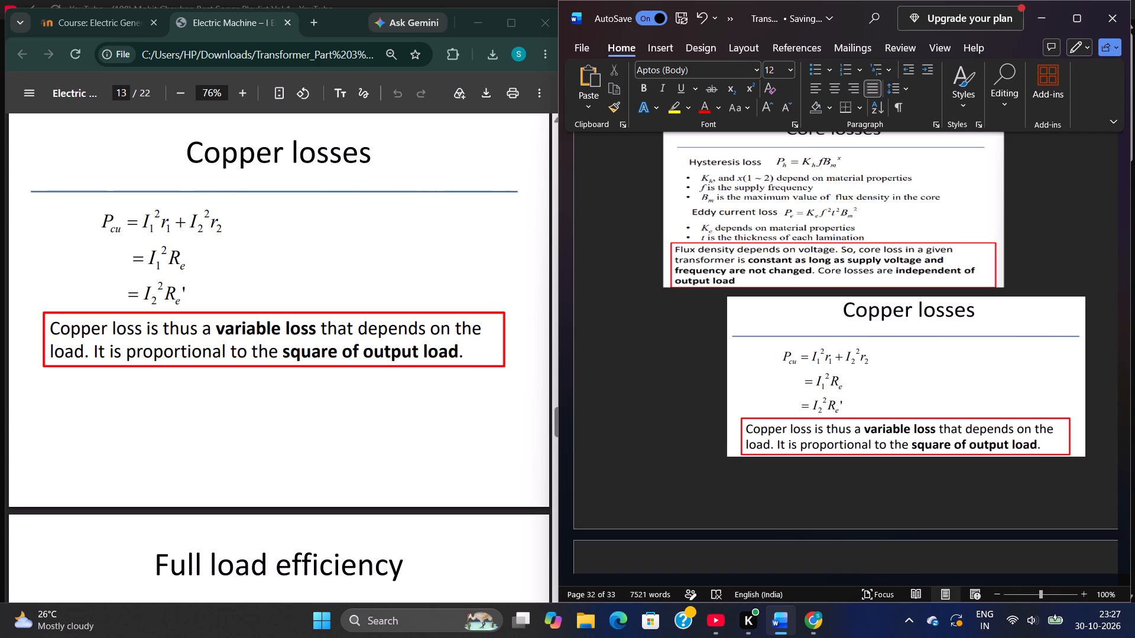
key("BackSpace")
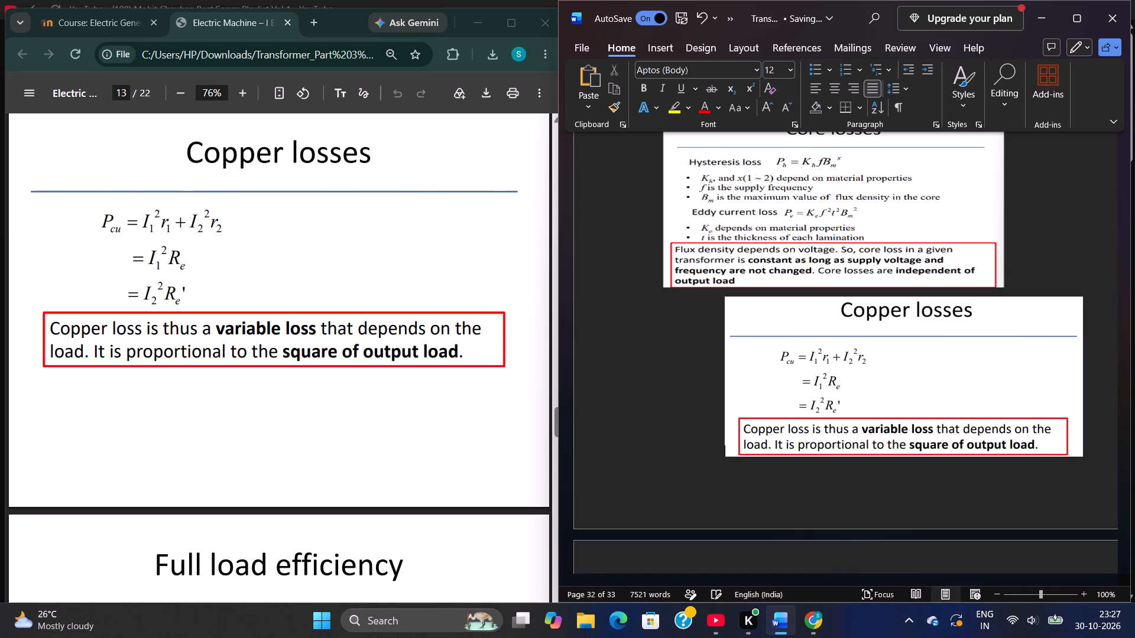
key("space")
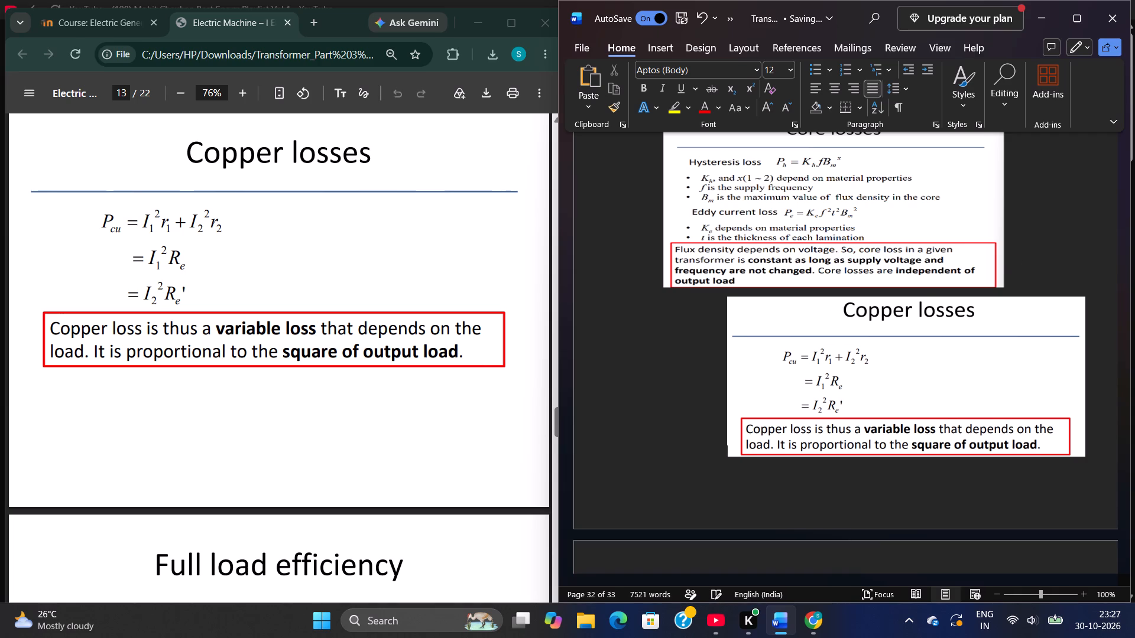
left_click(916, 326)
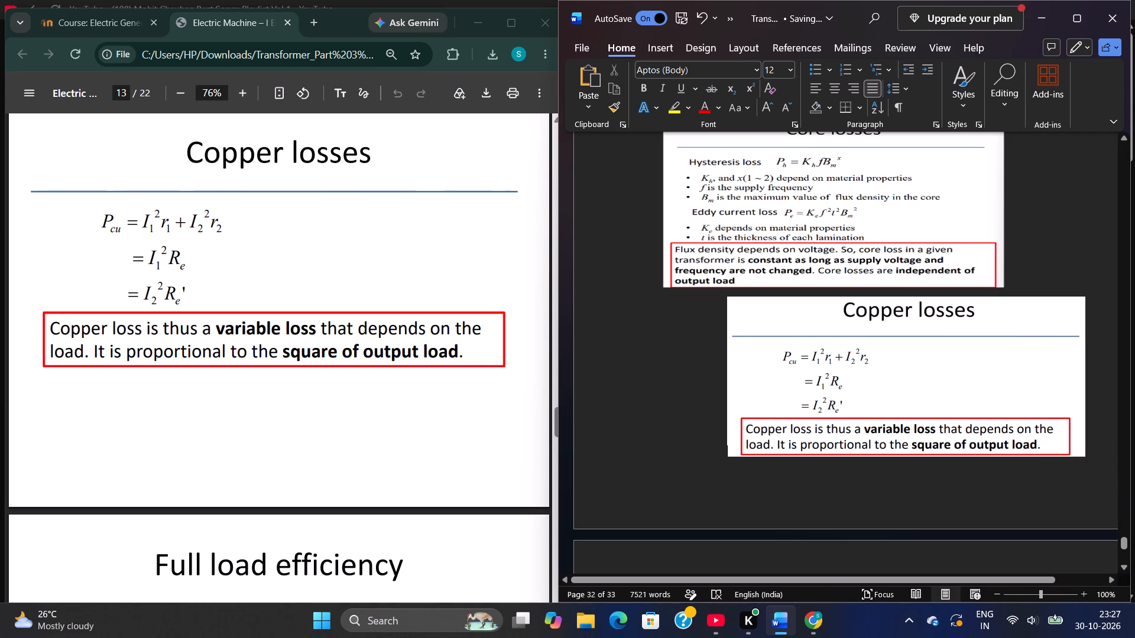
key("Up")
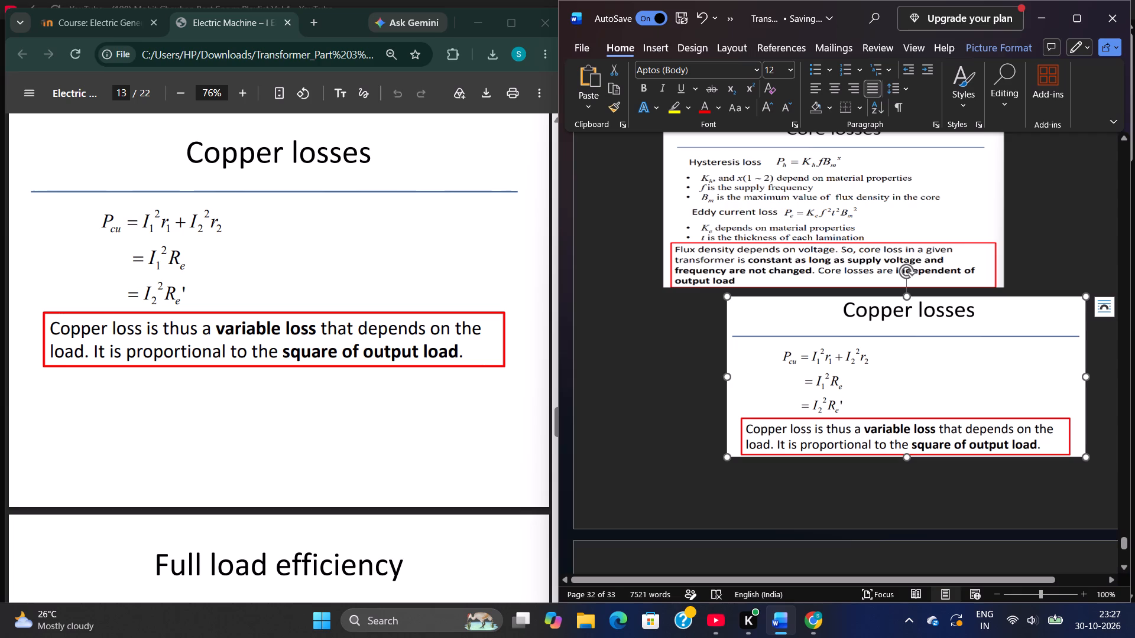
left_click(878, 484)
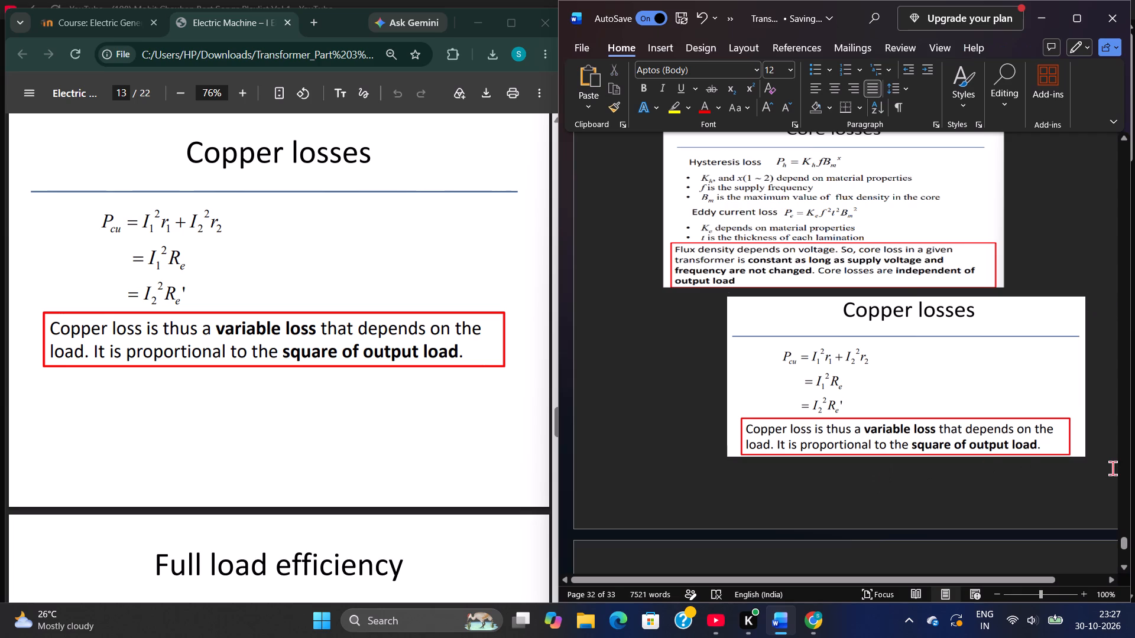
Start a new empty line after the Copper losses picture in question 35's answer.
left_click(1099, 450)
key("Return")
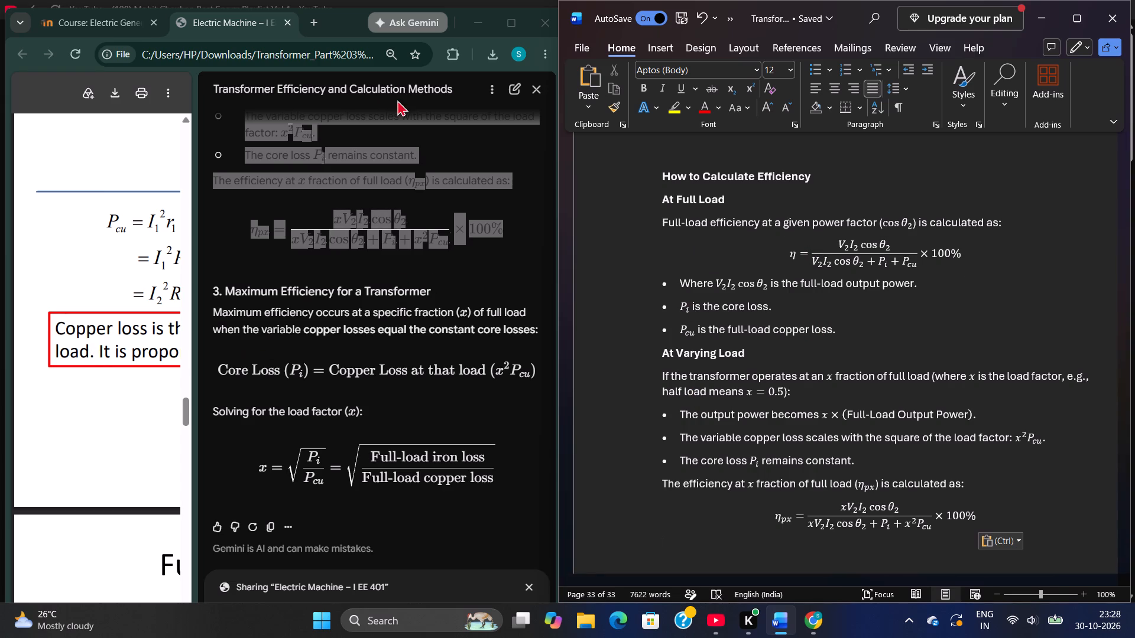
Close Gemini in Chrome and examine the PDF's slides on full-load efficiency and efficiency at varying load.
left_click(533, 82)
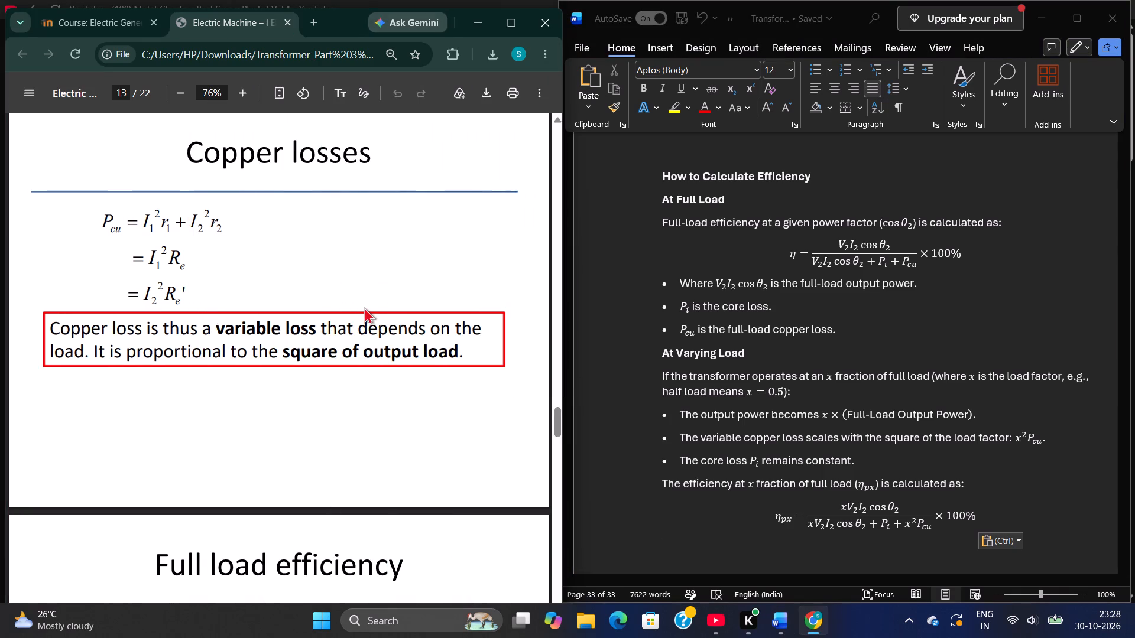
scroll(364, 307, "down", 5)
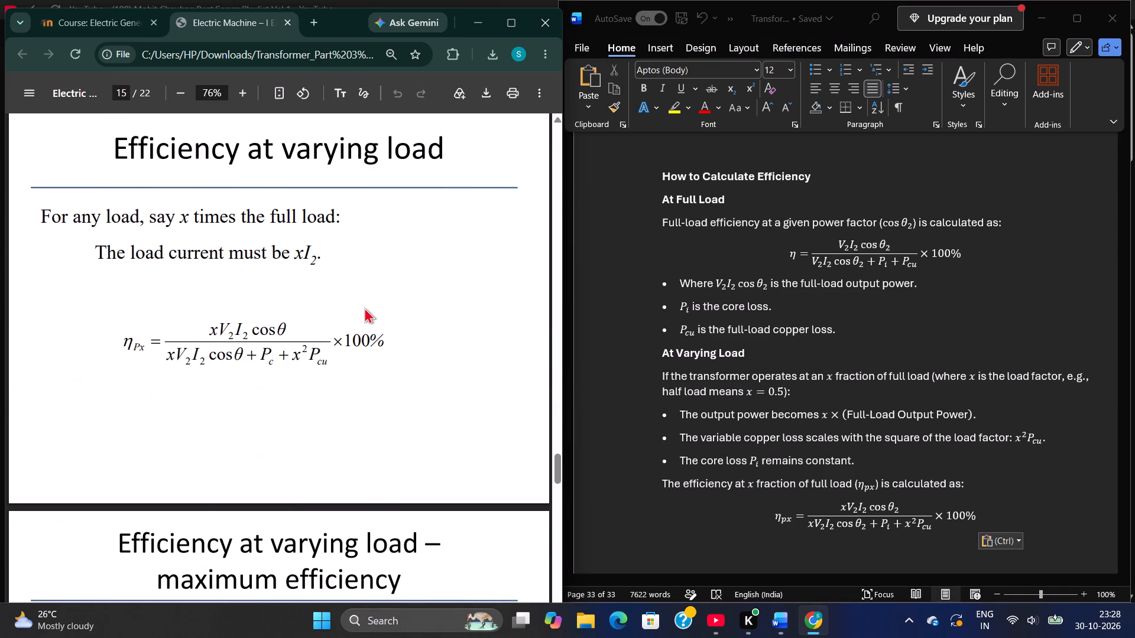
scroll(364, 307, "down", 1)
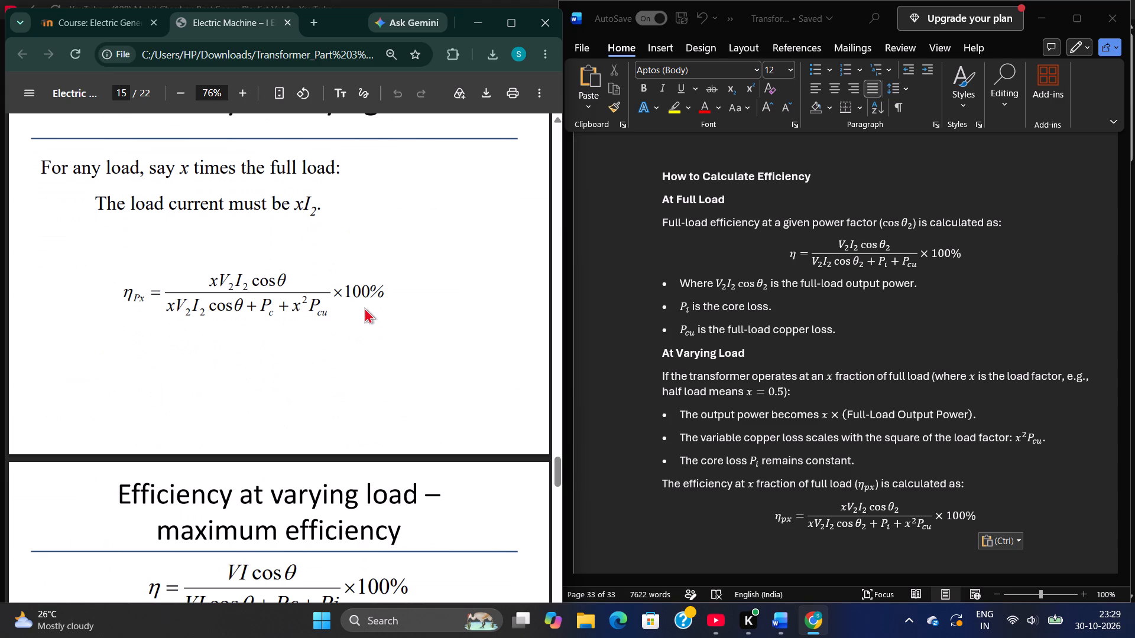
Place the text cursor in Word on the empty line below the pasted varying-load efficiency formula.
scroll(877, 437, "down", 1)
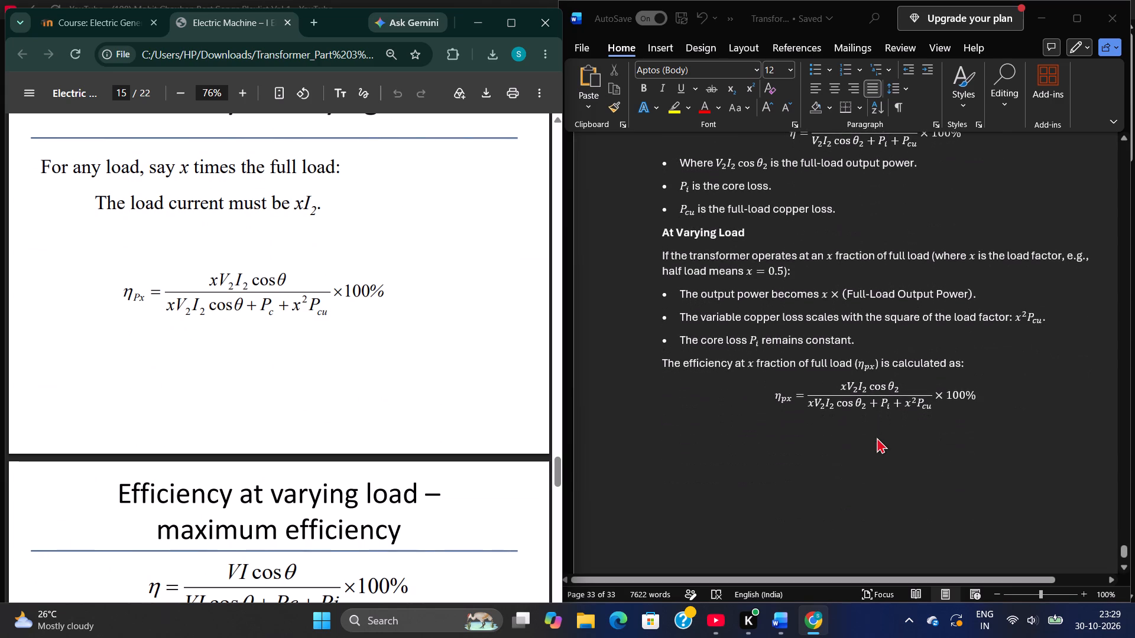
left_click(722, 418)
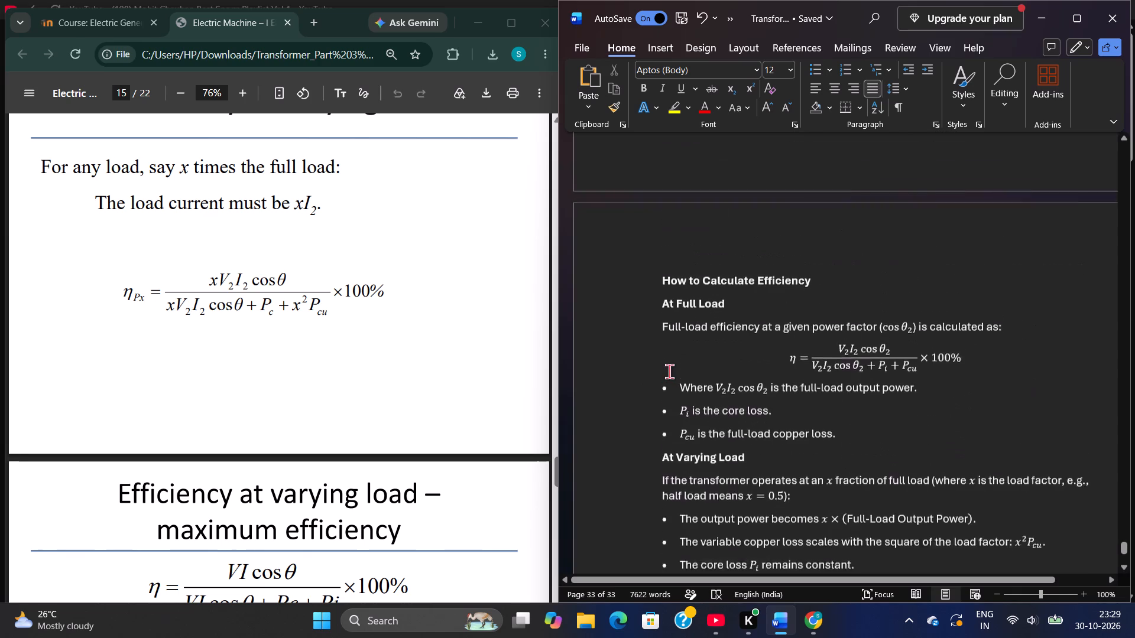
scroll(669, 371, "down", 1)
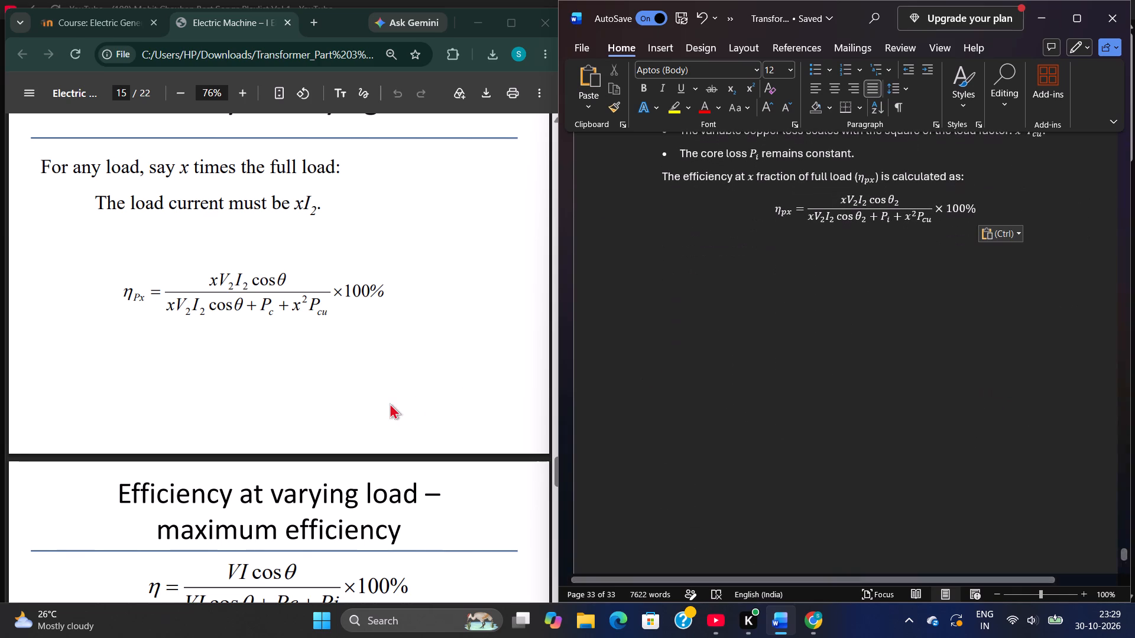
Examine the PDF's maximum efficiency slides, comparing the losses and efficiency graph with the page on the maximum efficiency condition.
scroll(390, 403, "down", 3)
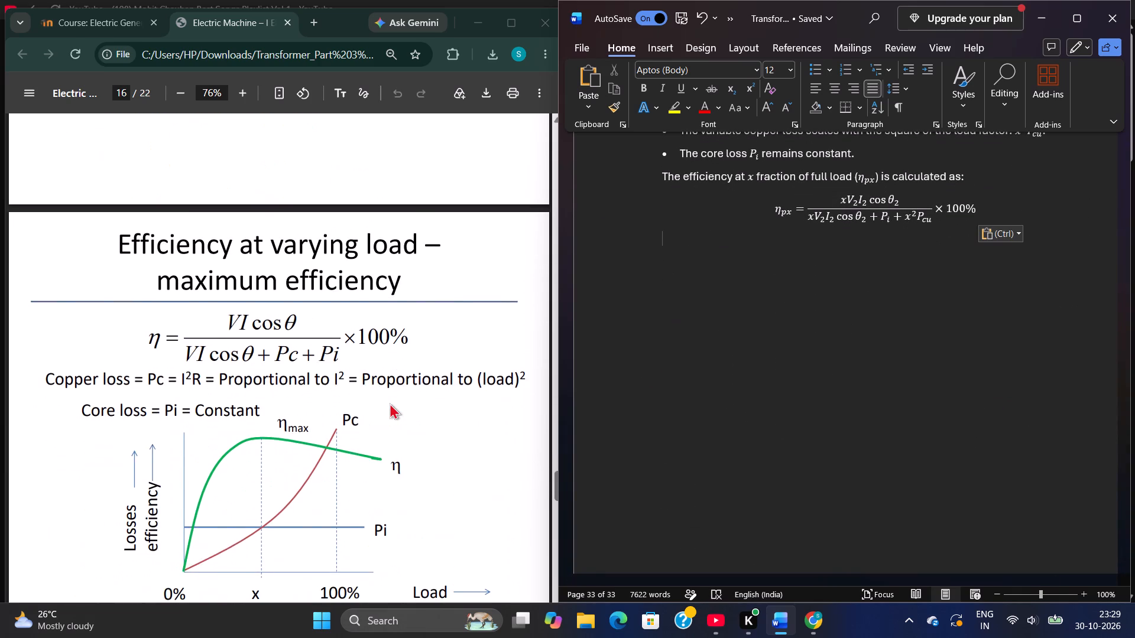
scroll(390, 403, "down", 3)
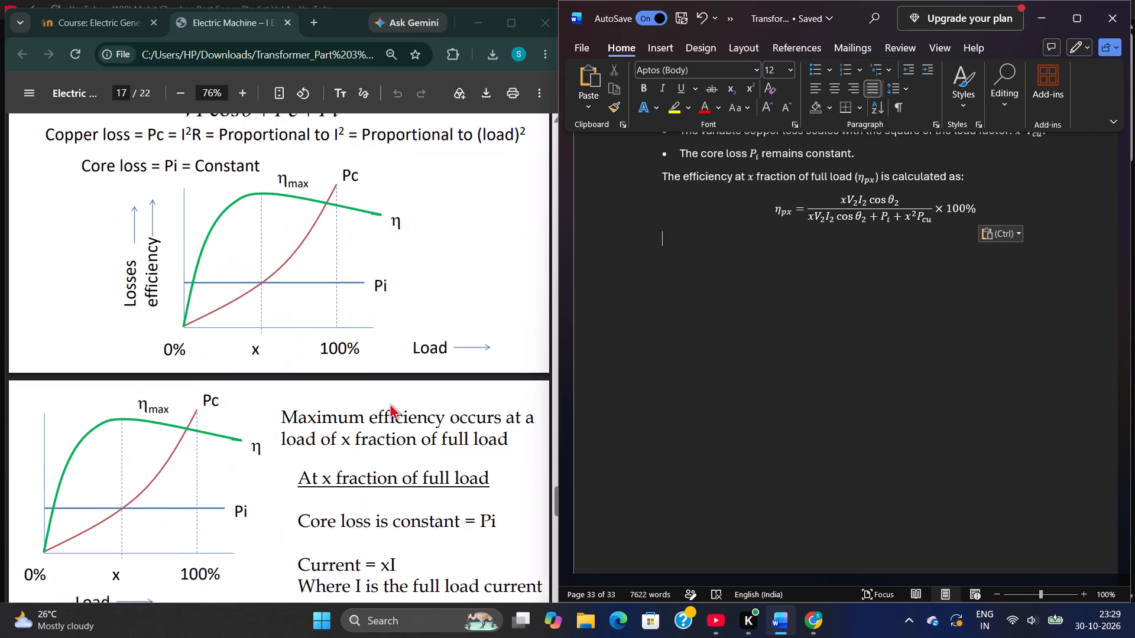
scroll(390, 403, "down", 1)
scroll(390, 403, "up", 2)
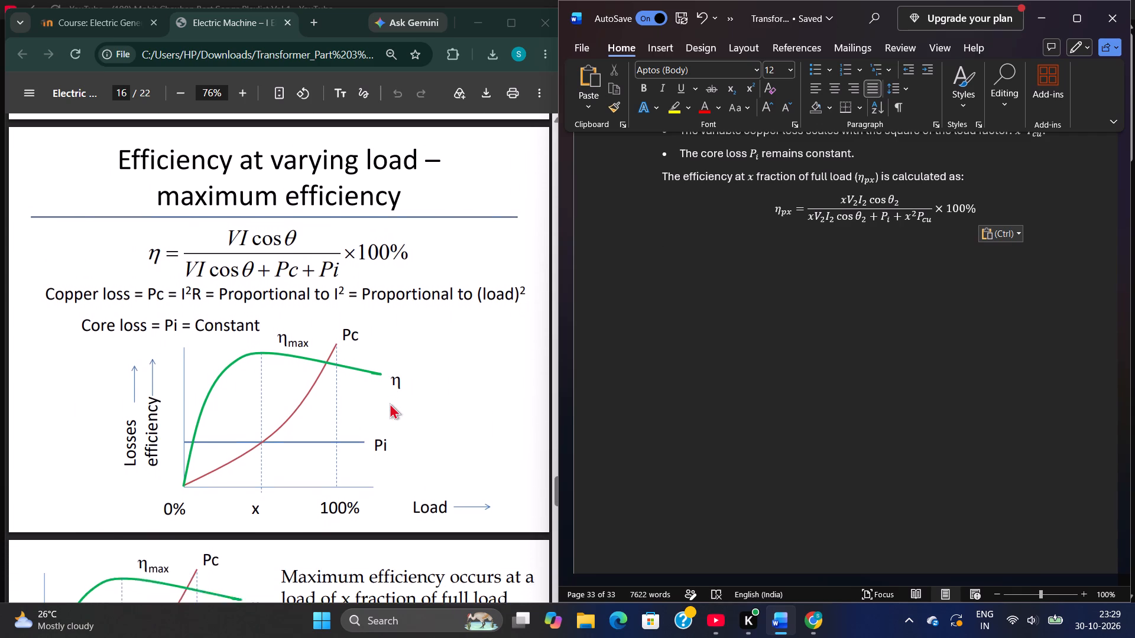
scroll(390, 403, "down", 2)
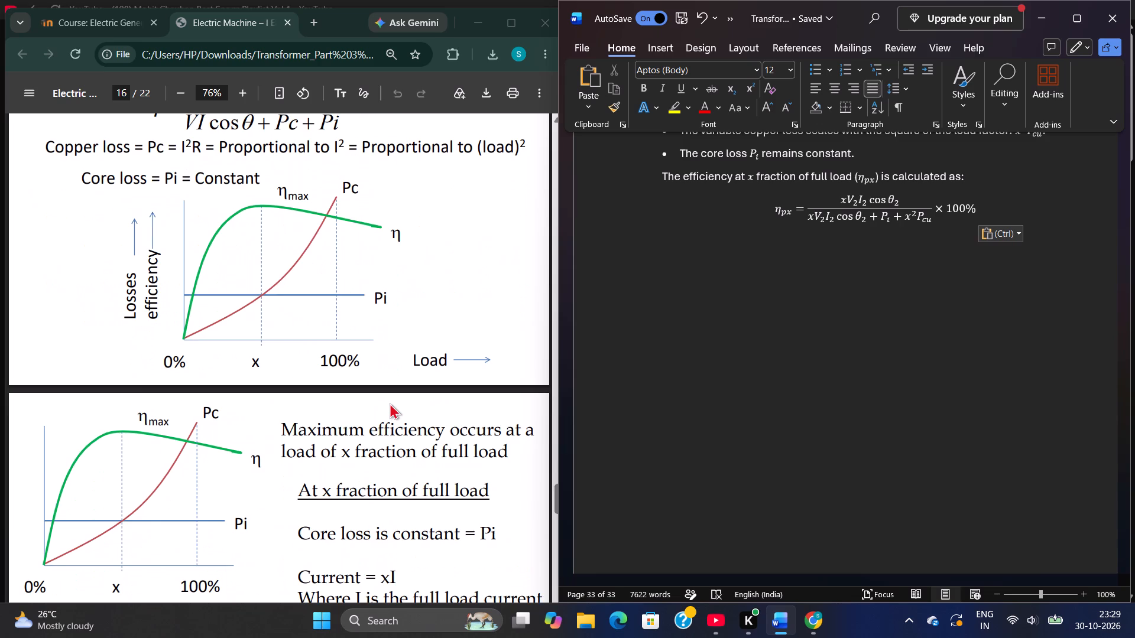
scroll(390, 403, "down", 1)
scroll(390, 403, "up", 3)
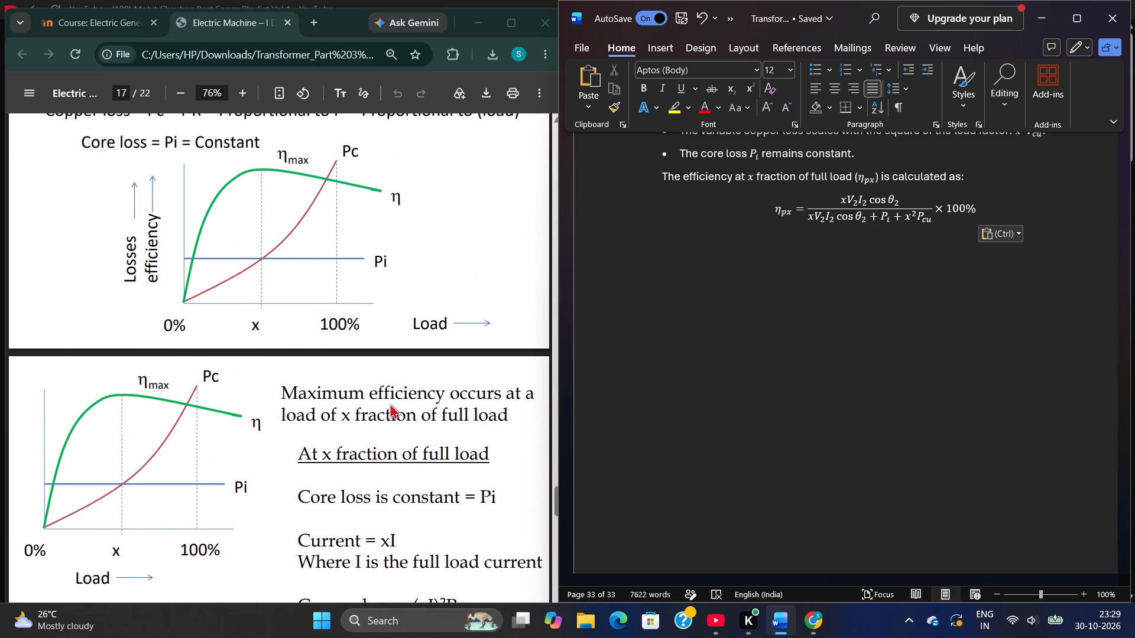
scroll(390, 403, "up", 1)
scroll(390, 403, "down", 2)
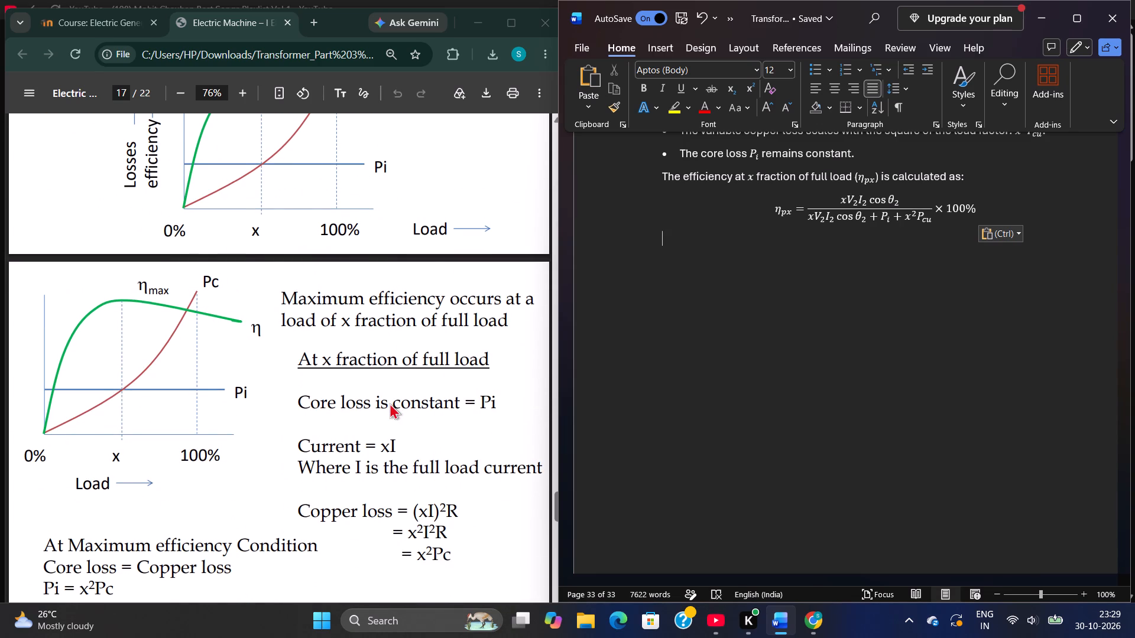
scroll(390, 403, "up", 2)
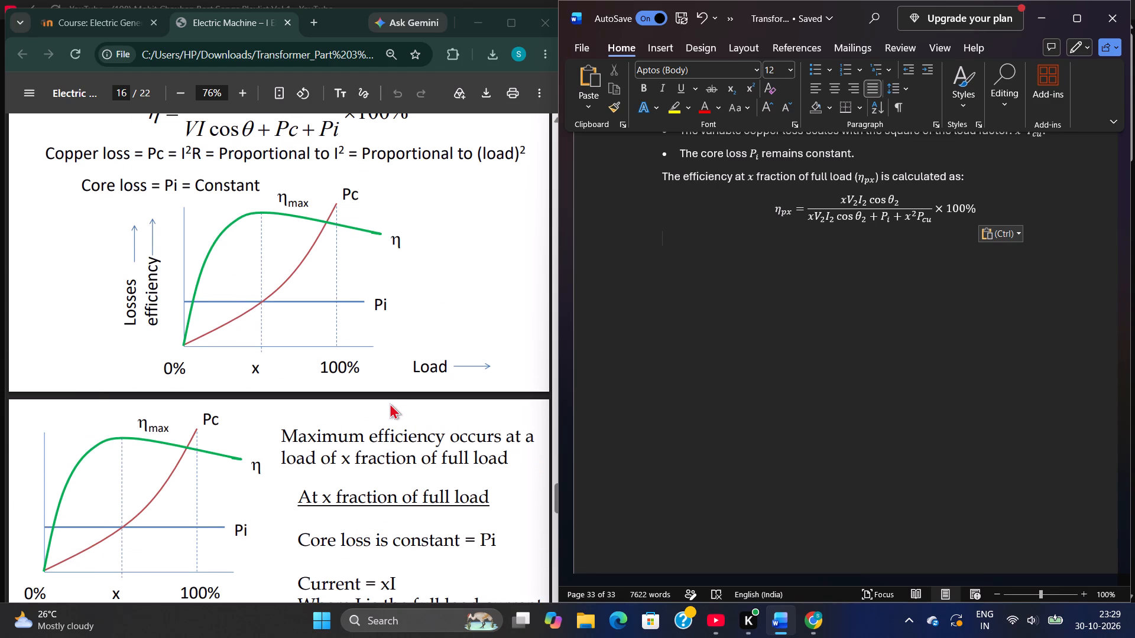
scroll(390, 403, "up", 1)
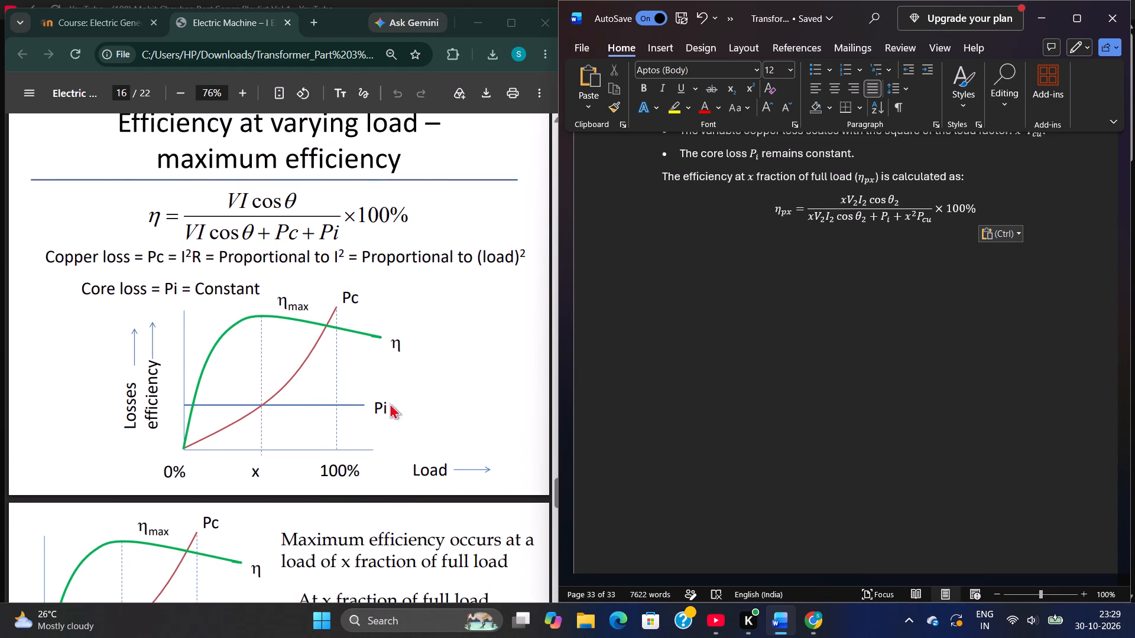
scroll(390, 403, "up", 1)
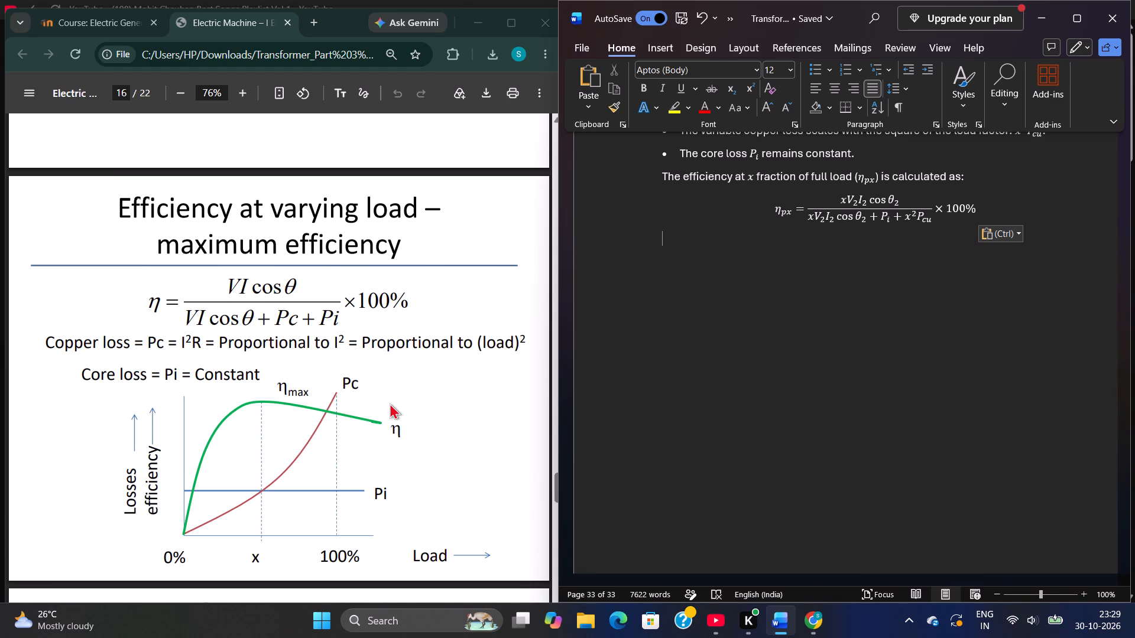
Examine the PDF's varying-load maximum efficiency slide and the following page deriving the load fraction x at maximum efficiency.
scroll(390, 403, "up", 1)
scroll(390, 403, "down", 1)
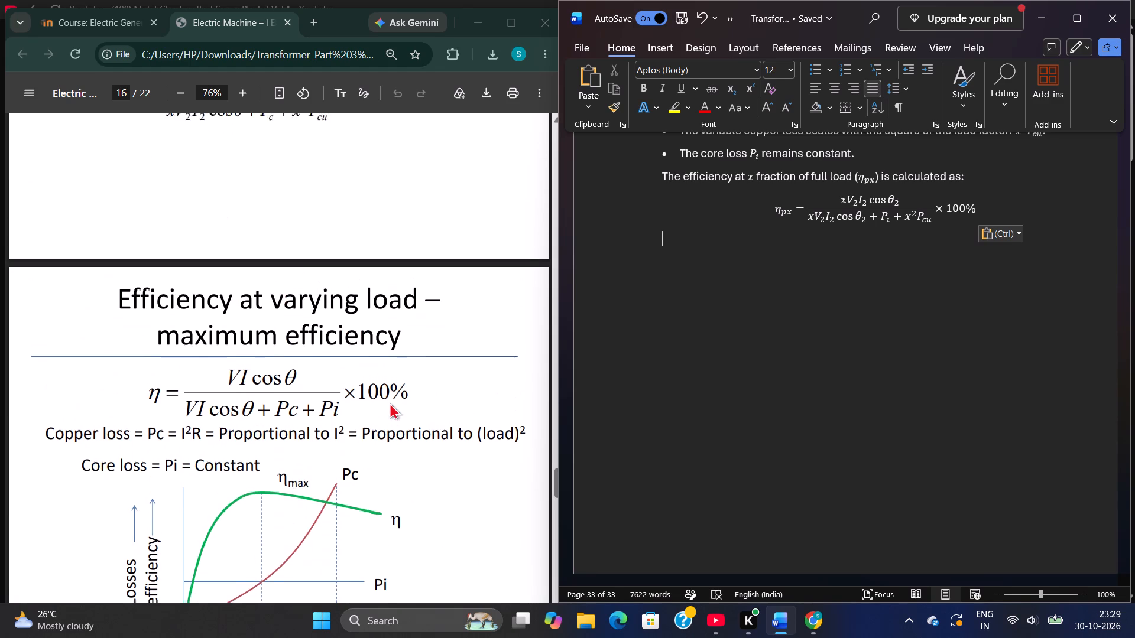
scroll(390, 403, "down", 1)
scroll(390, 403, "up", 1)
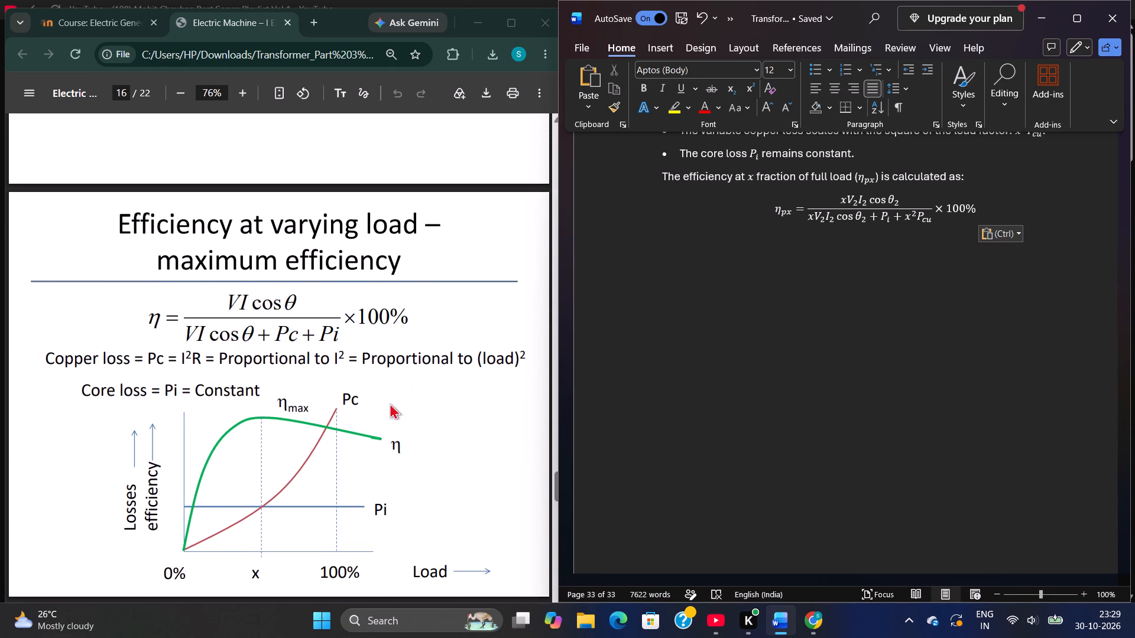
scroll(390, 403, "up", 1)
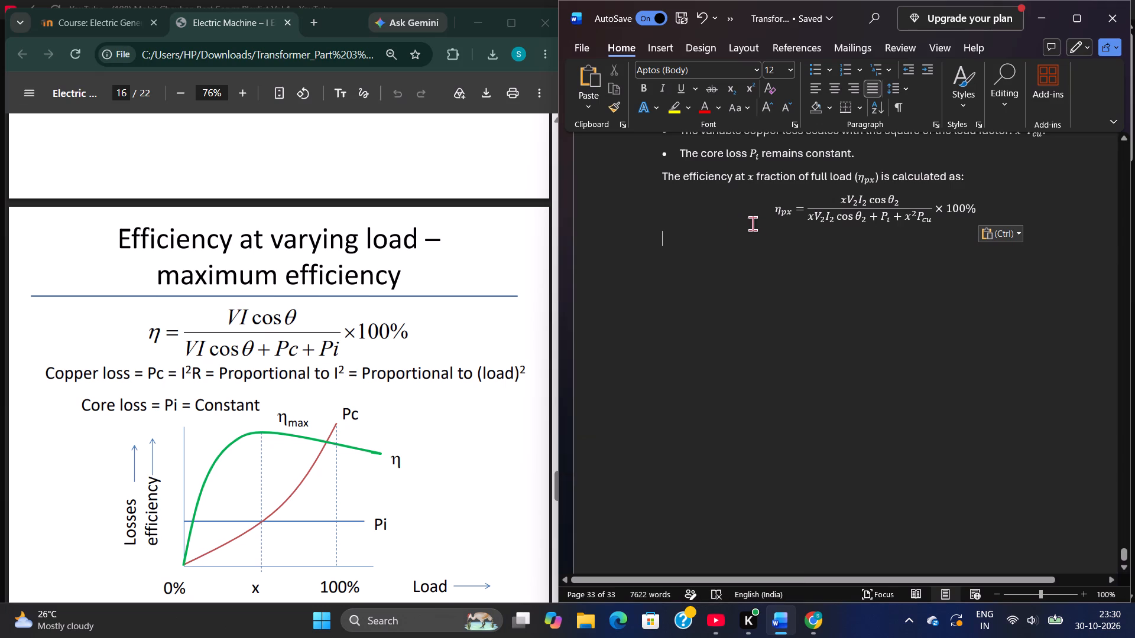
scroll(326, 362, "up", 1)
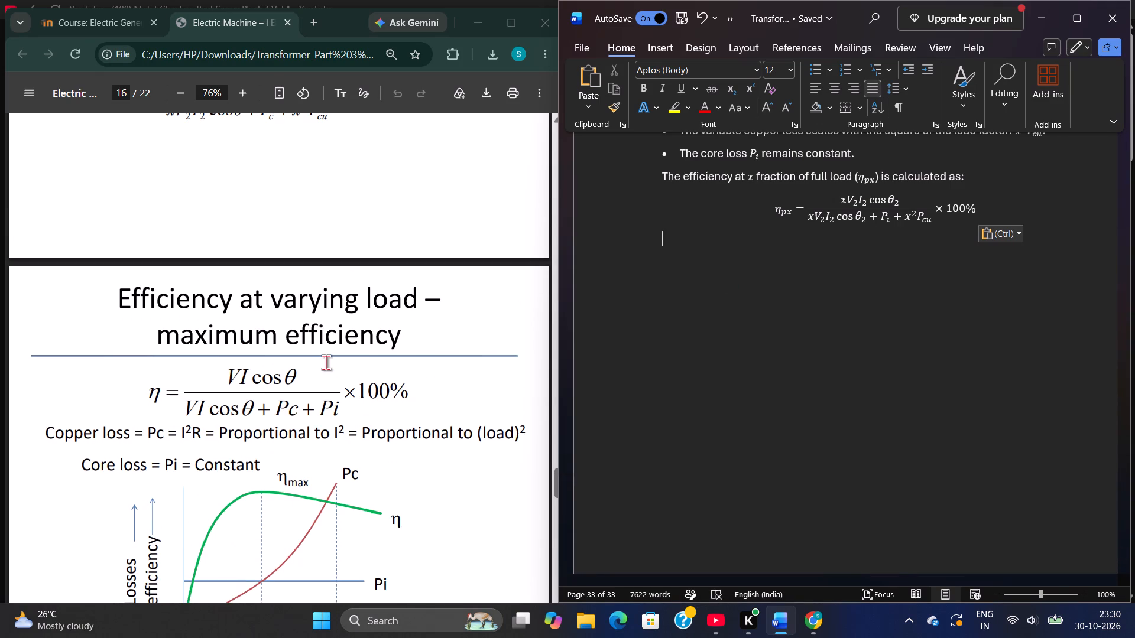
scroll(326, 362, "down", 5)
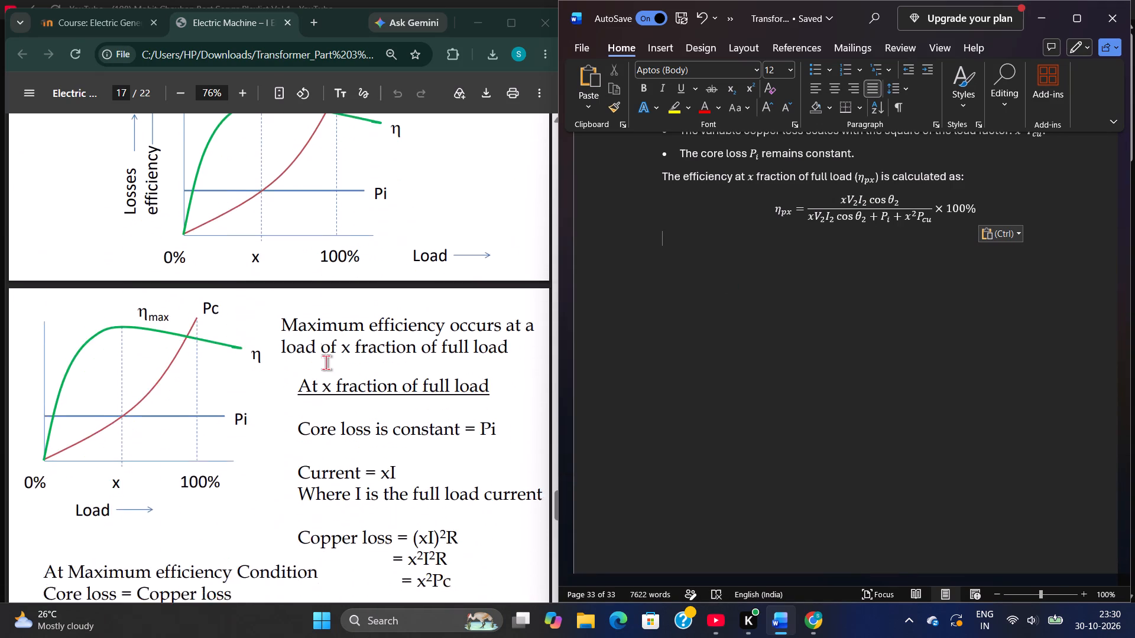
scroll(326, 362, "down", 2)
scroll(326, 362, "up", 2)
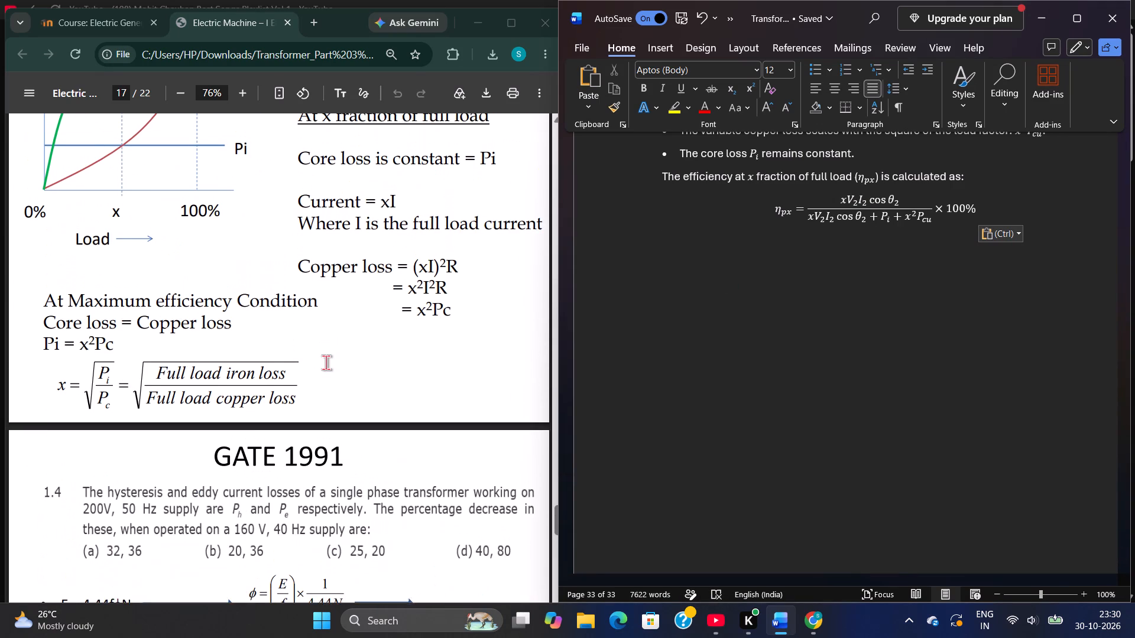
scroll(326, 362, "up", 1)
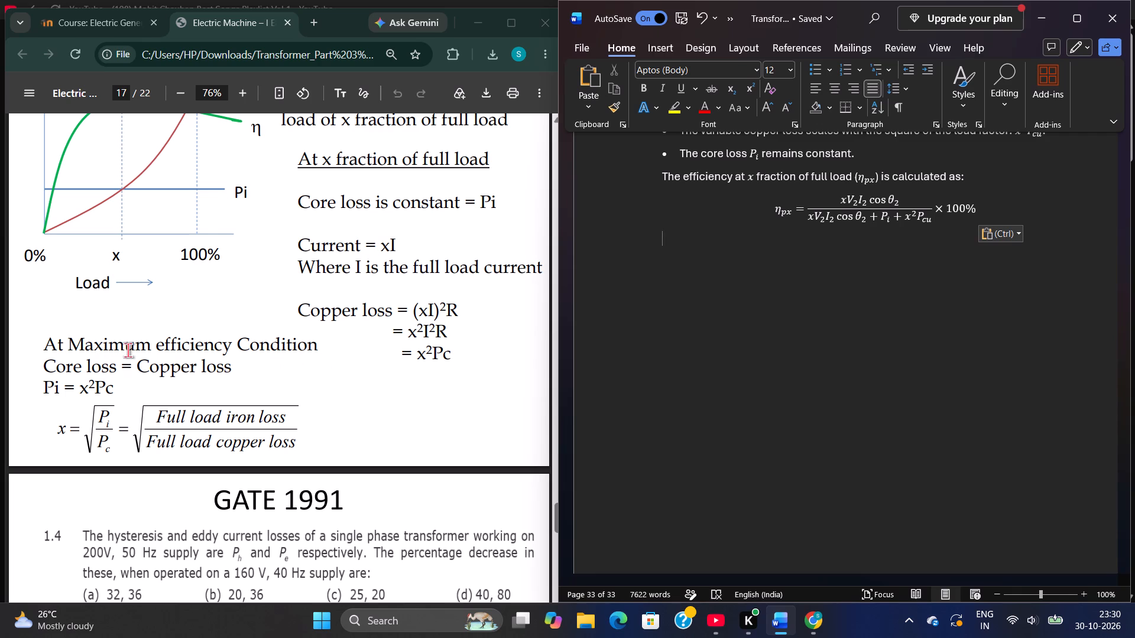
scroll(210, 408, "up", 2)
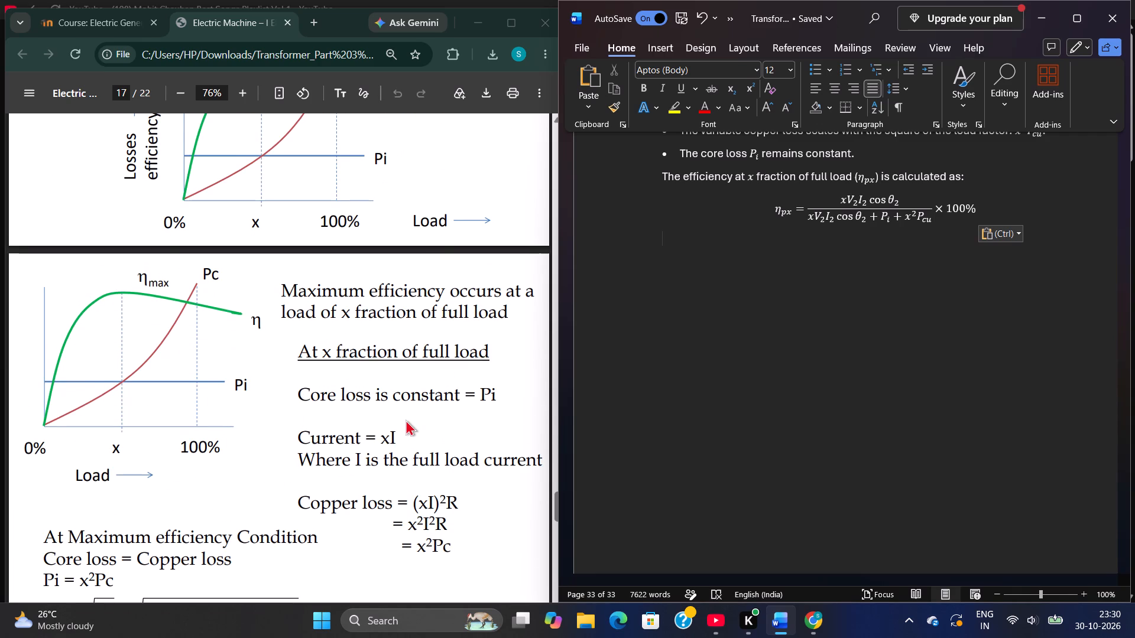
scroll(406, 419, "up", 1)
scroll(406, 419, "down", 2)
scroll(406, 419, "up", 1)
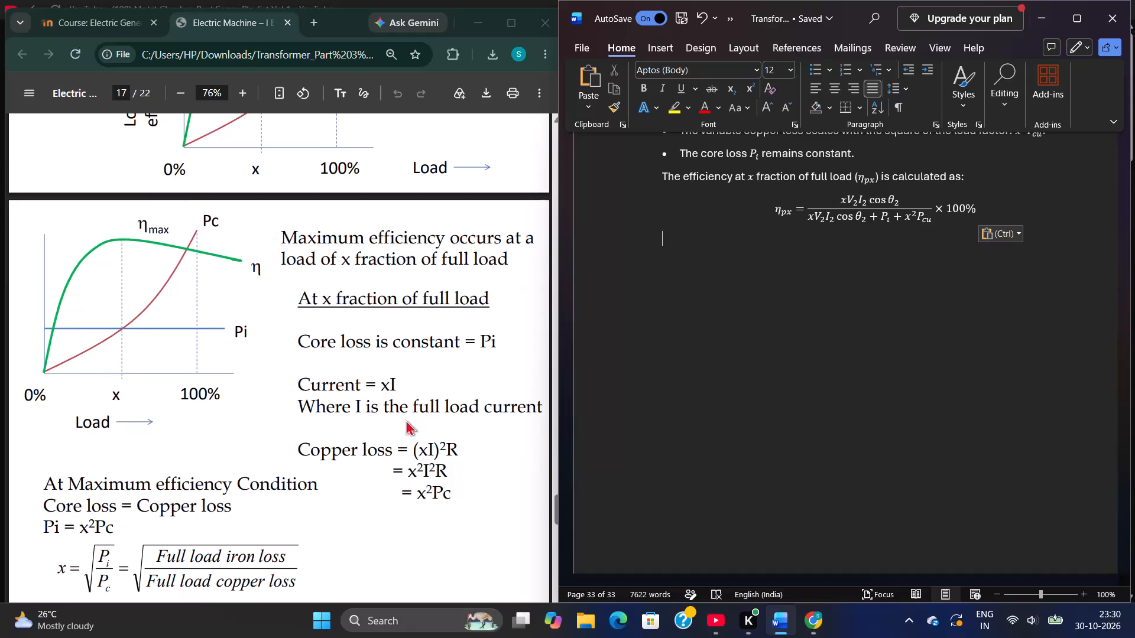
Capture a screenshot of the PDF's whole "Efficiency at varying load – maximum efficiency" slide, from its title down to the Load axis.
scroll(406, 419, "up", 2)
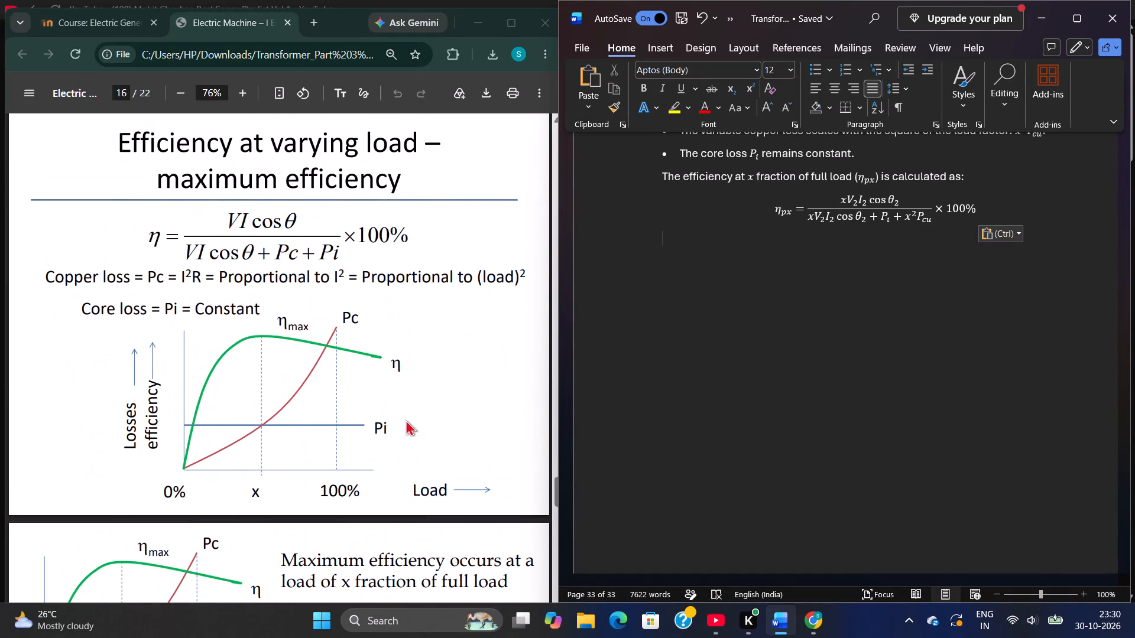
key("shift+super+s")
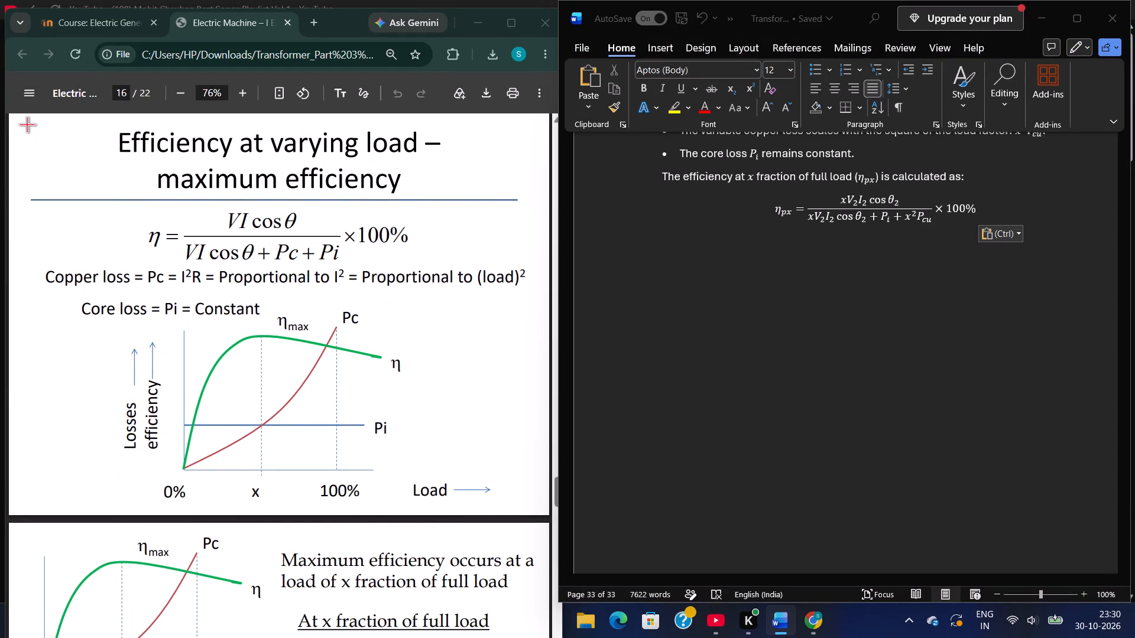
left_click_drag(22, 121, 176, 368)
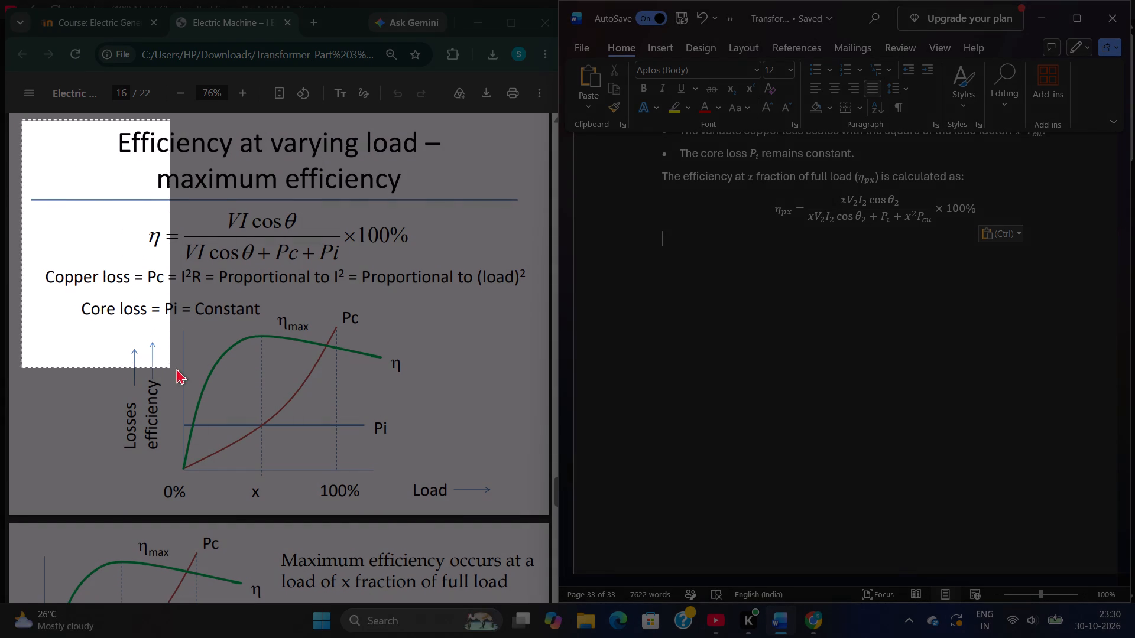
left_click_drag(176, 368, 368, 470)
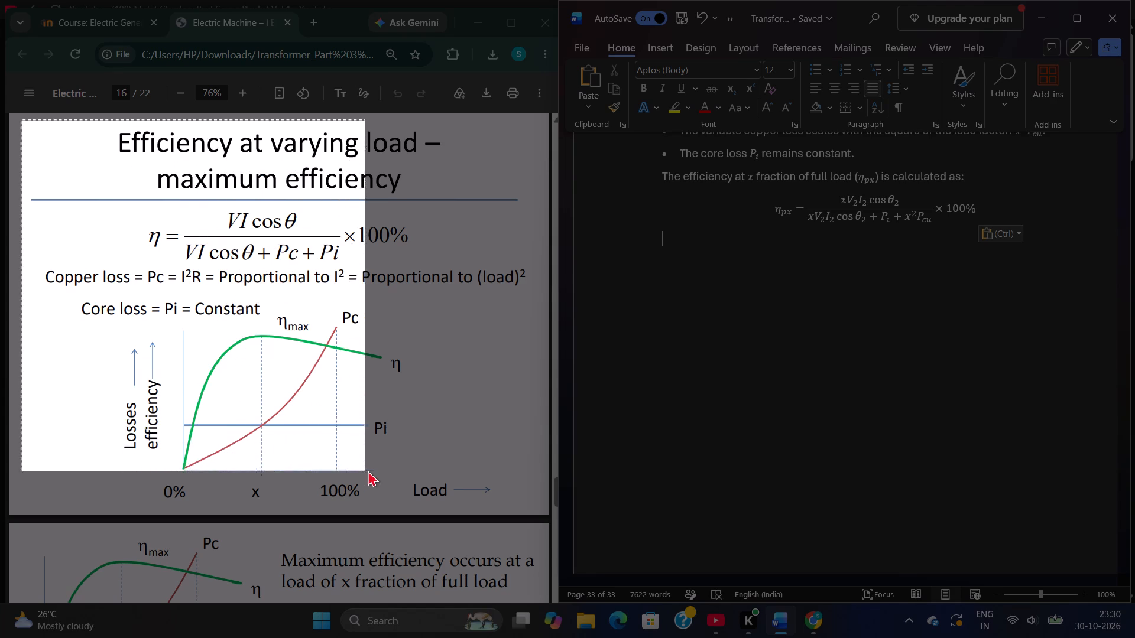
left_click_drag(368, 470, 473, 462)
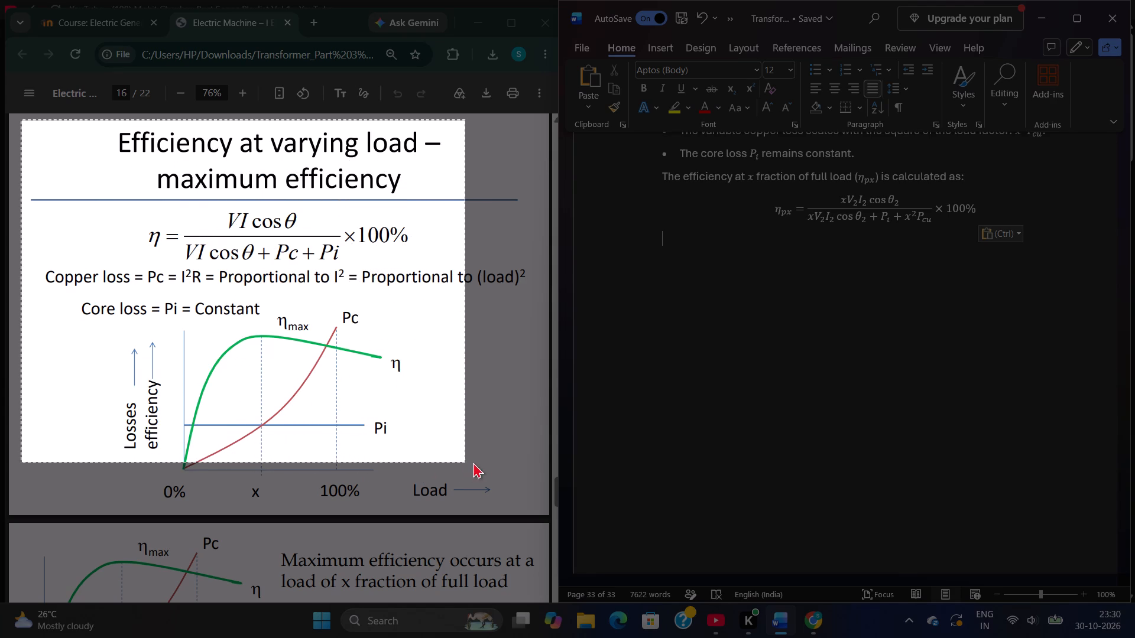
left_click_drag(473, 462, 536, 507)
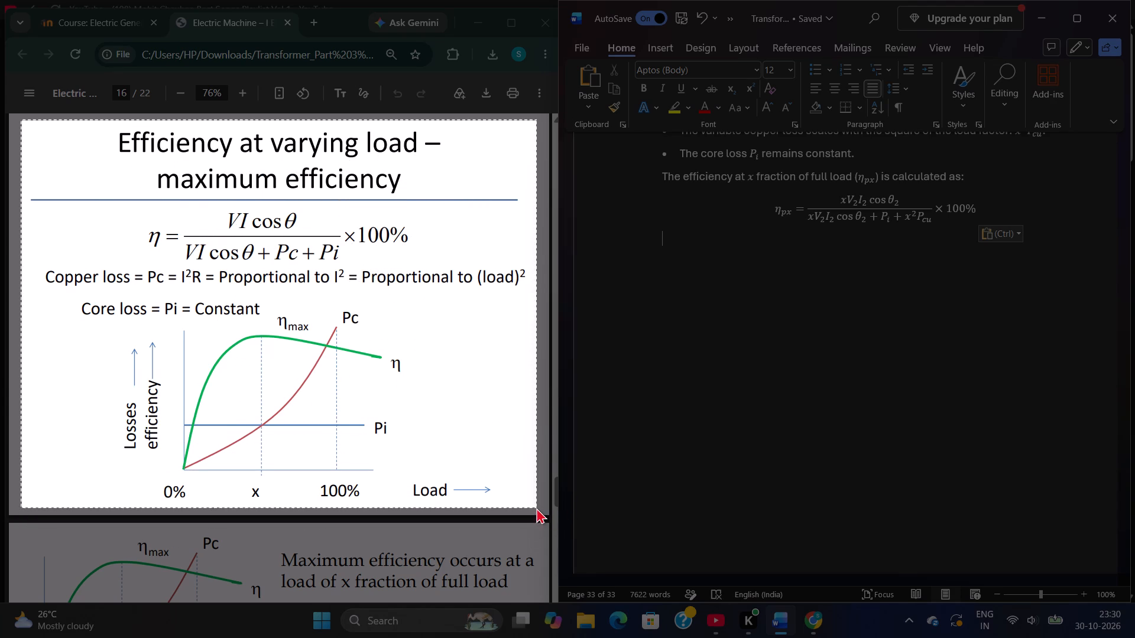
left_click_drag(536, 507, 526, 502)
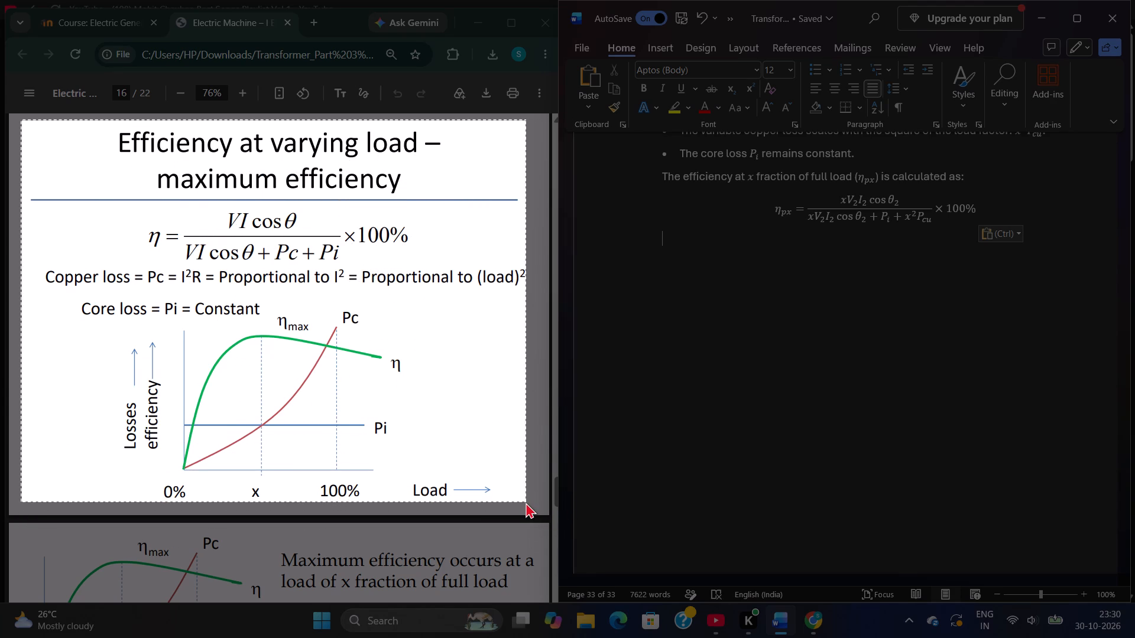
left_click_drag(526, 502, 528, 502)
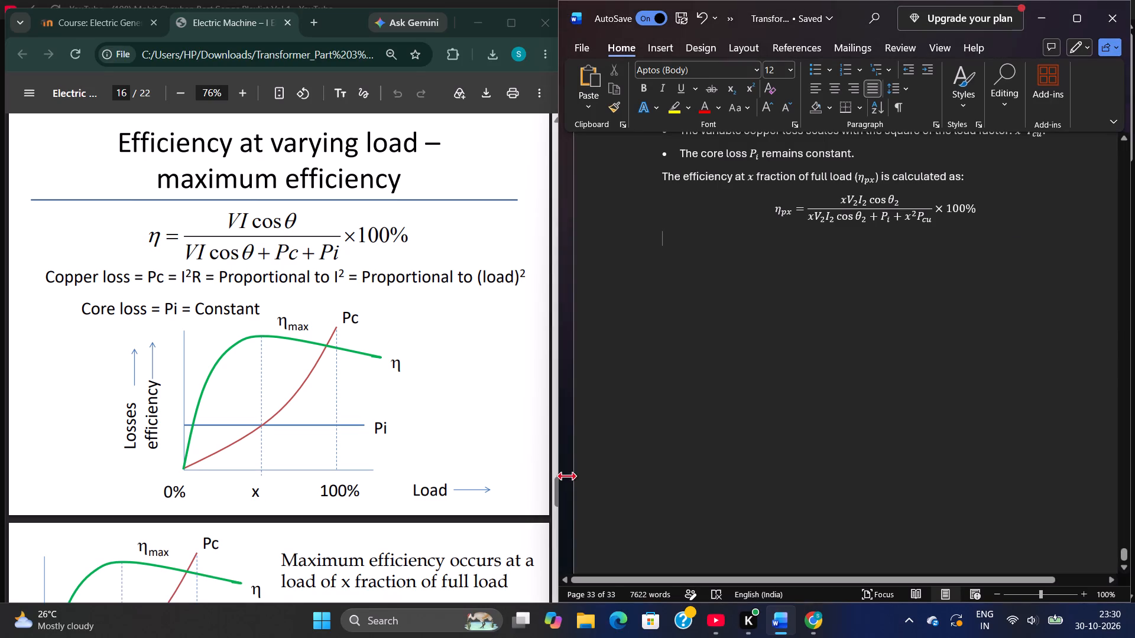
left_click(665, 47)
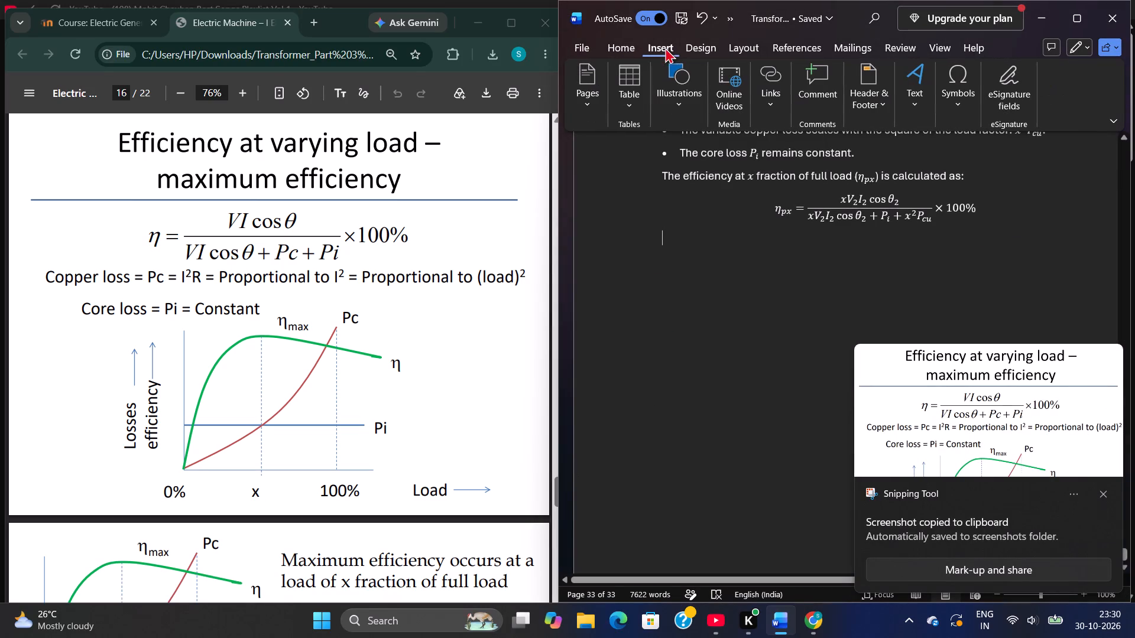
left_click(685, 102)
left_click(662, 162)
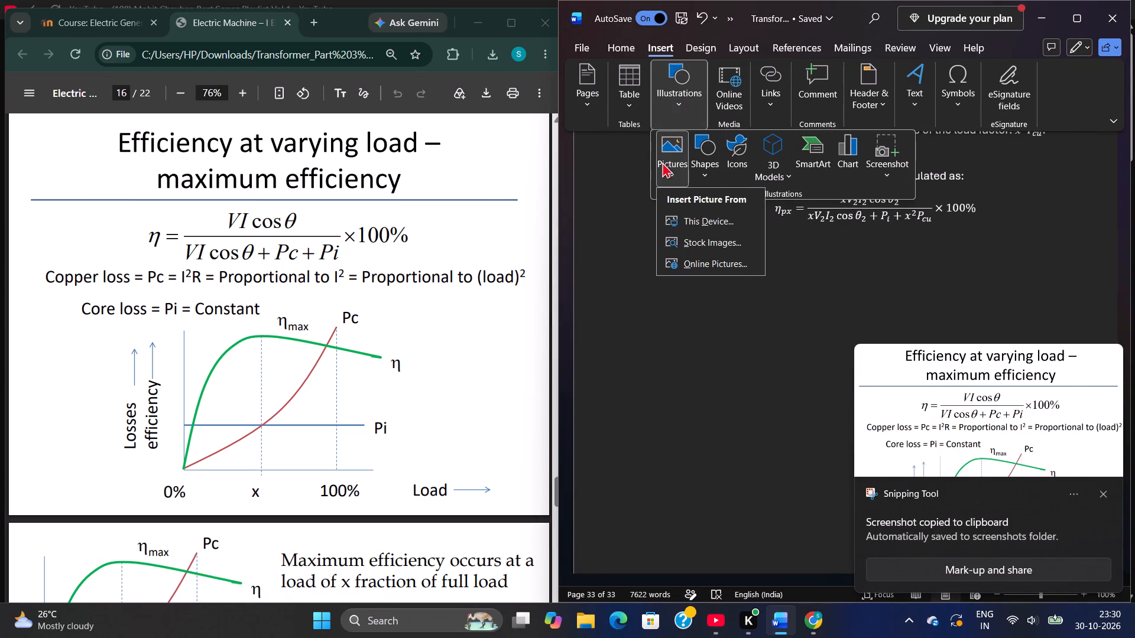
left_click(668, 211)
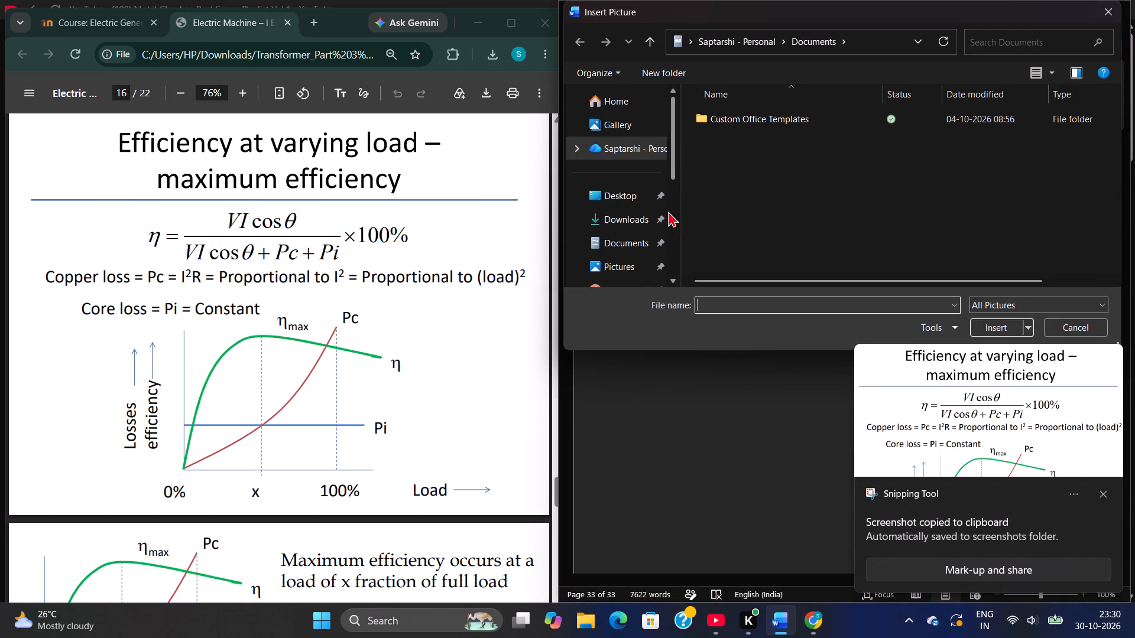
left_click(650, 124)
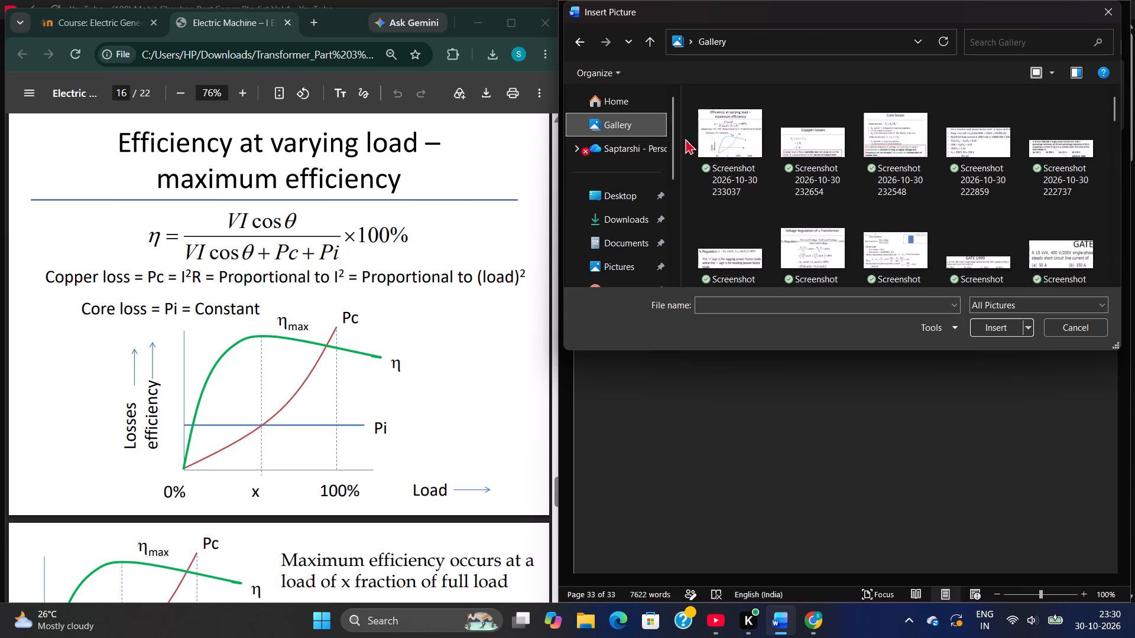
left_click(724, 177)
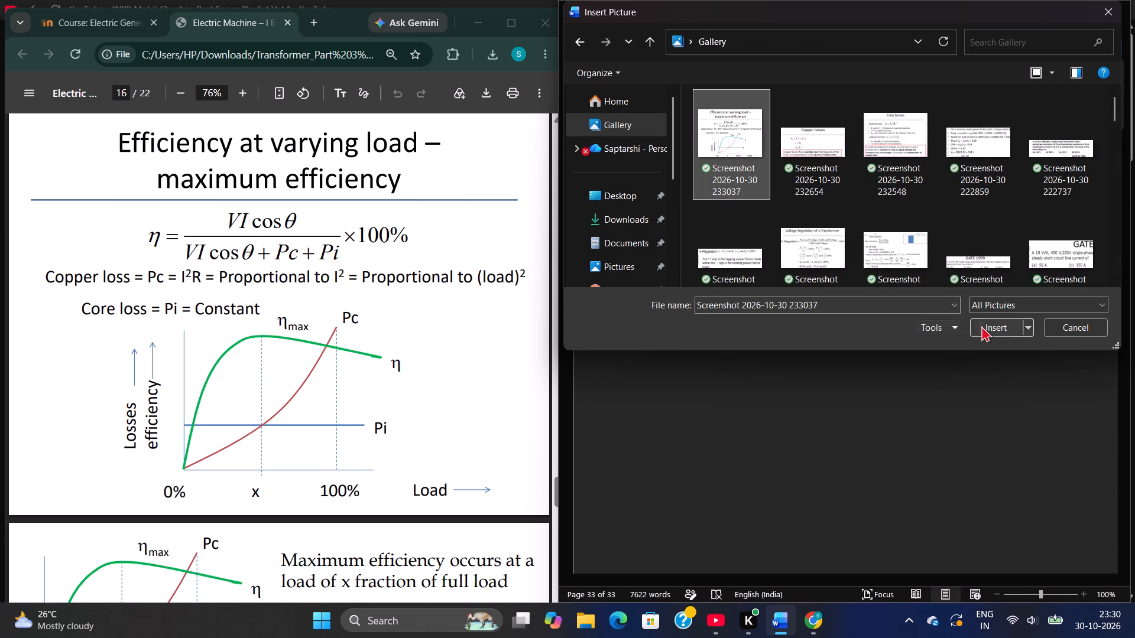
left_click(983, 325)
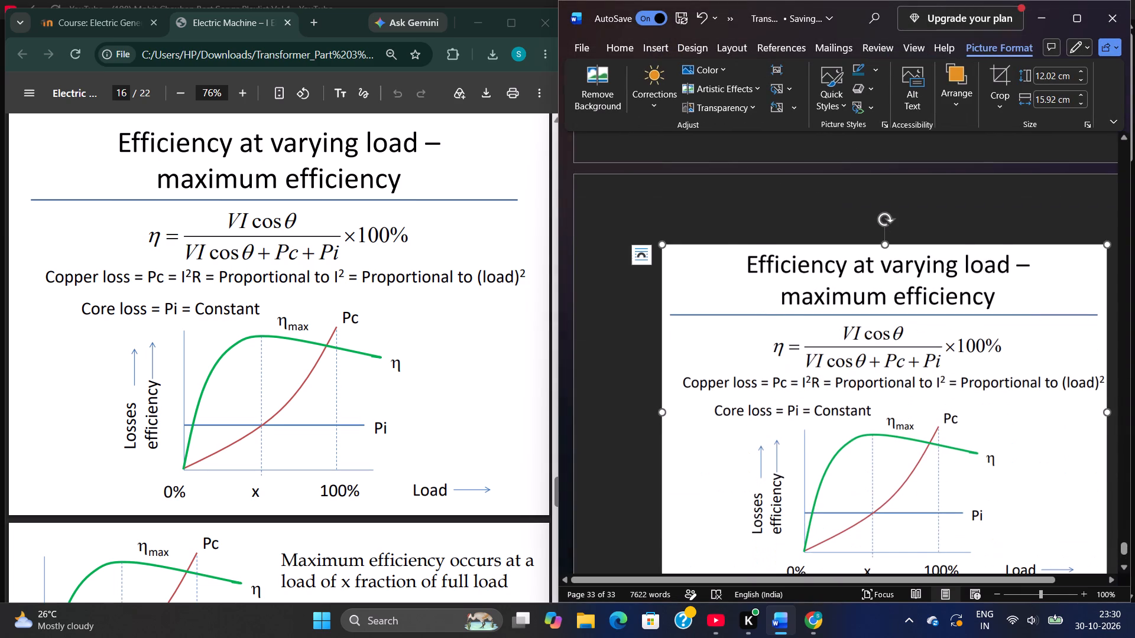
Resize the inserted maximum efficiency picture to about 8 cm high and 16 cm wide so it fits under the varying-load formula.
scroll(939, 382, "down", 2)
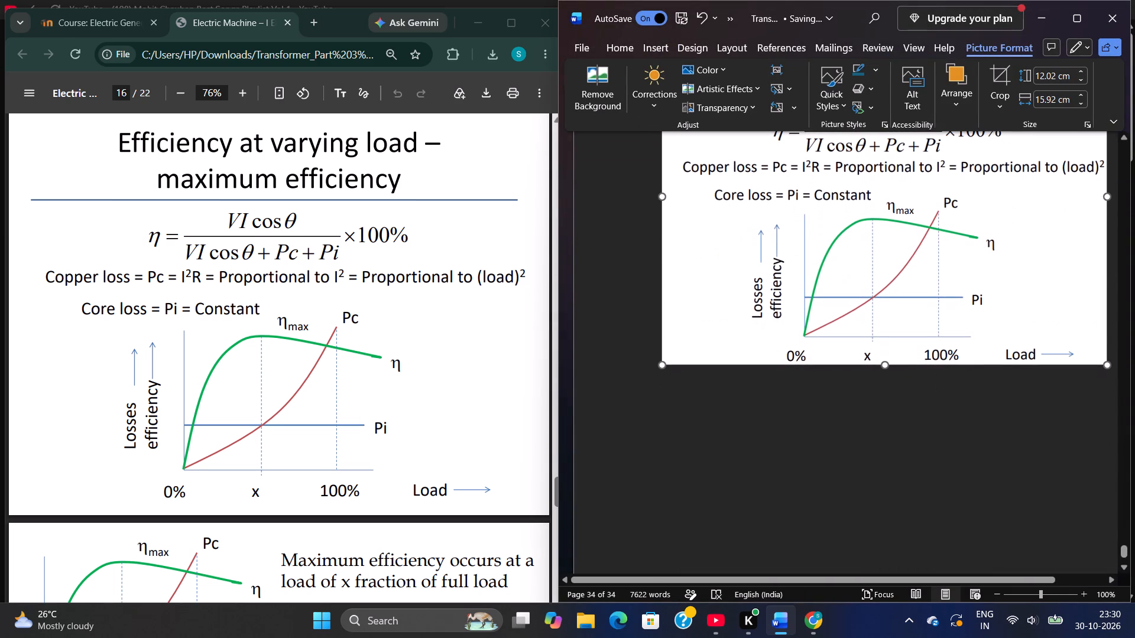
left_click_drag(884, 364, 910, 250)
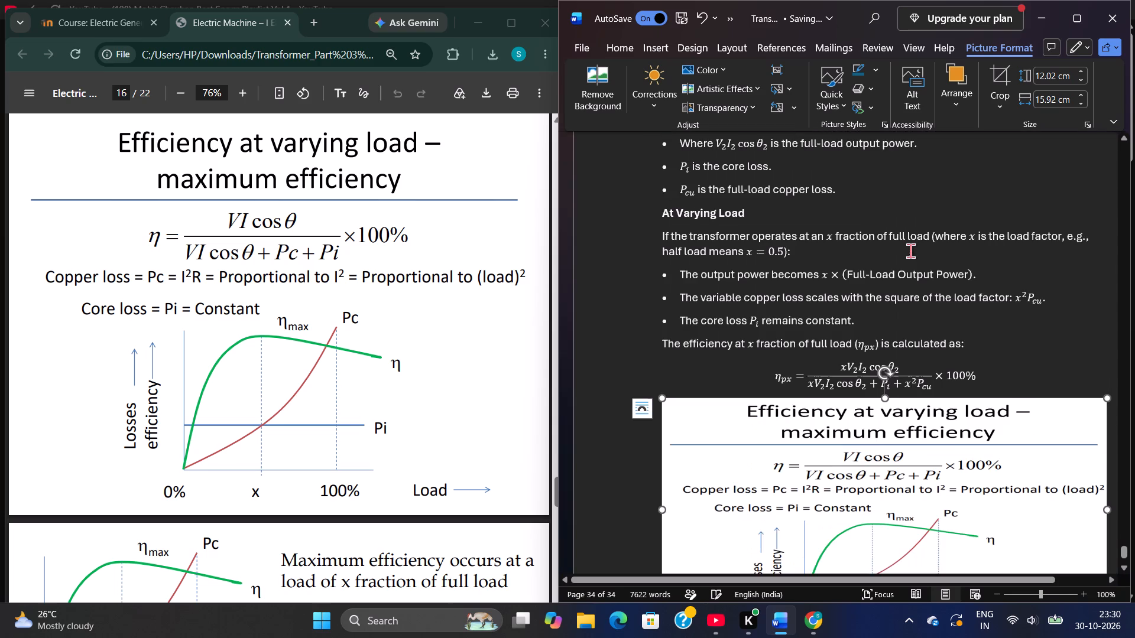
scroll(910, 250, "down", 1)
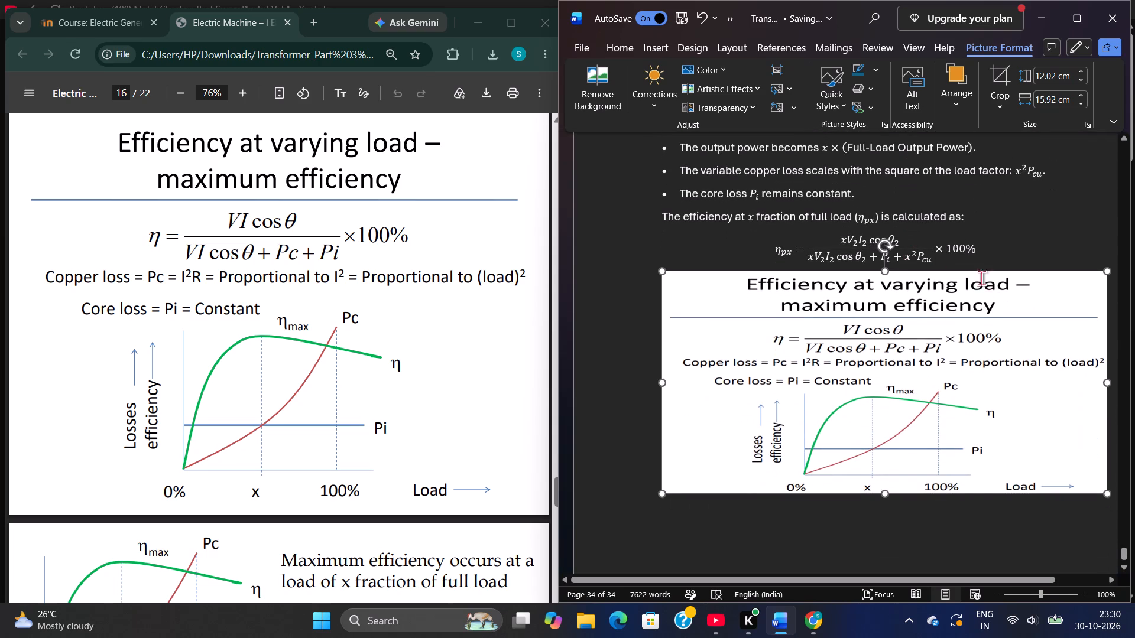
left_click(1108, 383)
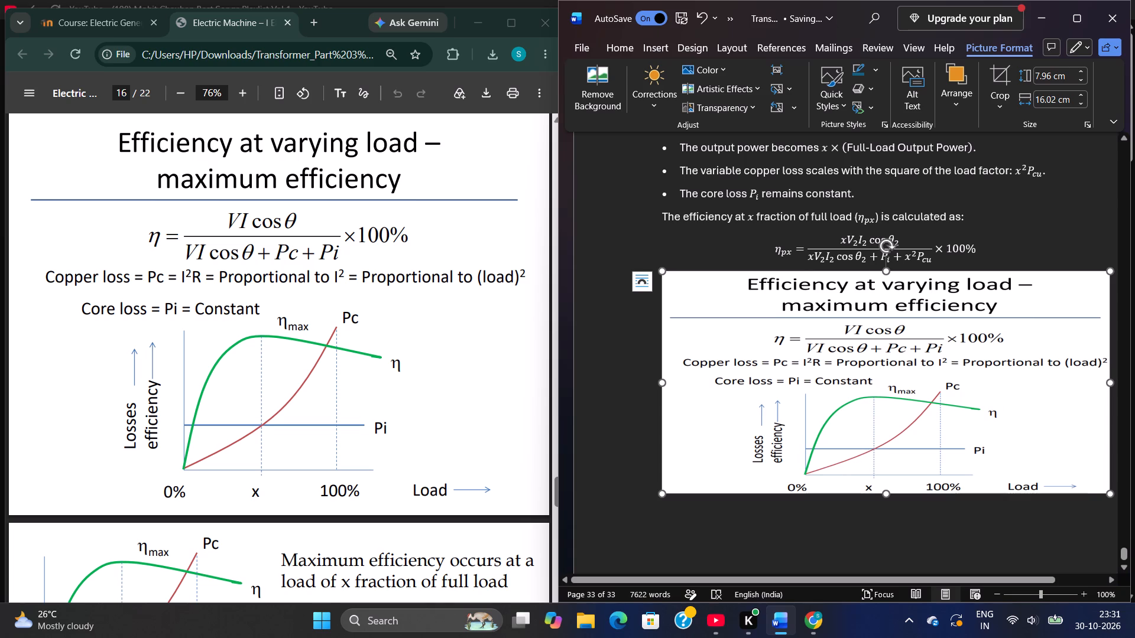
scroll(1010, 441, "down", 2)
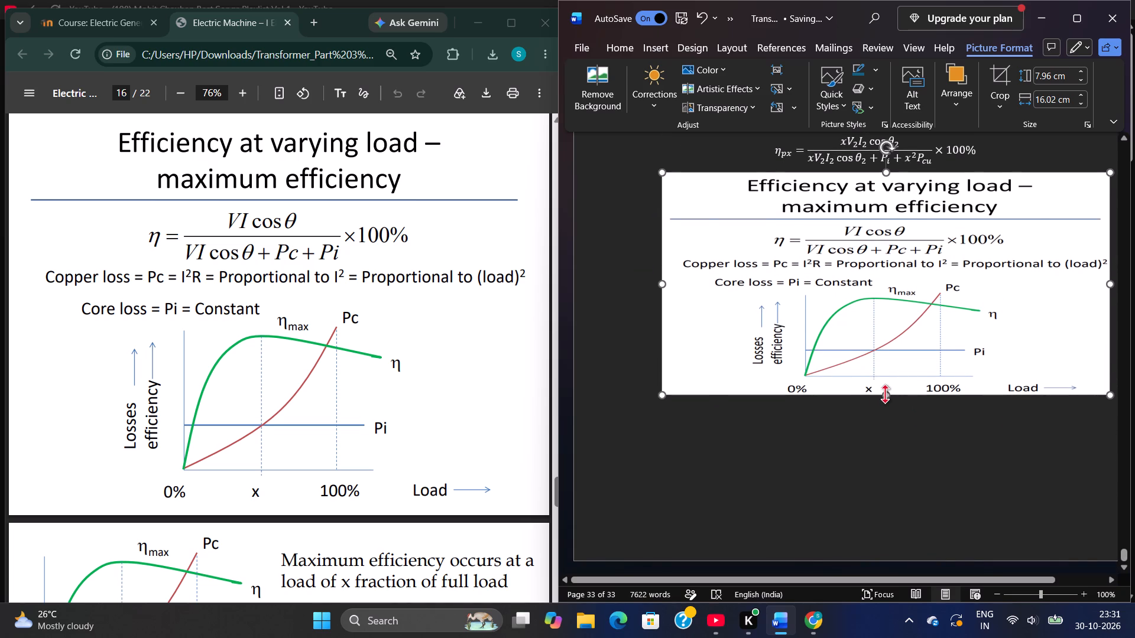
Apply the red font colour to both lines of question 35's text, from "What is Transformer efficiency" to "for a transformer?".
scroll(885, 393, "up", 6)
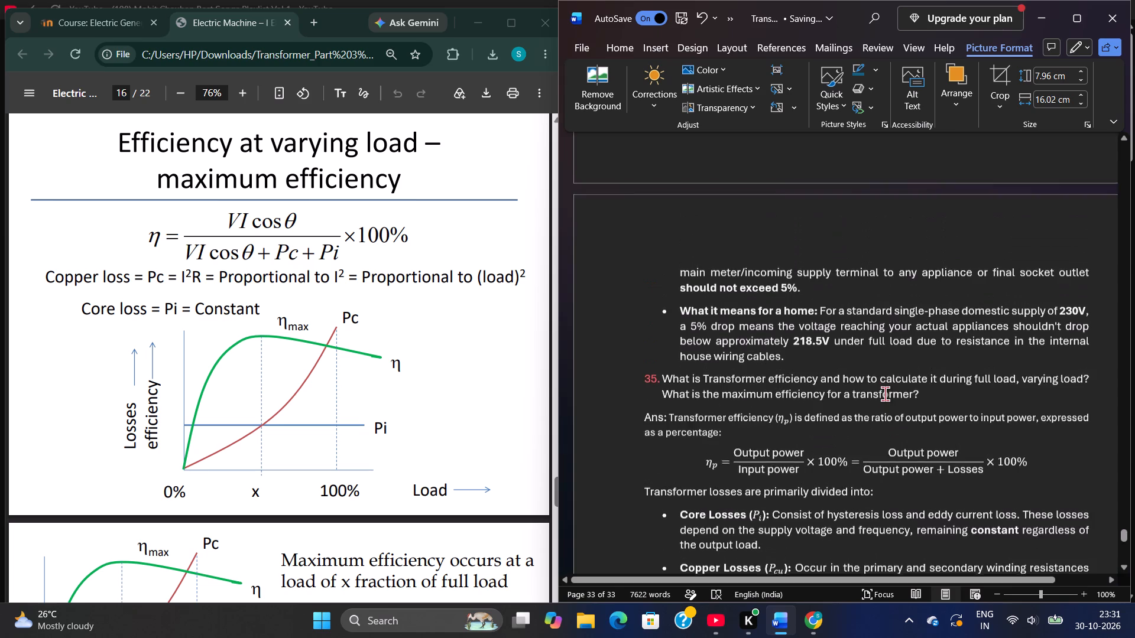
scroll(885, 393, "down", 1)
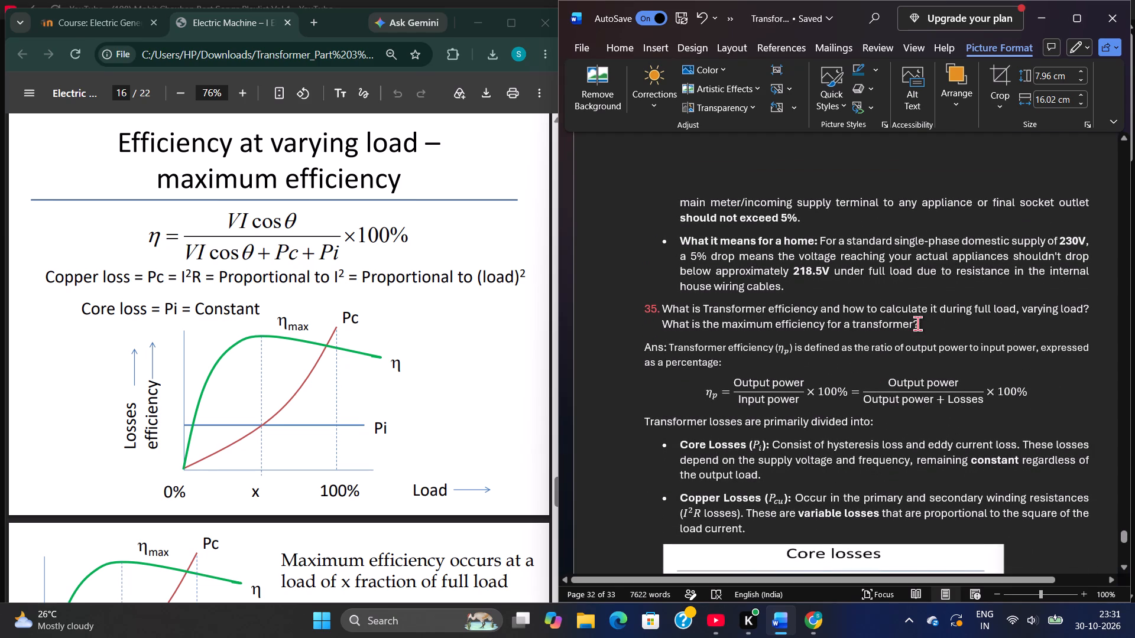
left_click_drag(918, 323, 764, 315)
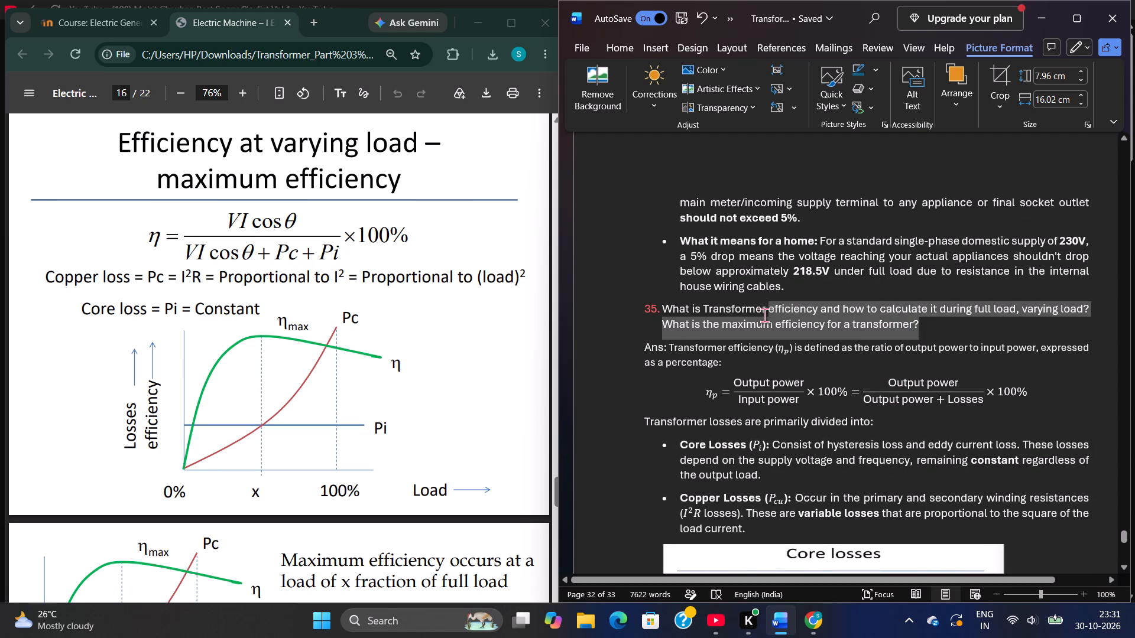
left_click_drag(764, 315, 673, 307)
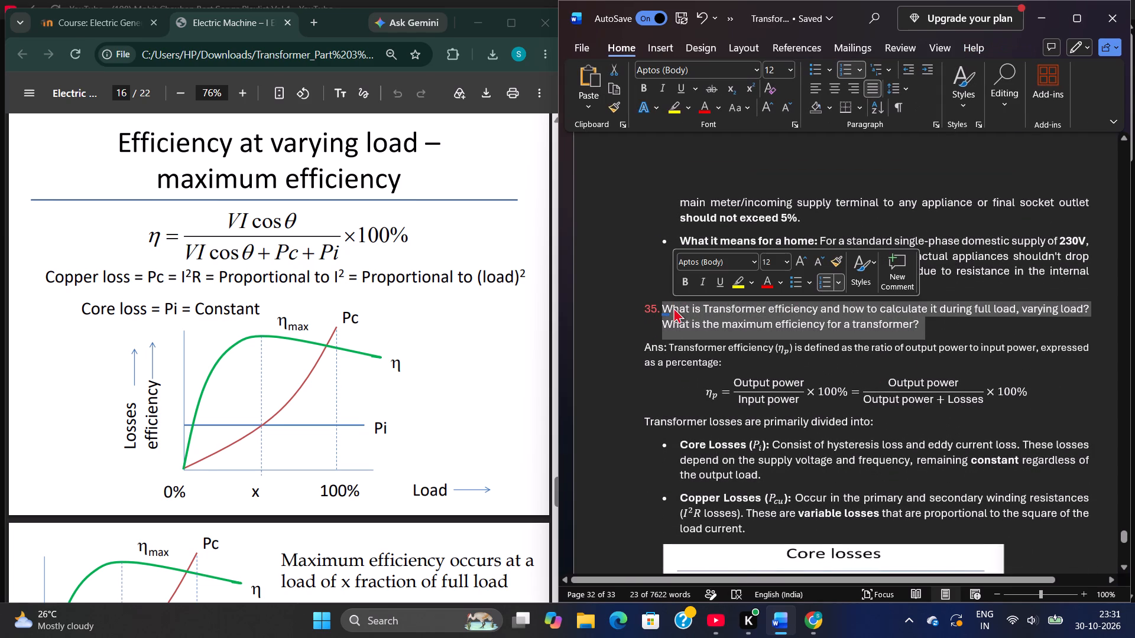
left_click(763, 281)
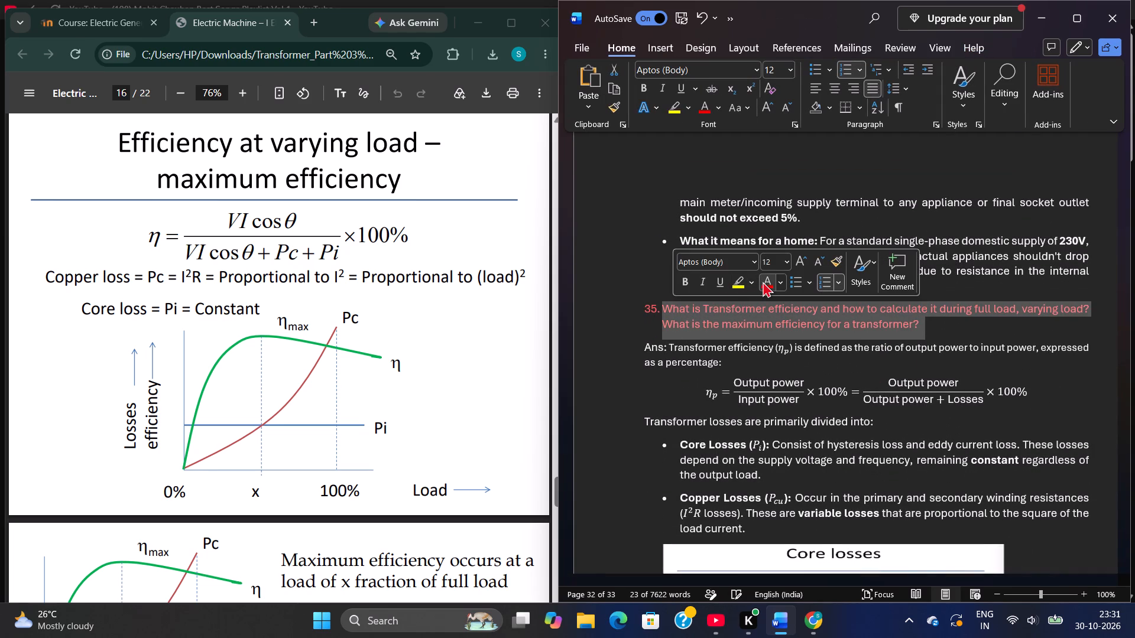
left_click(609, 313)
scroll(823, 398, "down", 1)
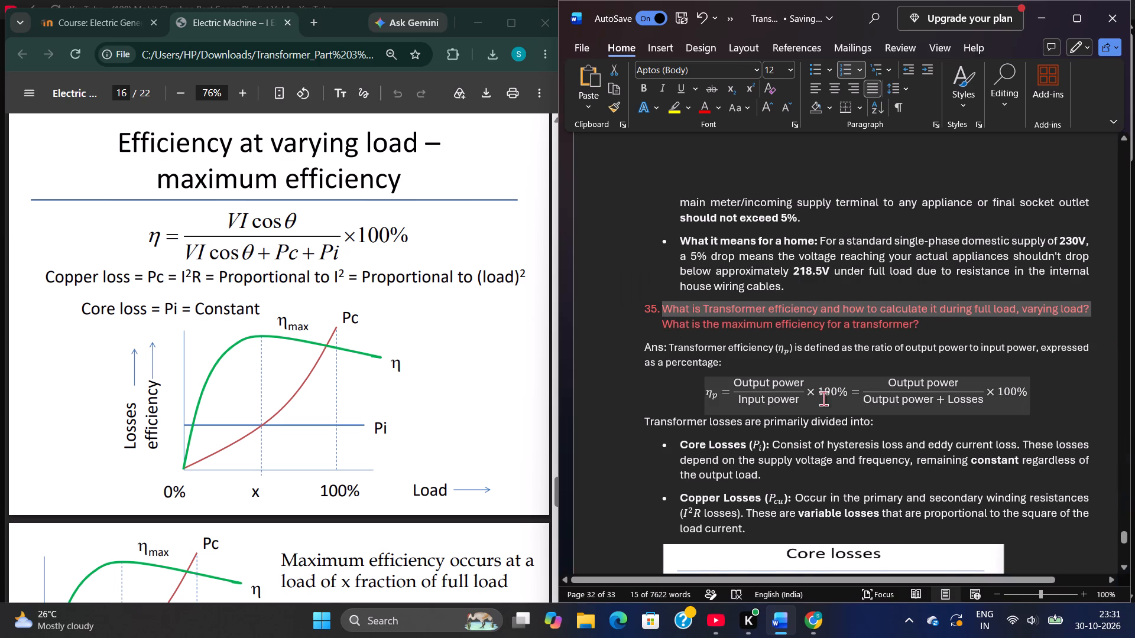
Review question 35's answer in the Word document, from the loss definitions down to the maximum efficiency picture.
scroll(823, 398, "down", 1)
left_click(823, 398)
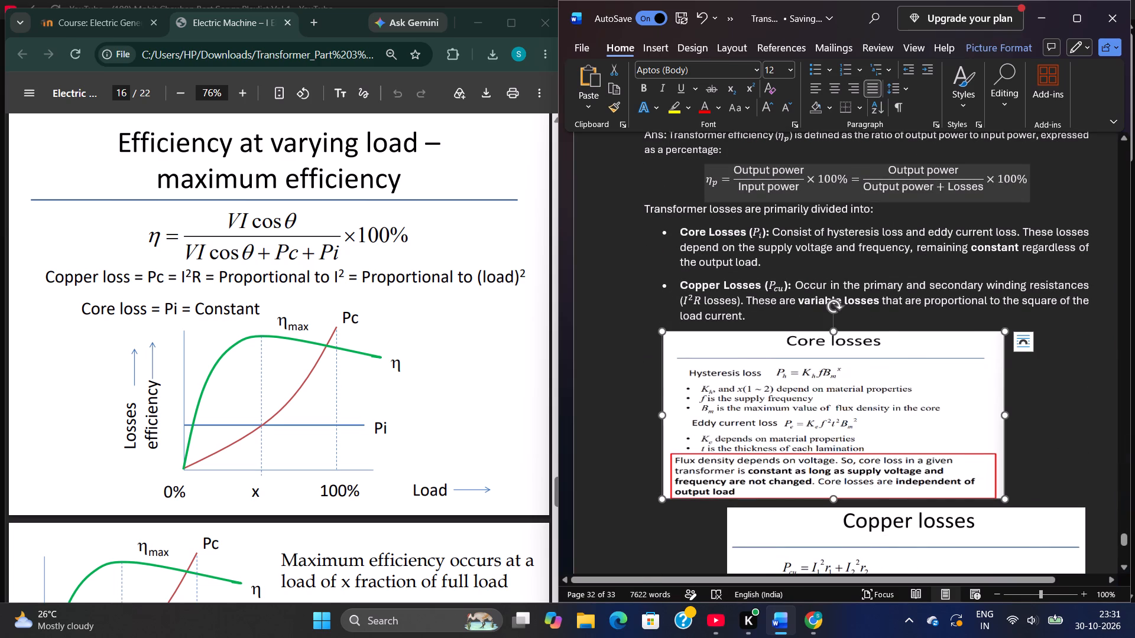
left_click(624, 361)
left_click(624, 361)
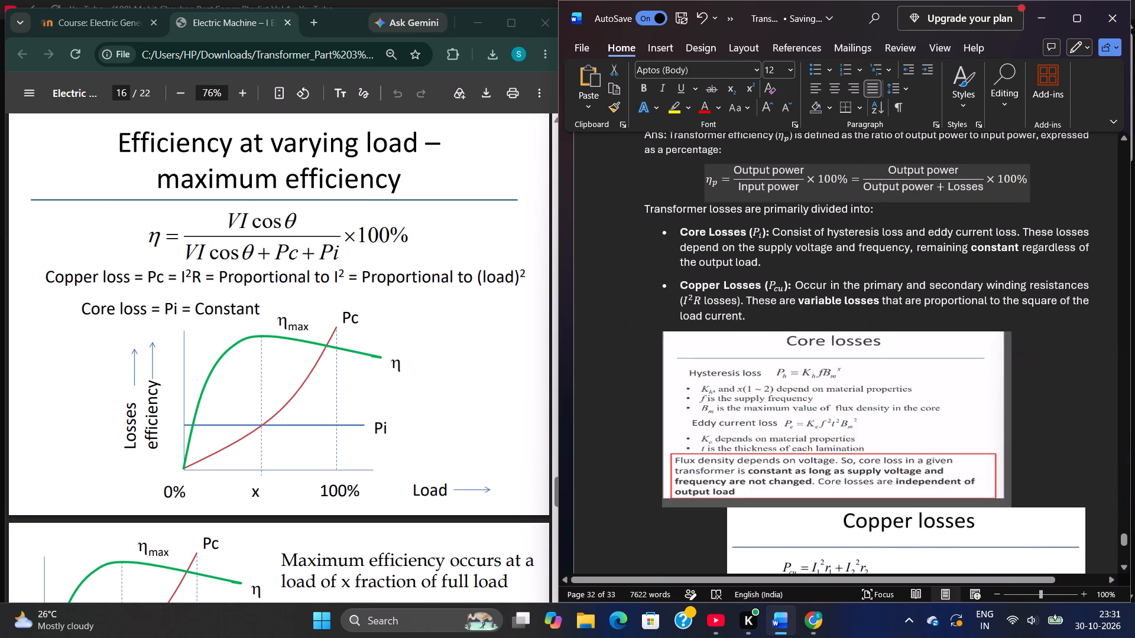
left_click(695, 306)
left_click(695, 306)
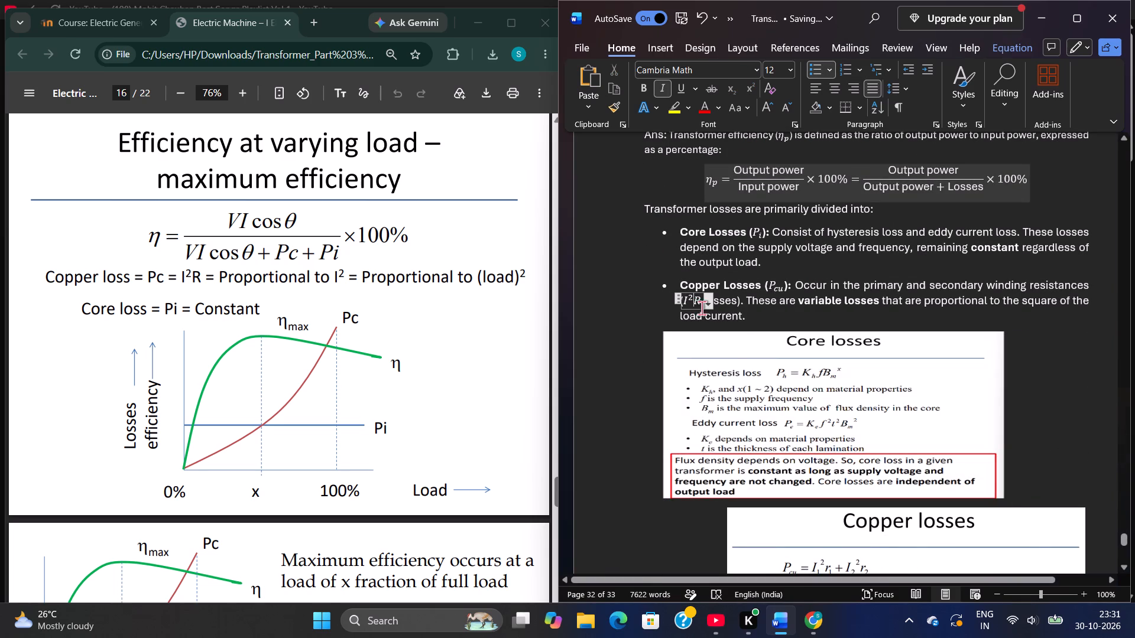
left_click(734, 306)
scroll(734, 306, "up", 2)
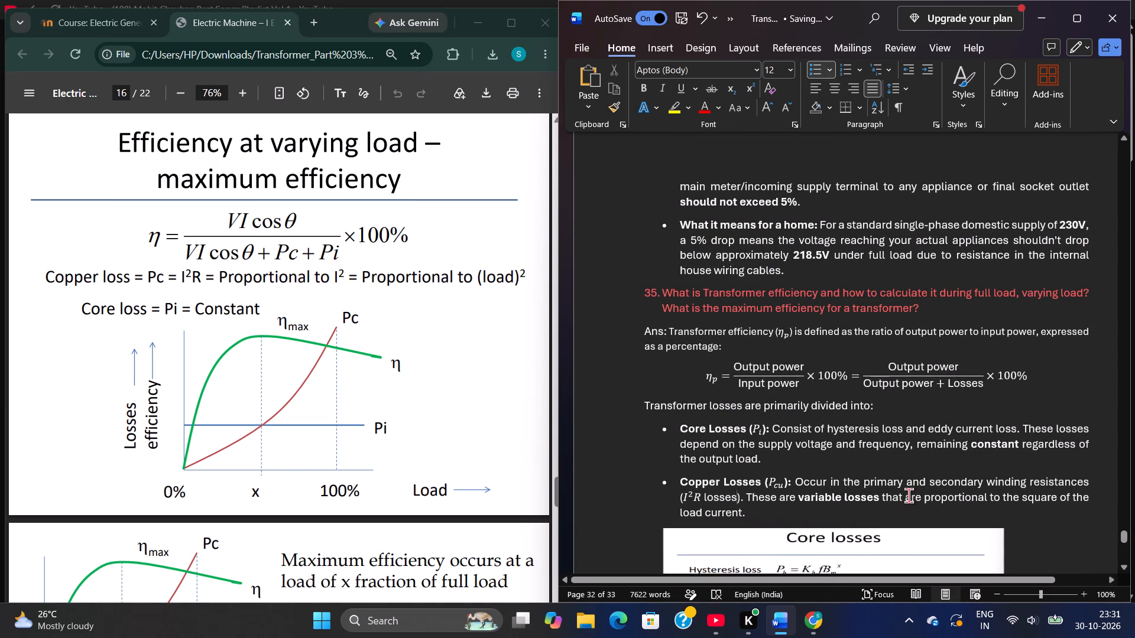
scroll(909, 495, "down", 4)
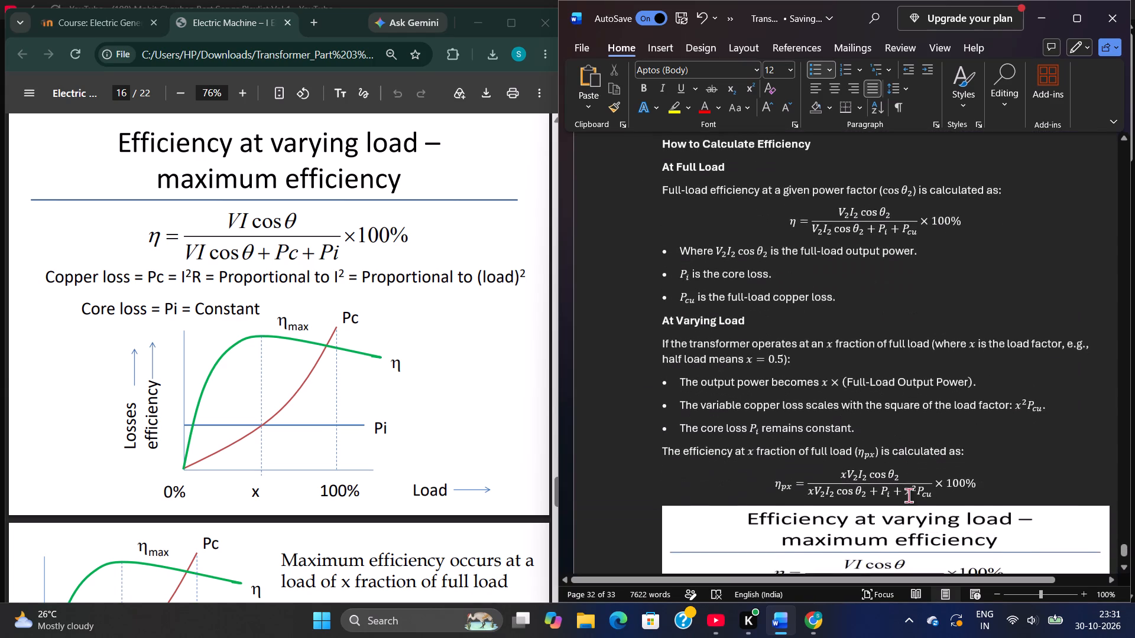
scroll(909, 495, "down", 3)
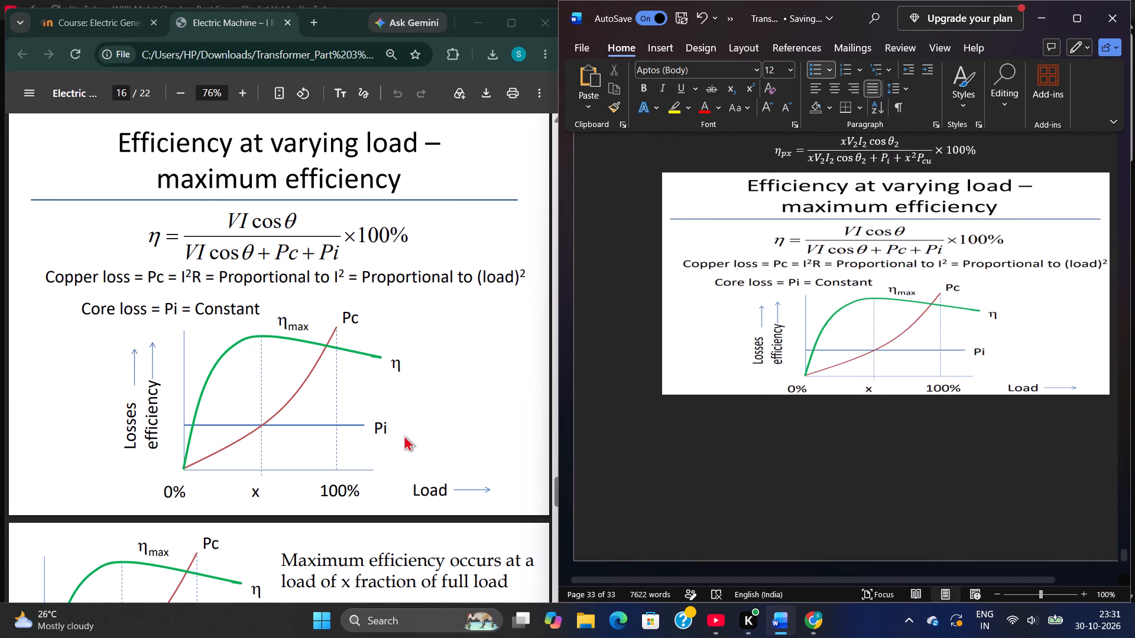
Look through the following PDF slides for the explanation of maximum efficiency at x fraction of full load.
scroll(404, 435, "down", 4)
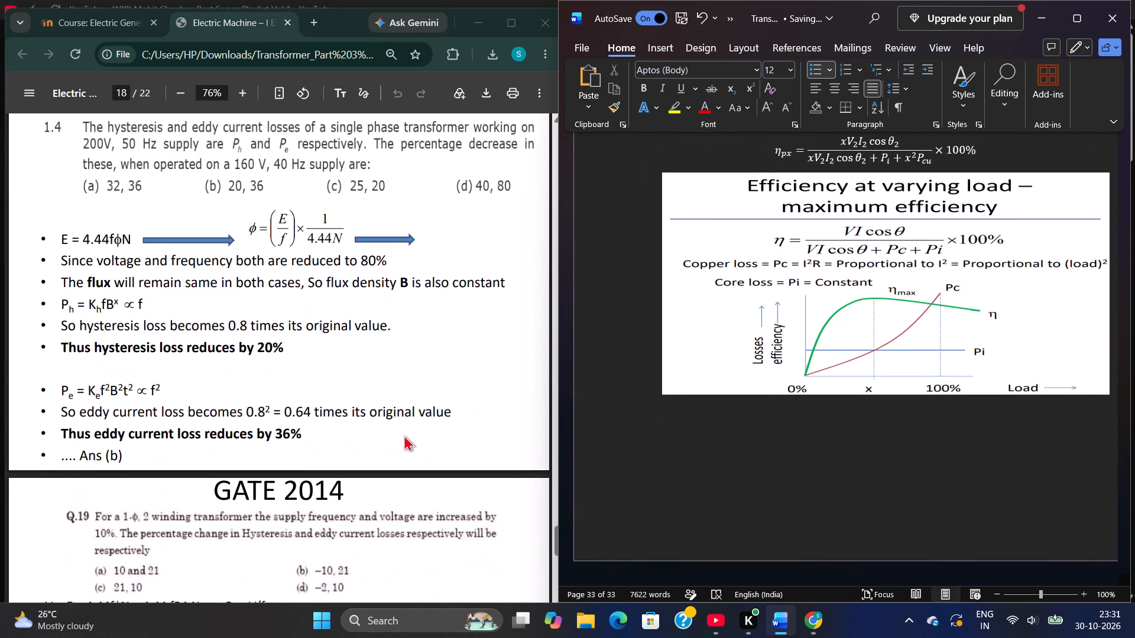
scroll(404, 435, "up", 4)
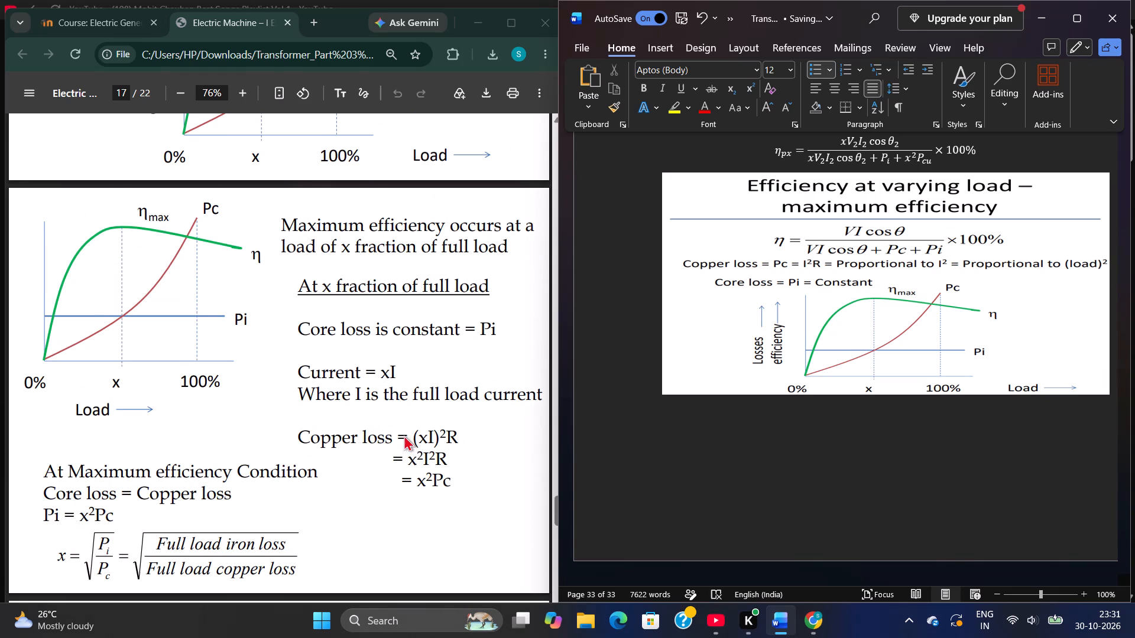
scroll(404, 435, "down", 1)
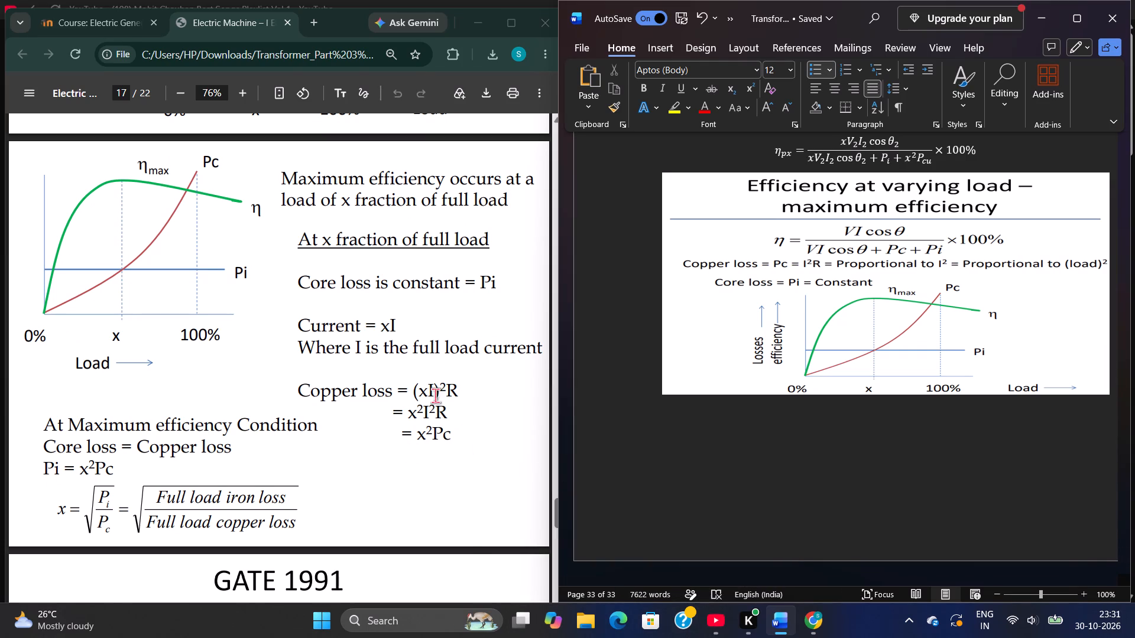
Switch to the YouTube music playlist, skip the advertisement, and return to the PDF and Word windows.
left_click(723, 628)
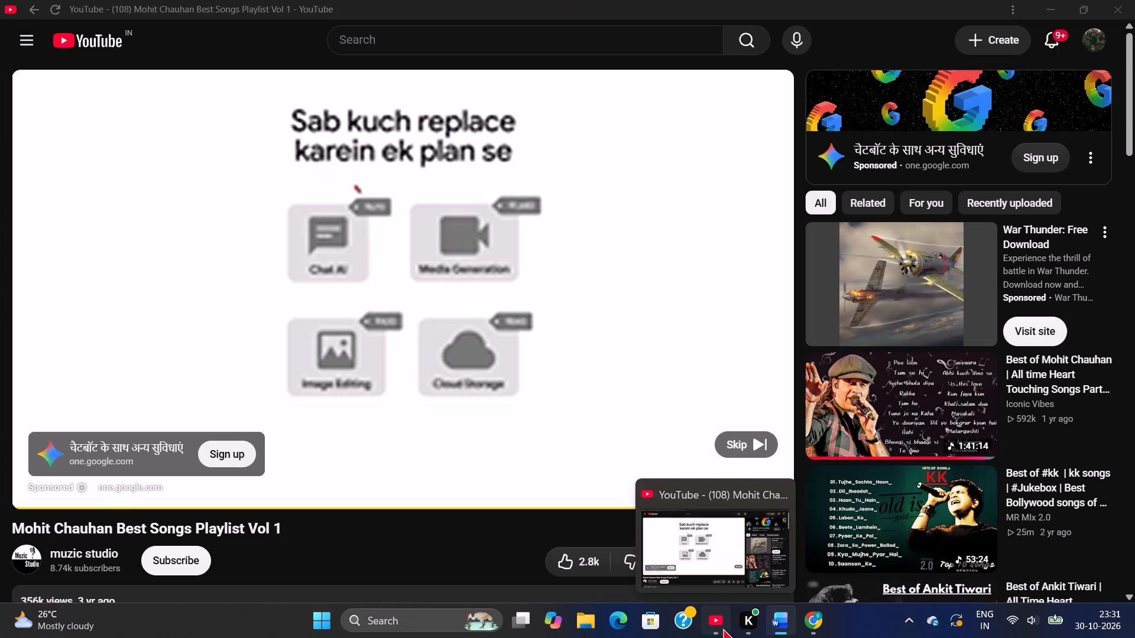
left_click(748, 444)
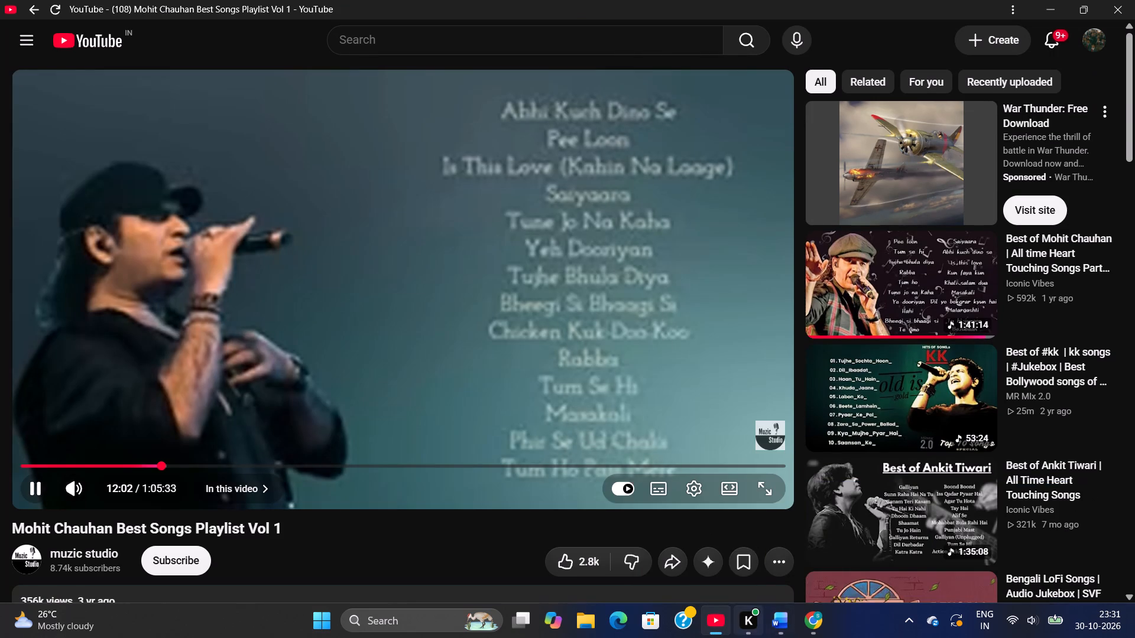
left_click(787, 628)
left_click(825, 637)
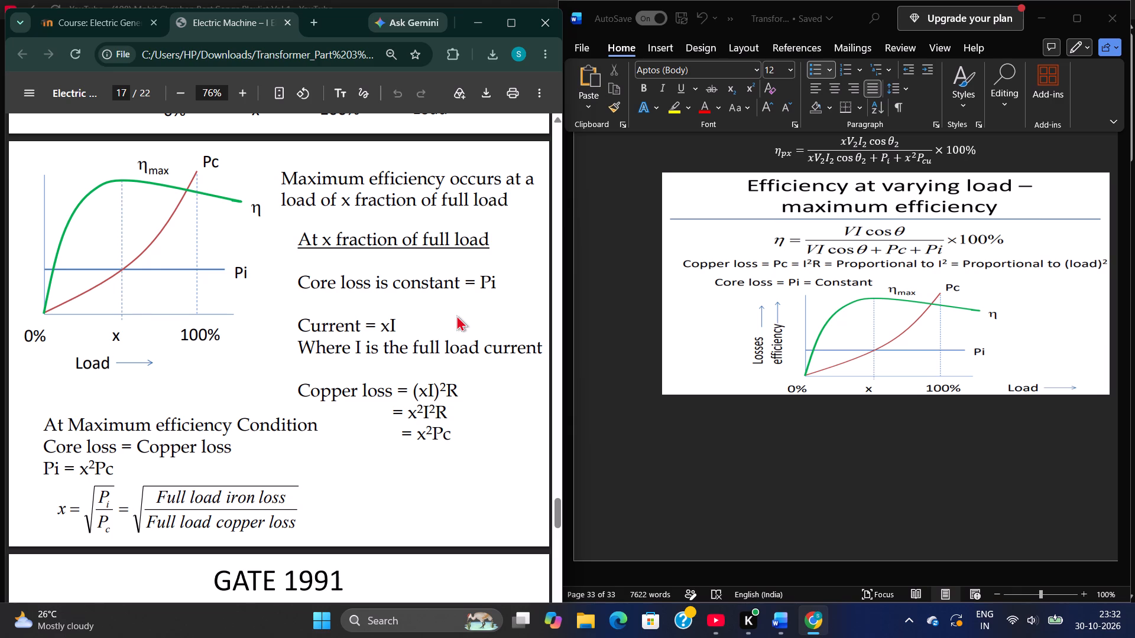
Shrink the "Efficiency at varying load – maximum efficiency" picture to about three quarters of its height and make it slightly narrower.
left_click(714, 356)
left_click(892, 349)
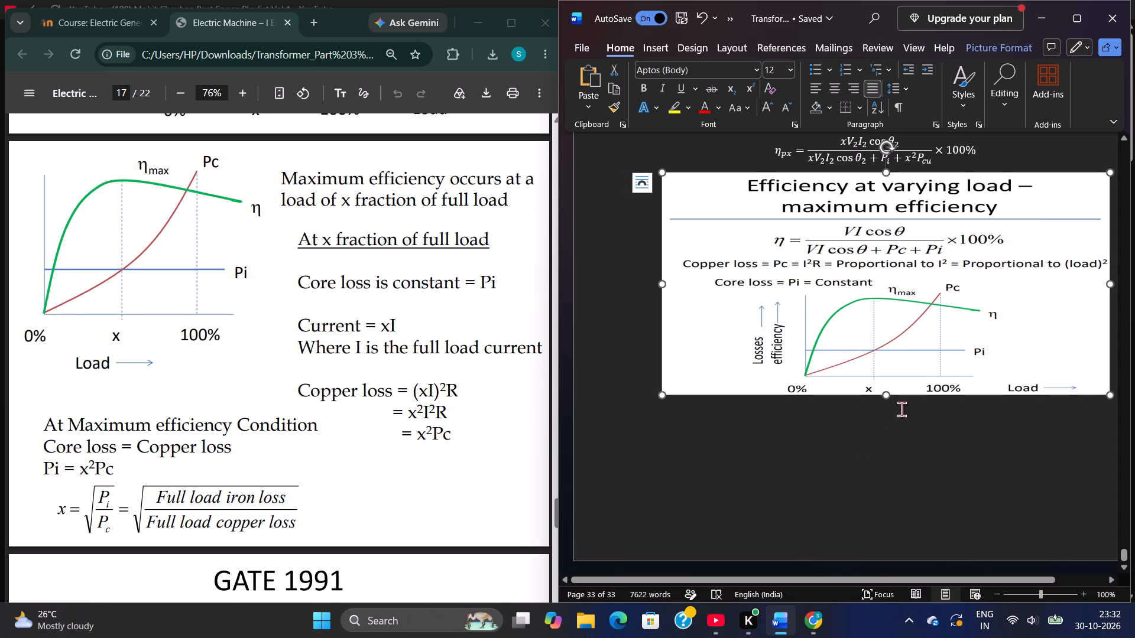
left_click_drag(888, 395, 891, 338)
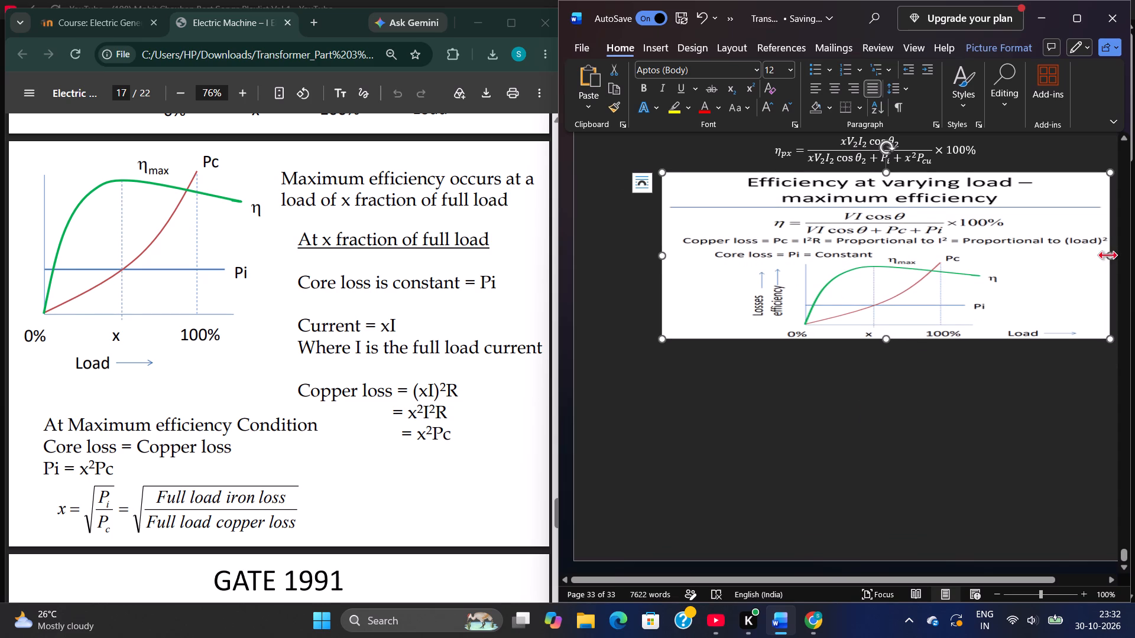
left_click_drag(1107, 255, 1077, 261)
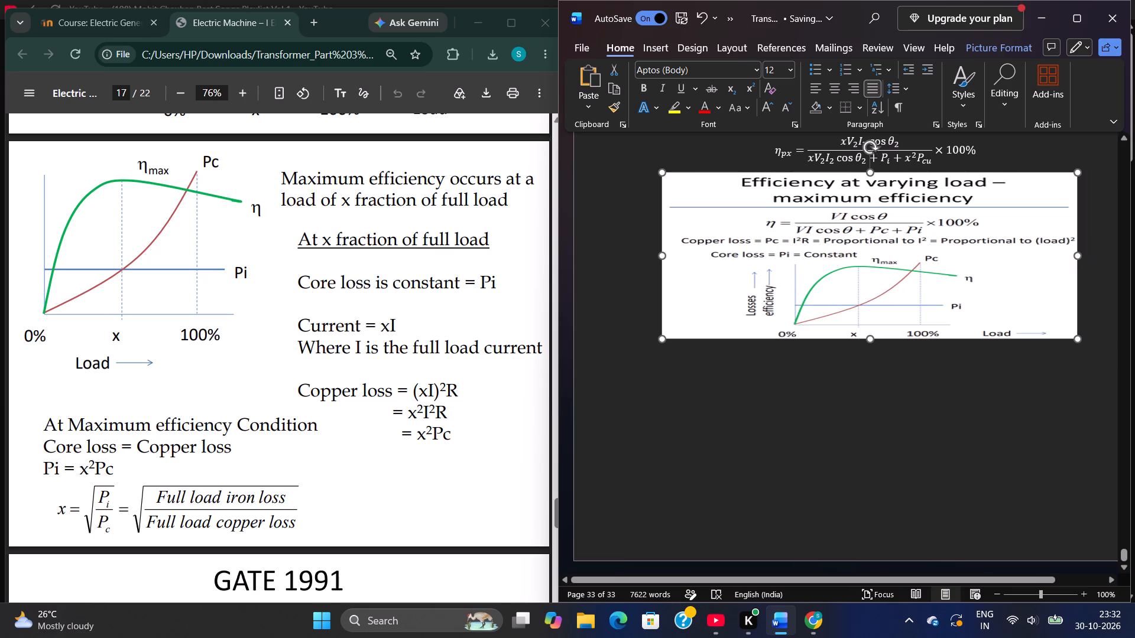
Add an empty line below the maximum efficiency picture and place the text cursor on it.
left_click(1103, 331)
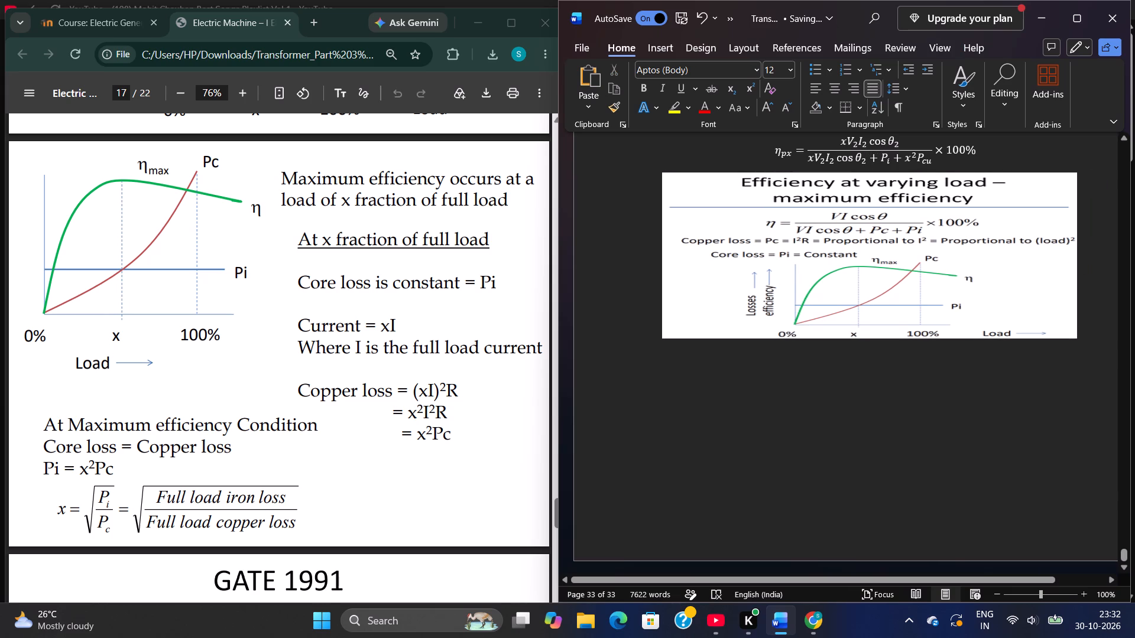
key("Return")
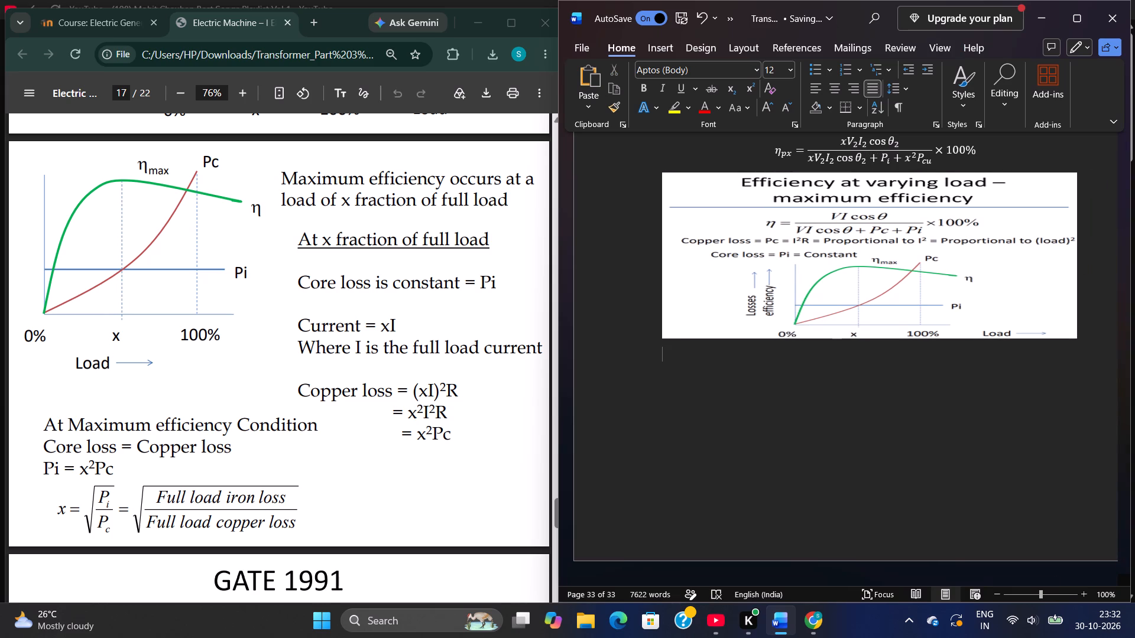
key("Up")
key("Down")
left_click(706, 353)
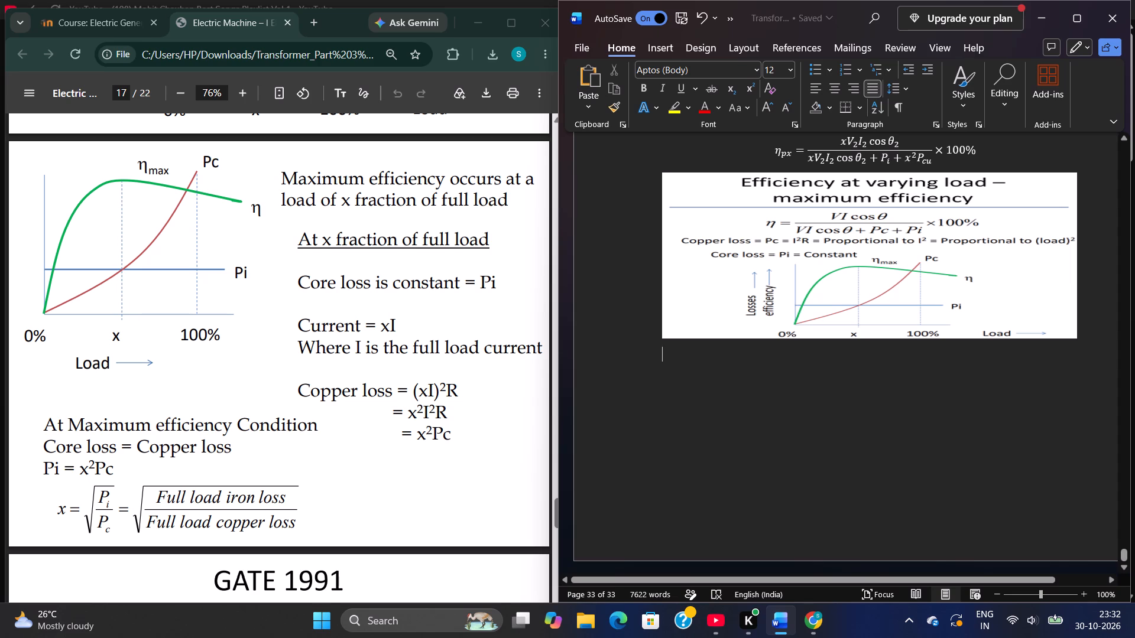
left_click(663, 343)
key("Down")
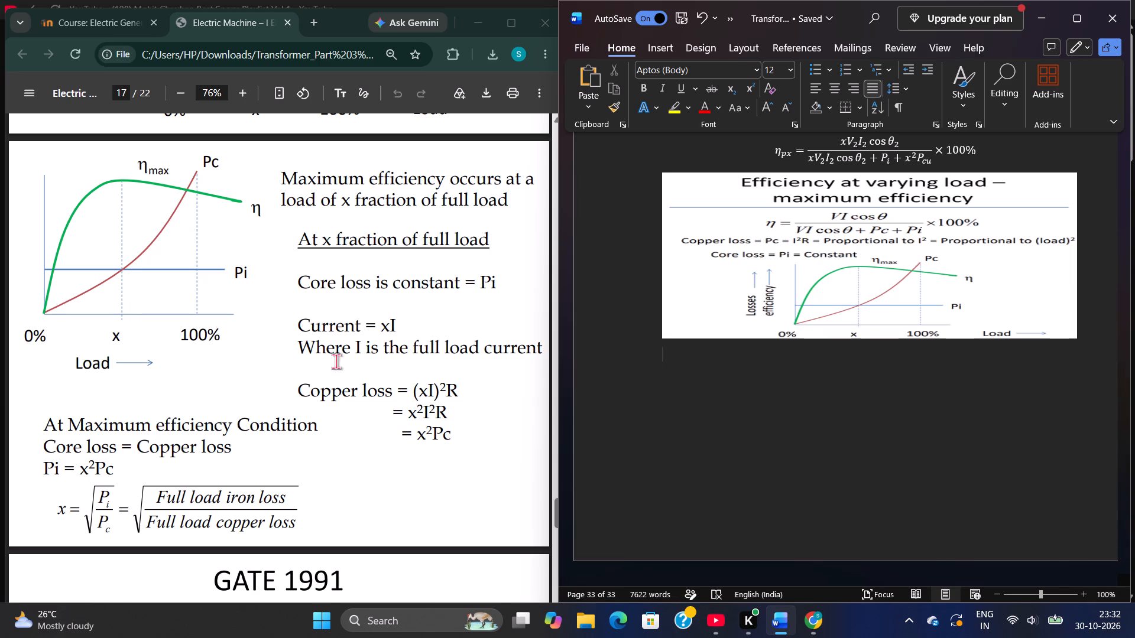
Capture a screenshot of the PDF slide's text from "Maximum efficiency occurs at a load" down to "Where I is the full load current".
key("shift+super+s")
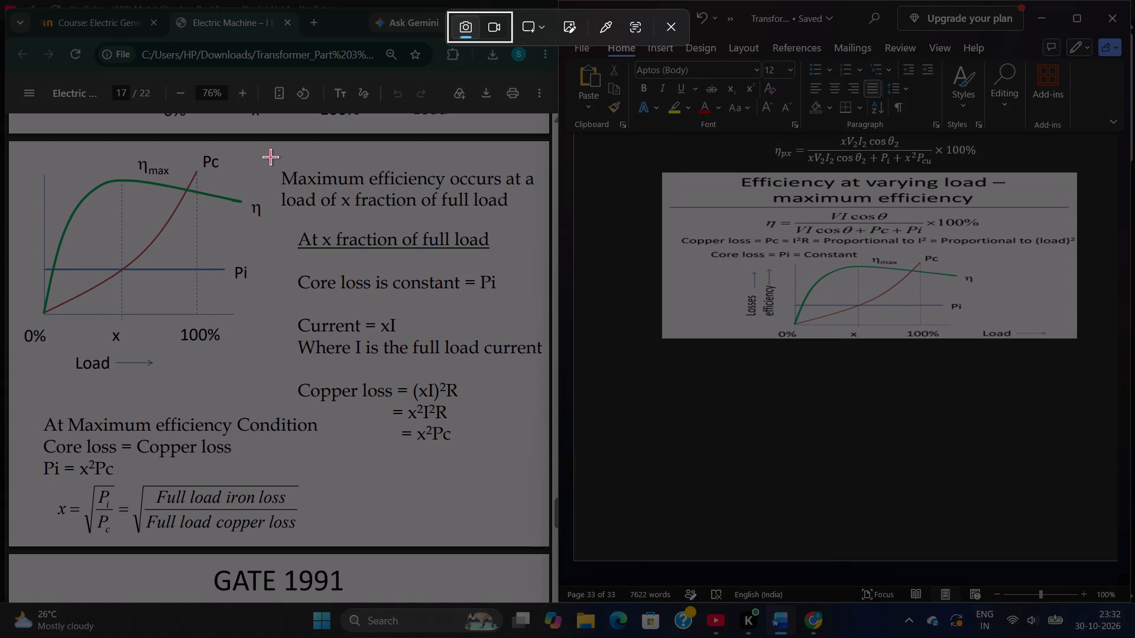
left_click_drag(269, 158, 520, 372)
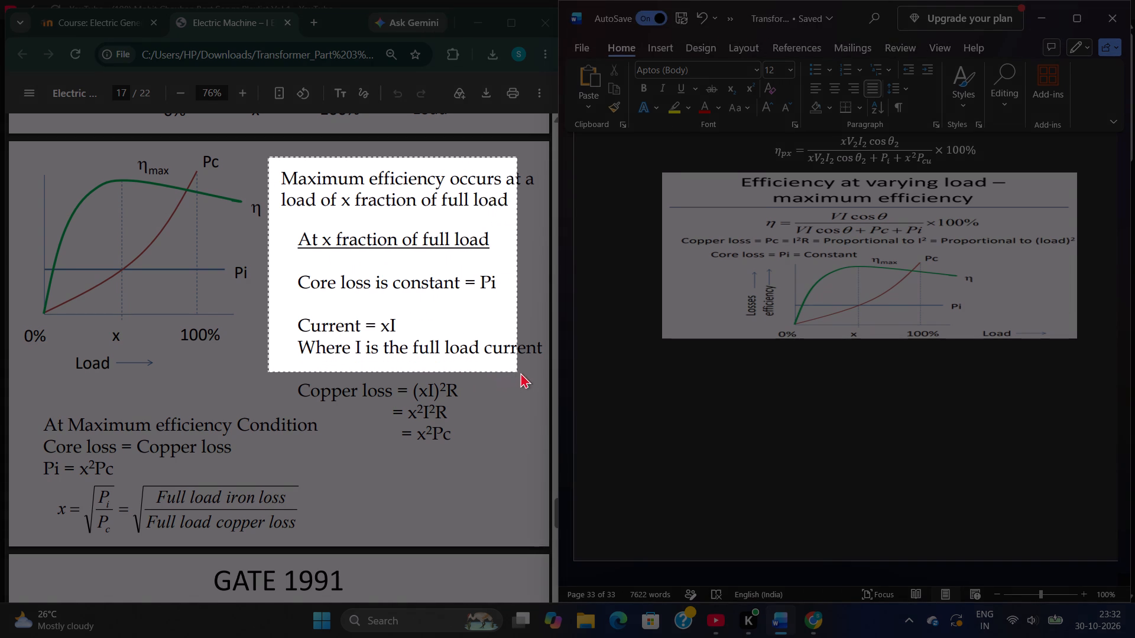
left_click_drag(520, 372, 543, 362)
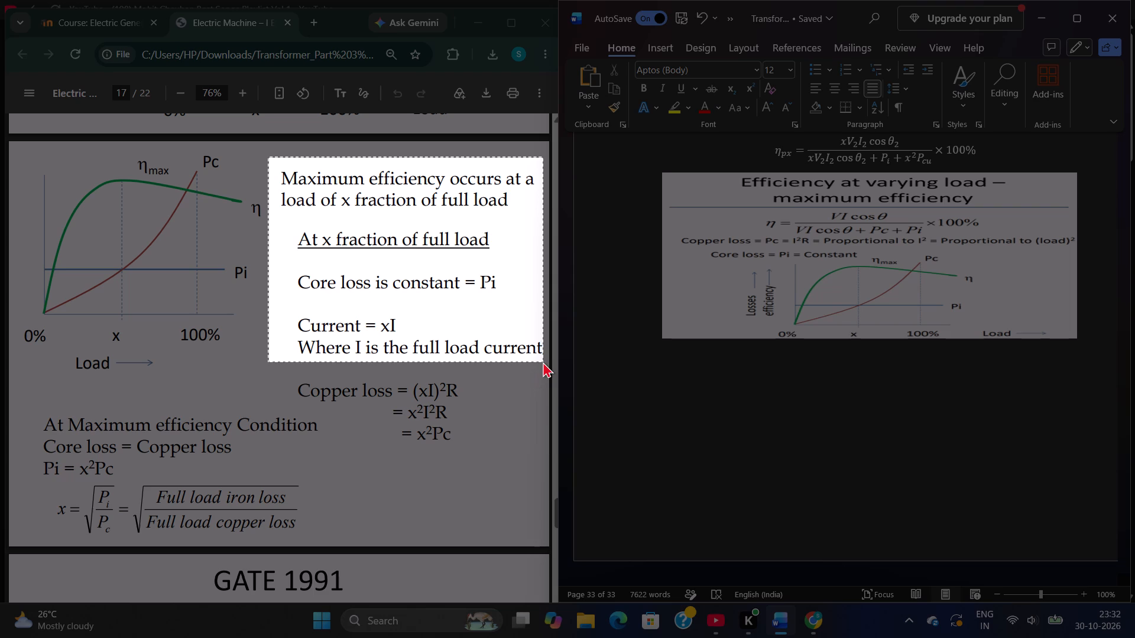
left_click_drag(543, 362, 540, 390)
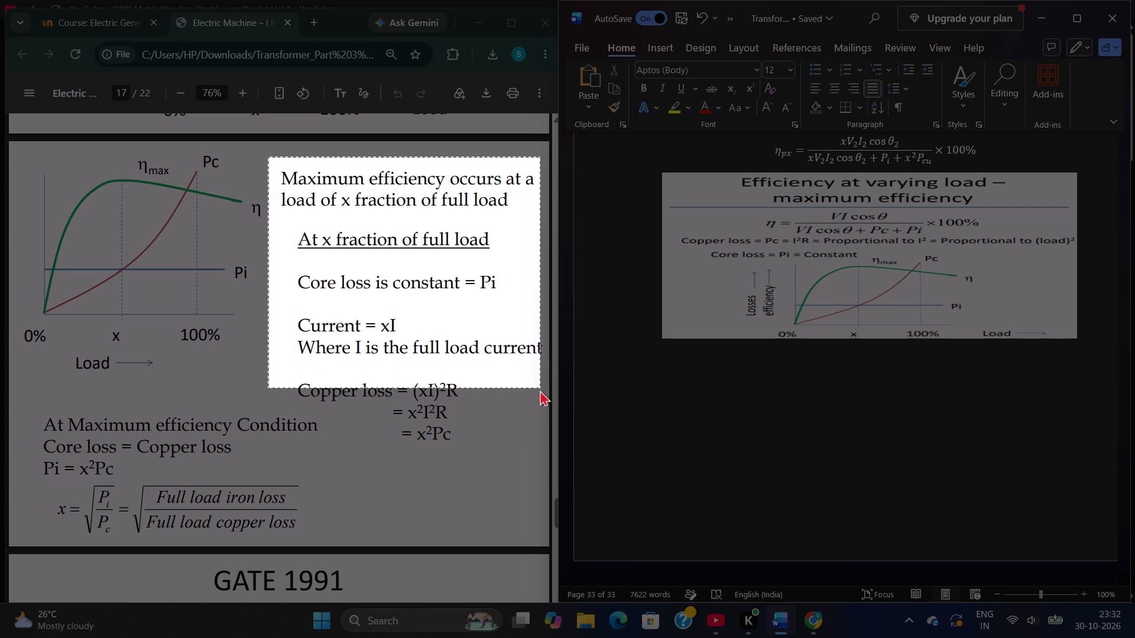
left_click_drag(540, 390, 533, 424)
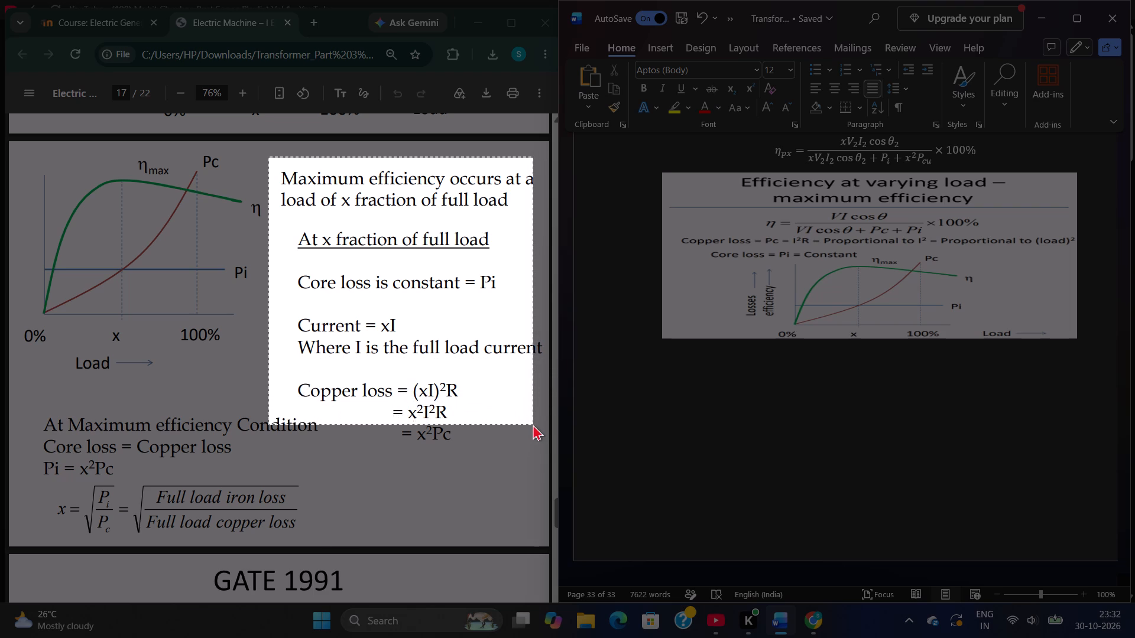
left_click_drag(533, 424, 546, 364)
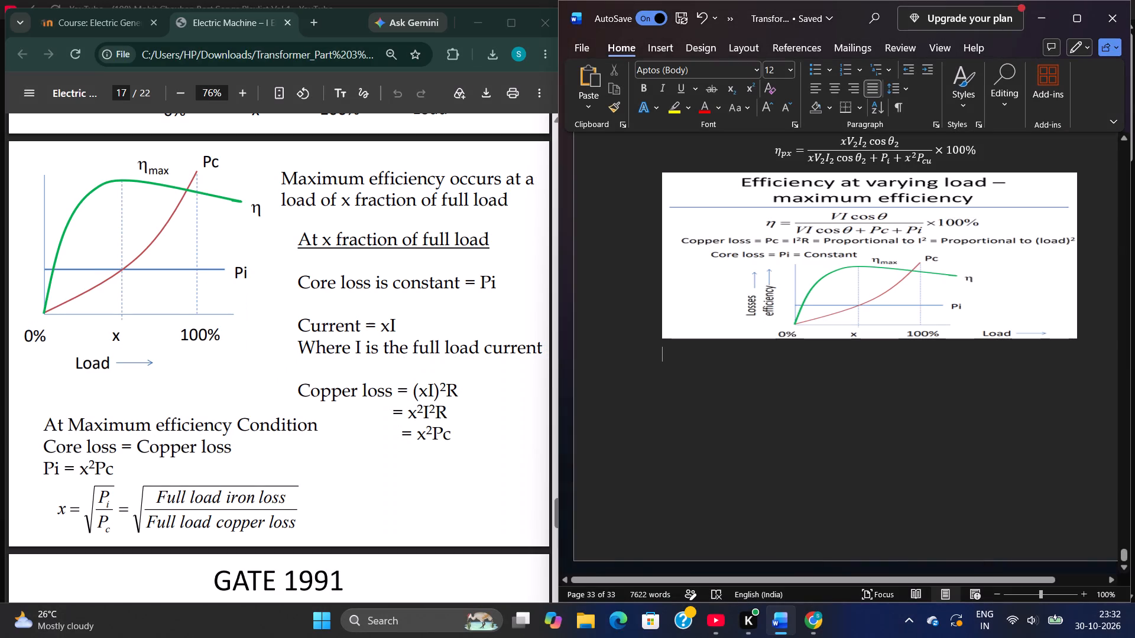
left_click(663, 48)
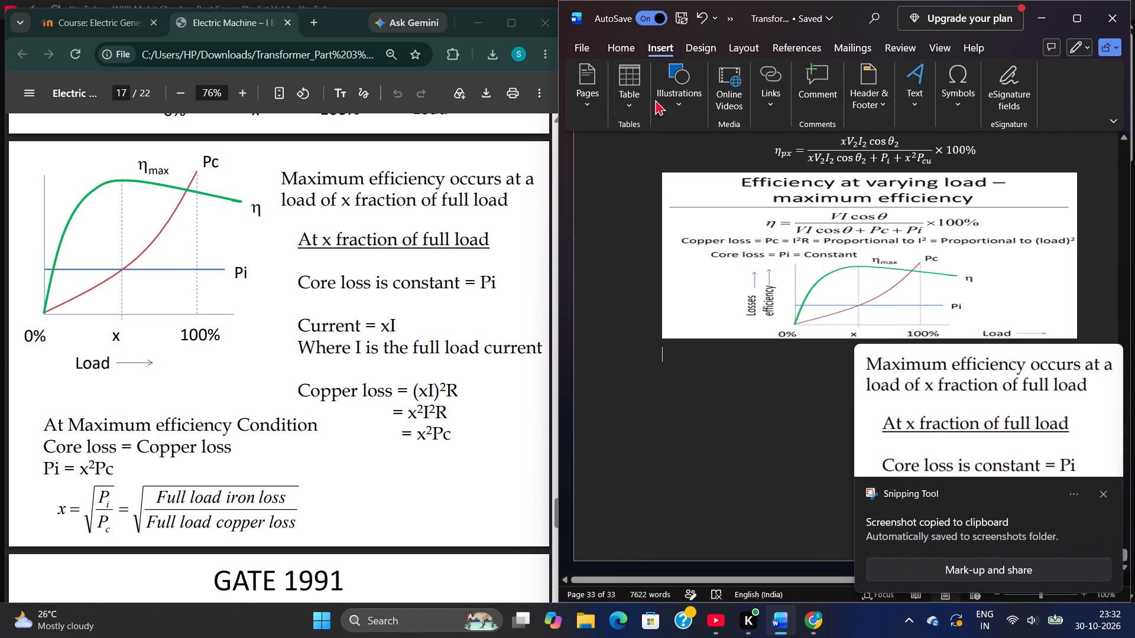
left_click(692, 104)
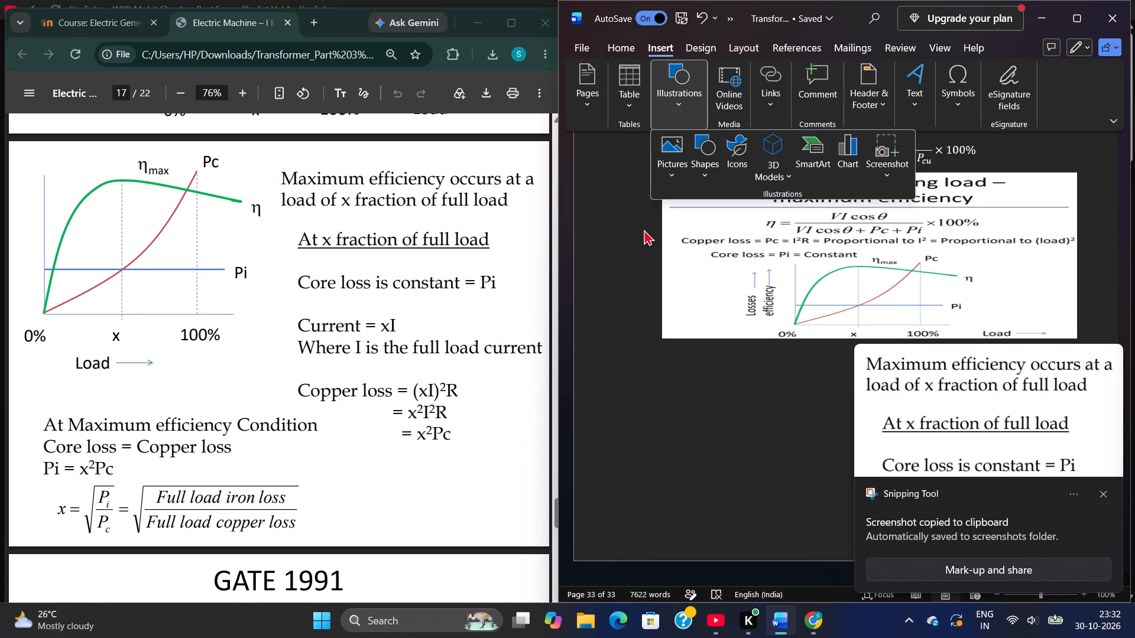
left_click(682, 173)
left_click(704, 217)
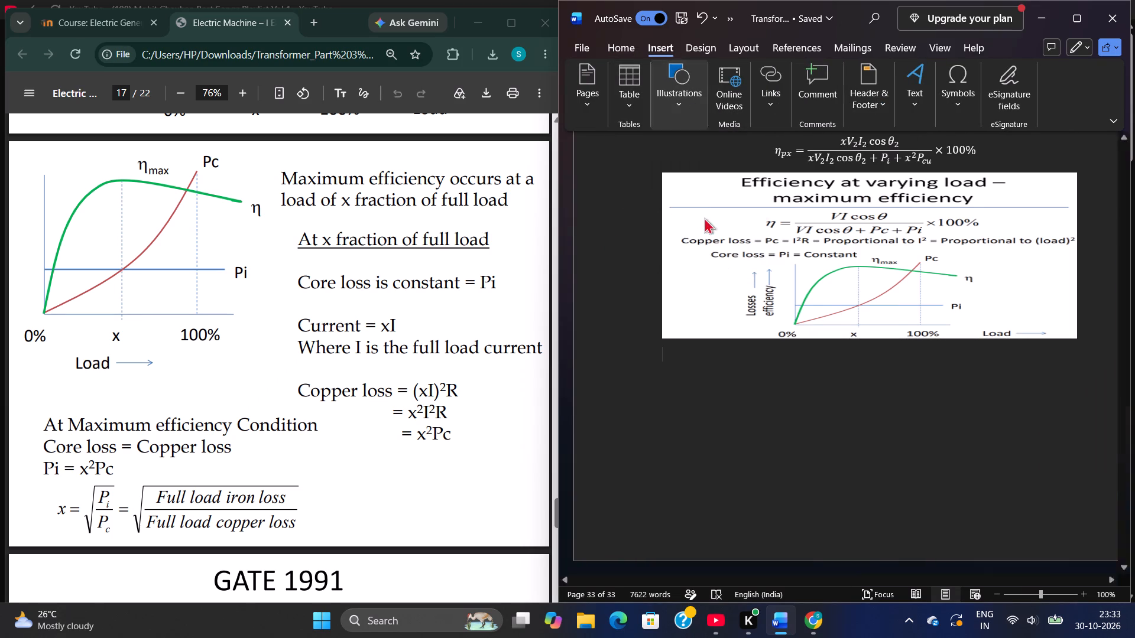
left_click(650, 129)
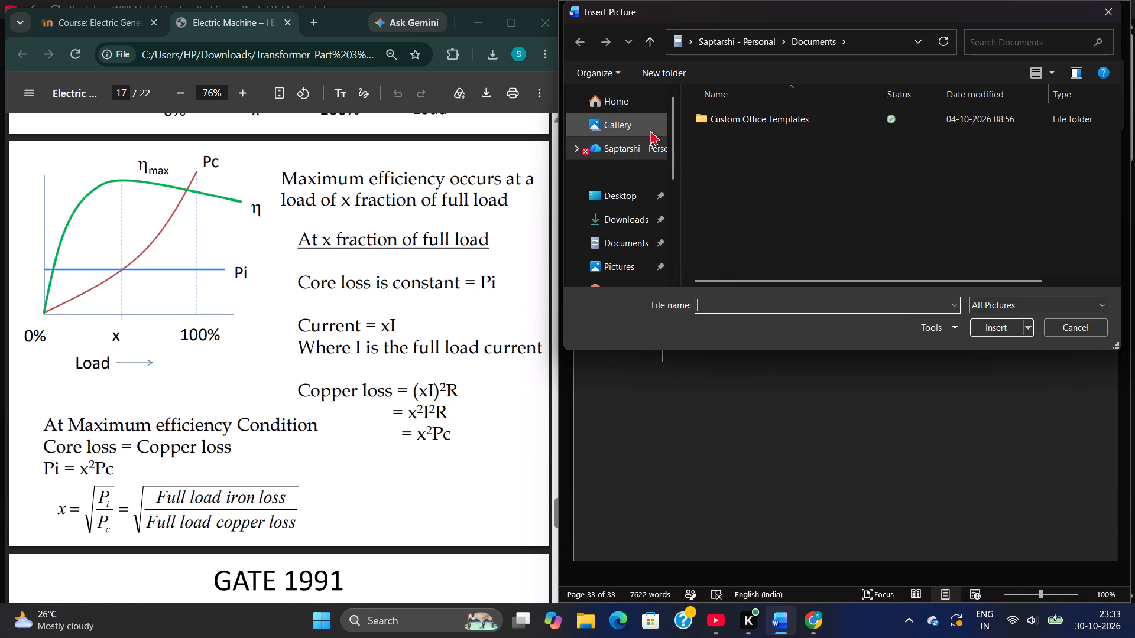
left_click(738, 178)
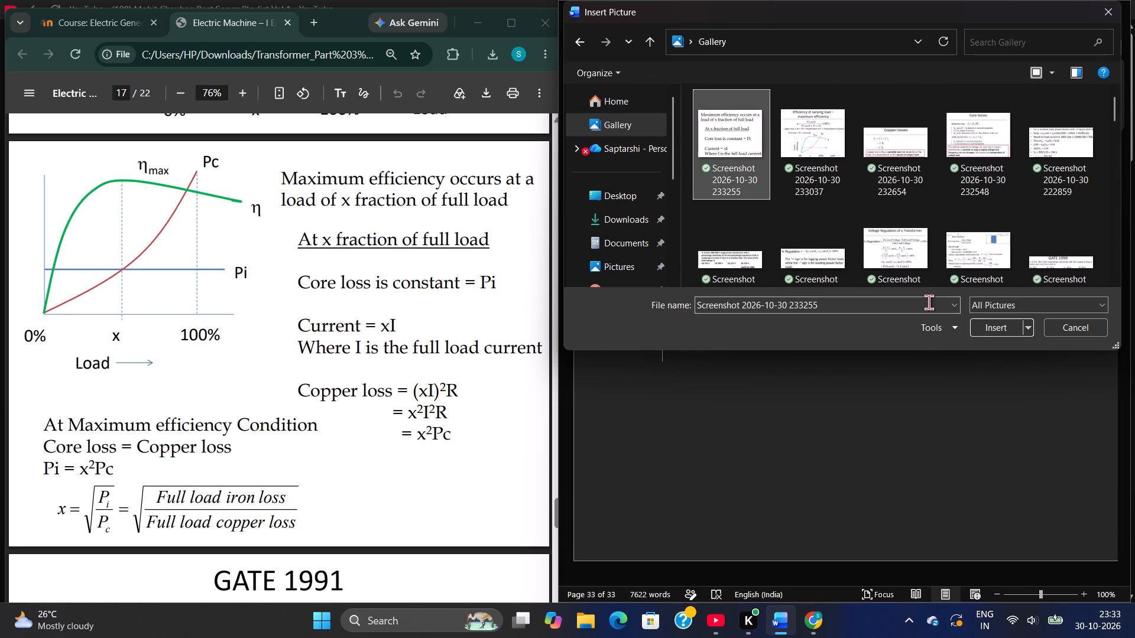
left_click(984, 328)
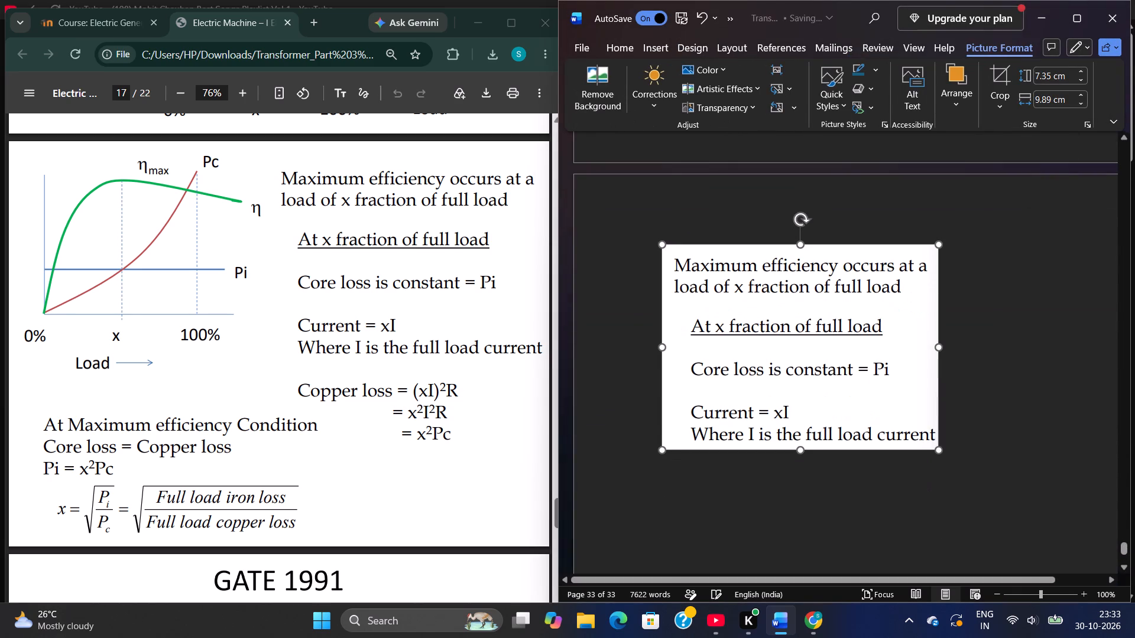
Shrink the inserted x-fraction-of-full-load picture to about two thirds of its height and four fifths of its width so it fits below the graph picture.
left_click_drag(804, 448, 833, 380)
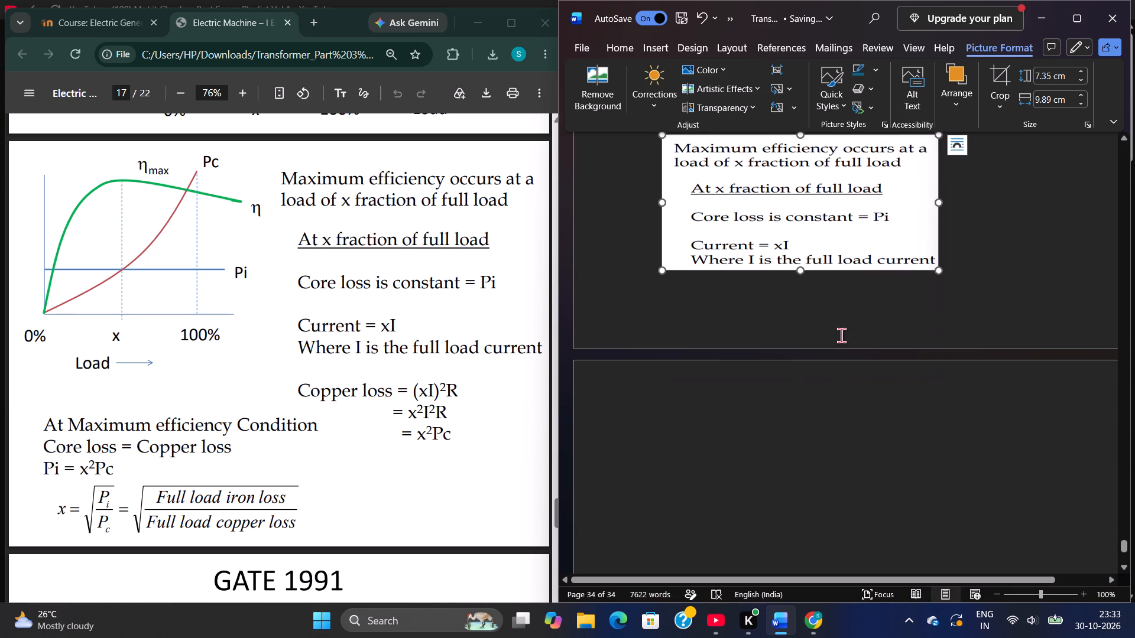
scroll(841, 335, "up", 1)
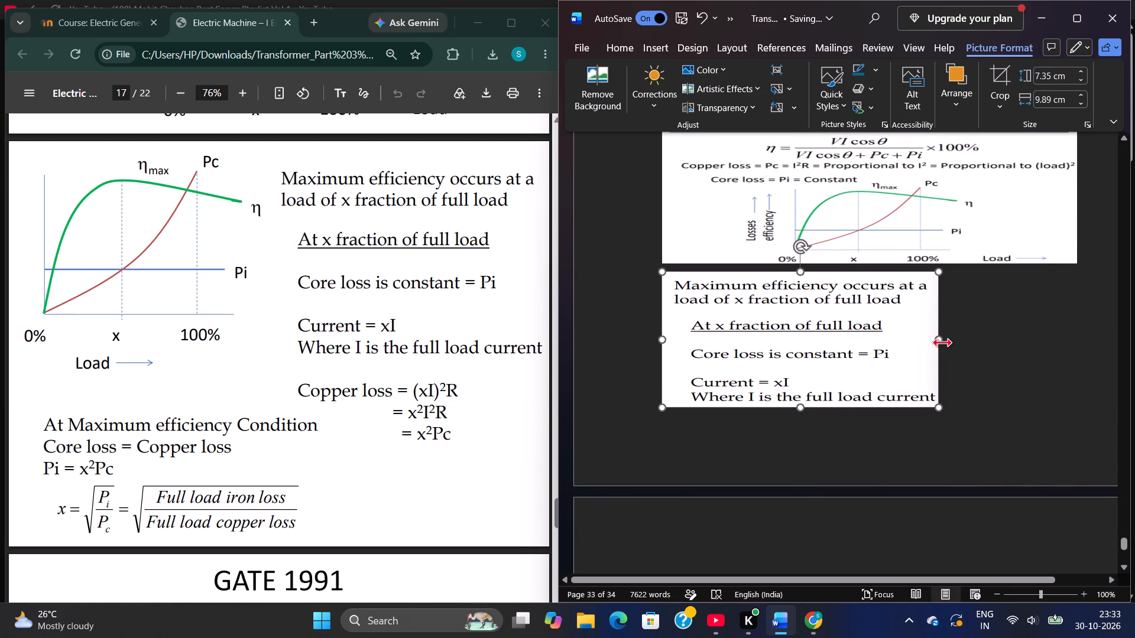
left_click_drag(942, 342, 884, 357)
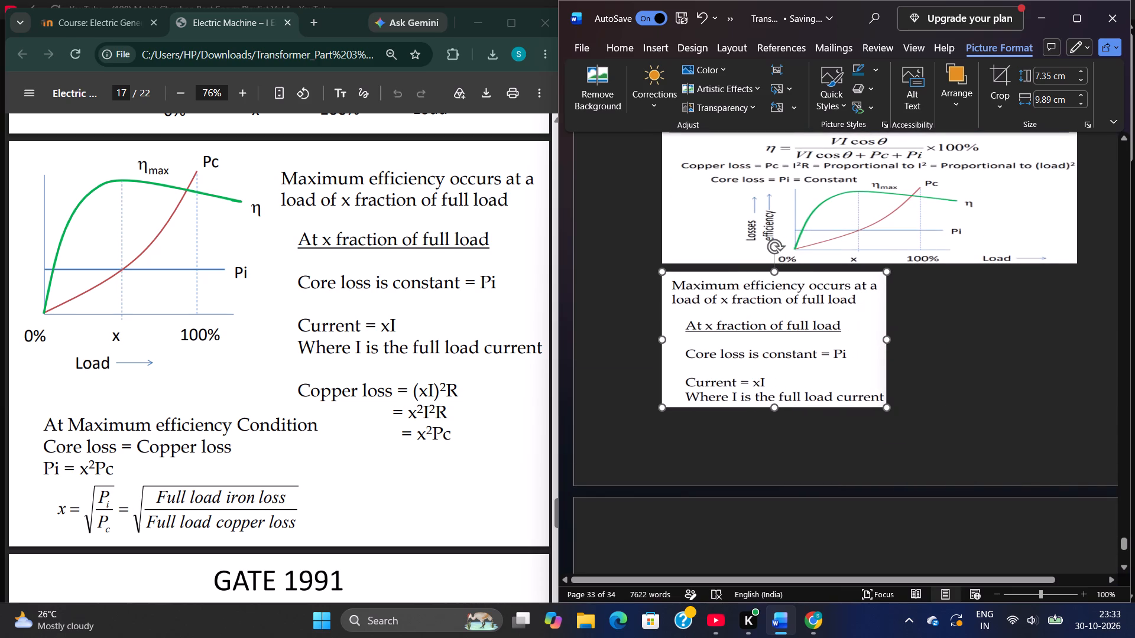
Shrink the x-fraction-of-full-load picture to about 4.08 cm high and 5.29 cm wide.
scroll(865, 457, "down", 3, "ctrl")
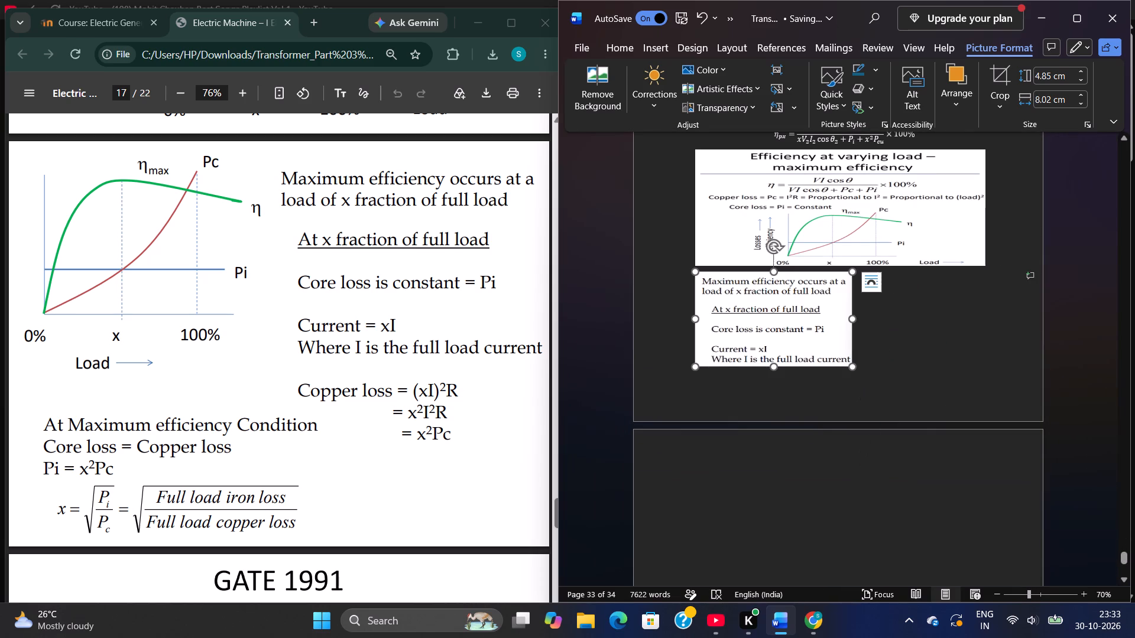
left_click(828, 348)
left_click_drag(851, 318, 812, 329)
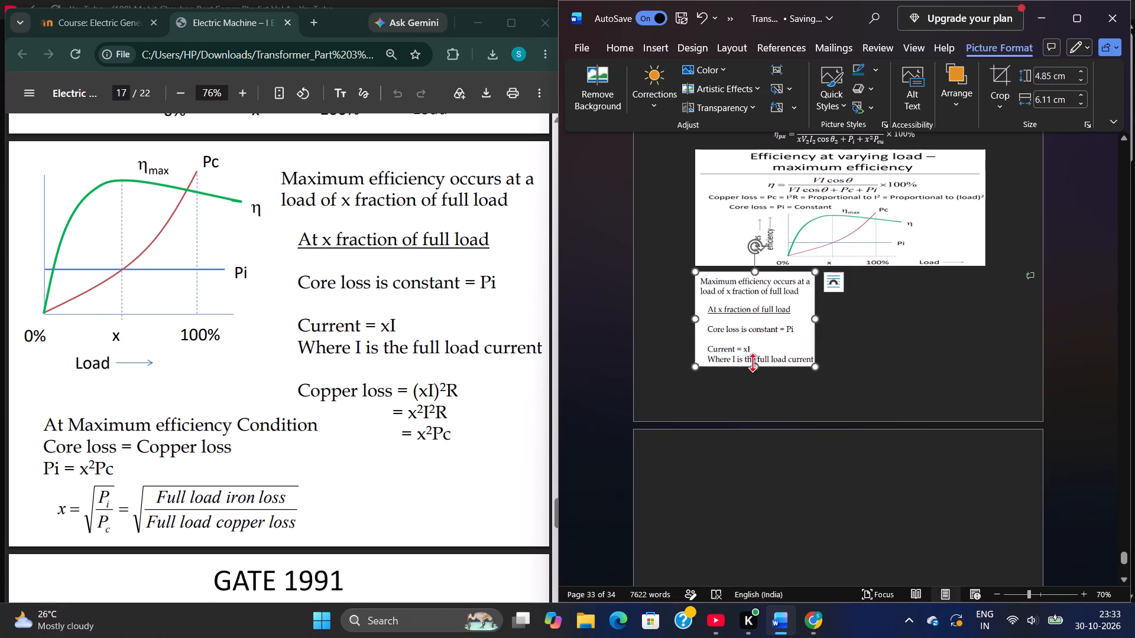
left_click_drag(758, 364, 764, 351)
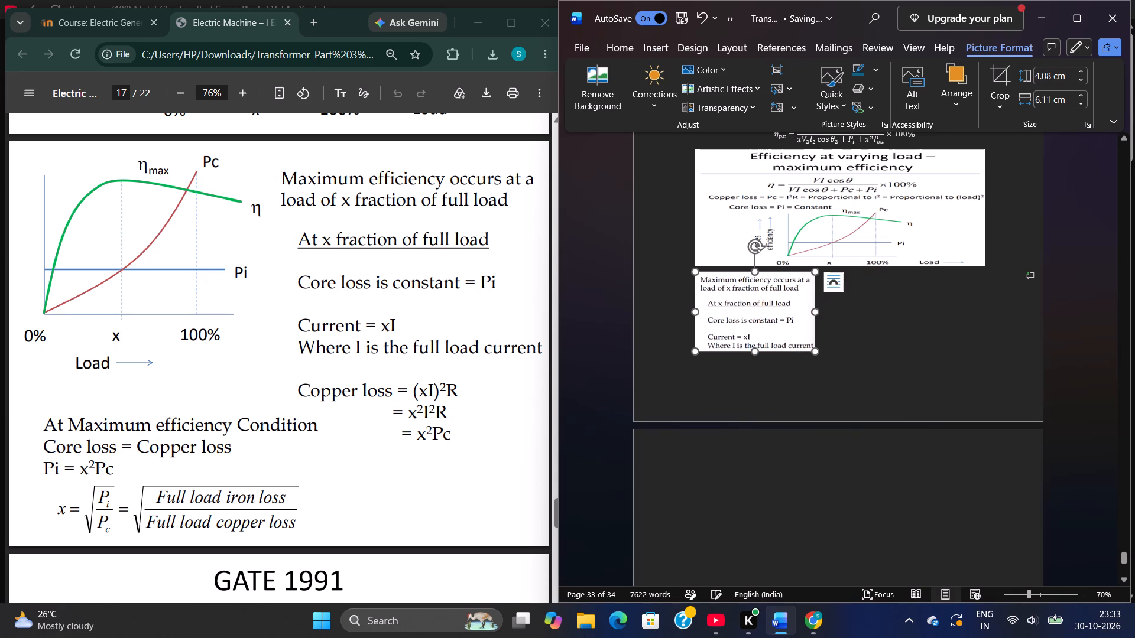
left_click_drag(813, 313, 799, 317)
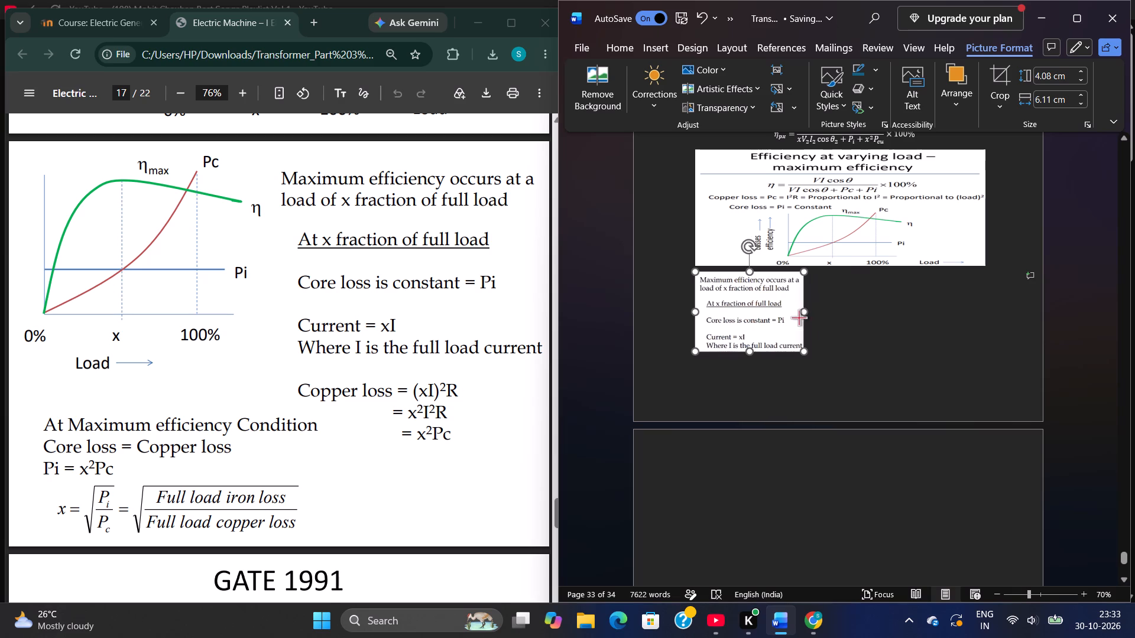
left_click_drag(799, 317, 798, 317)
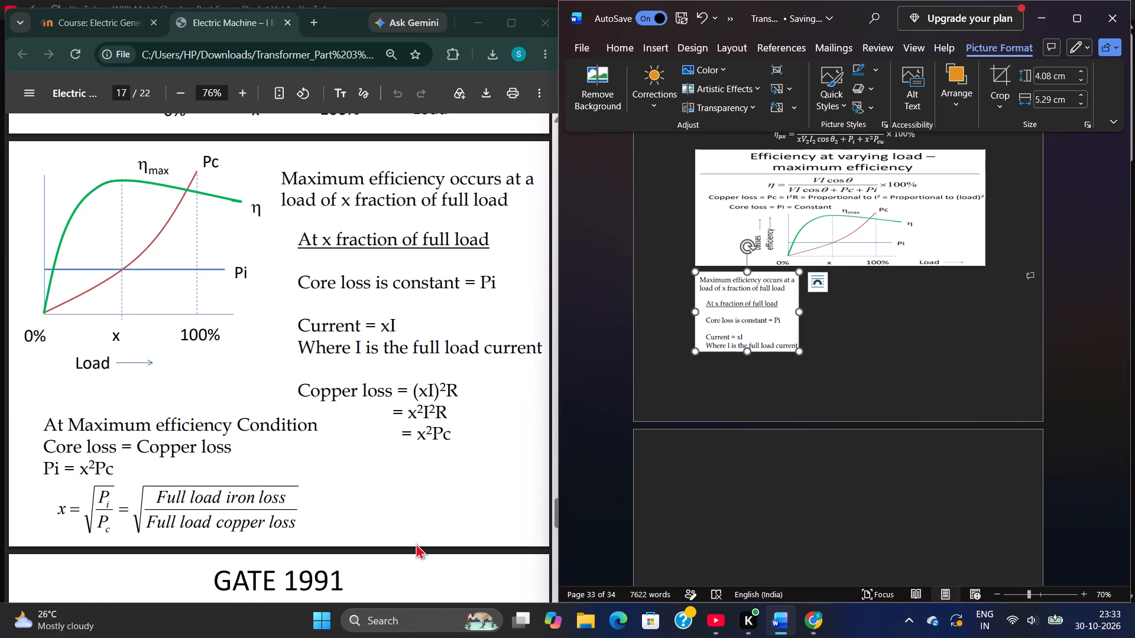
Capture a screenshot of the PDF slide's lower part, from "Copper loss = (xI)²R" through the formula for x.
key("shift+super+s")
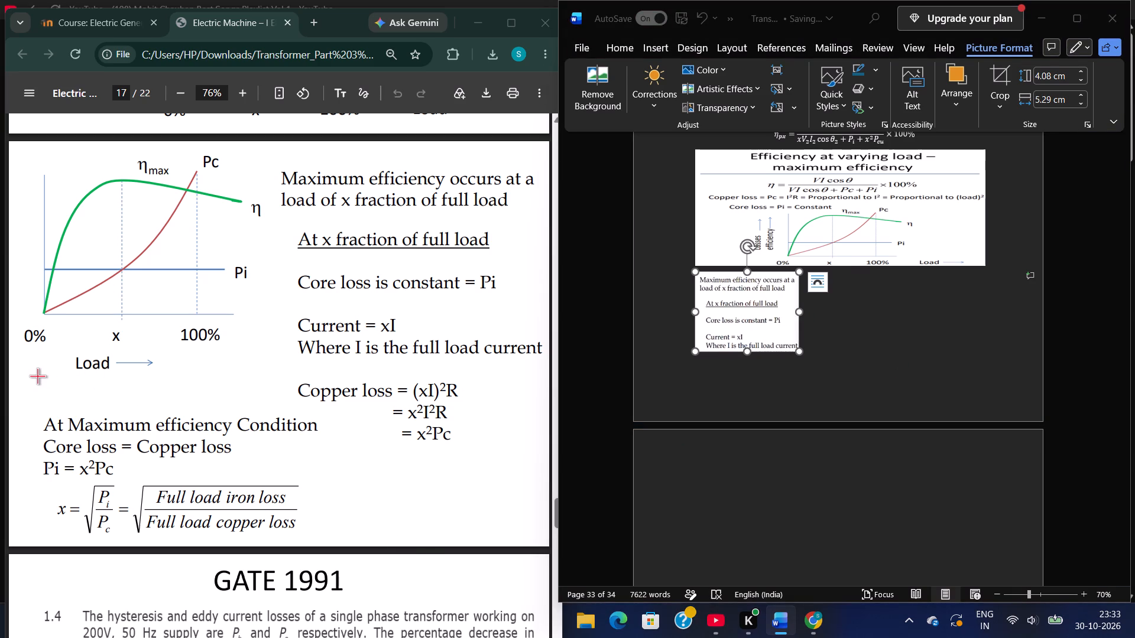
left_click_drag(33, 375, 474, 512)
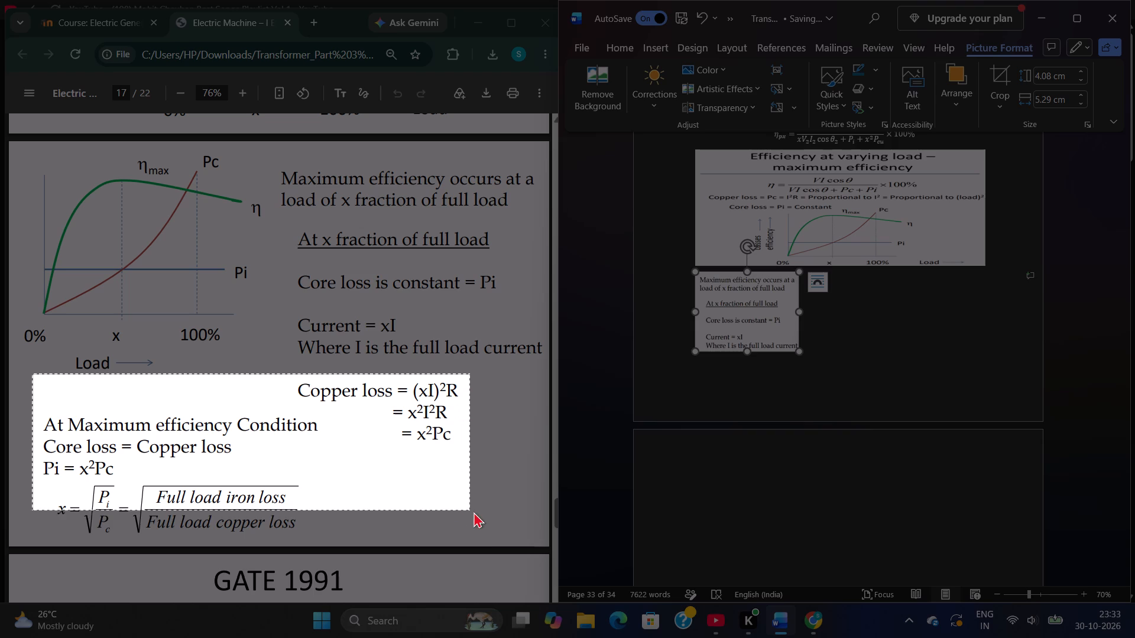
left_click_drag(474, 512, 497, 529)
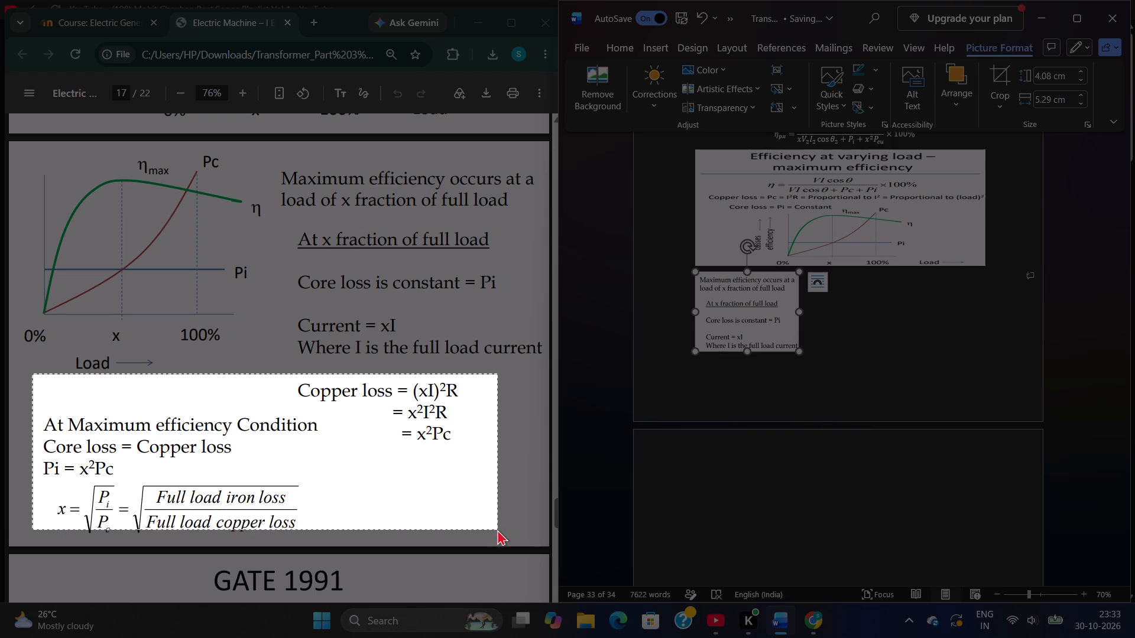
left_click_drag(497, 529, 463, 536)
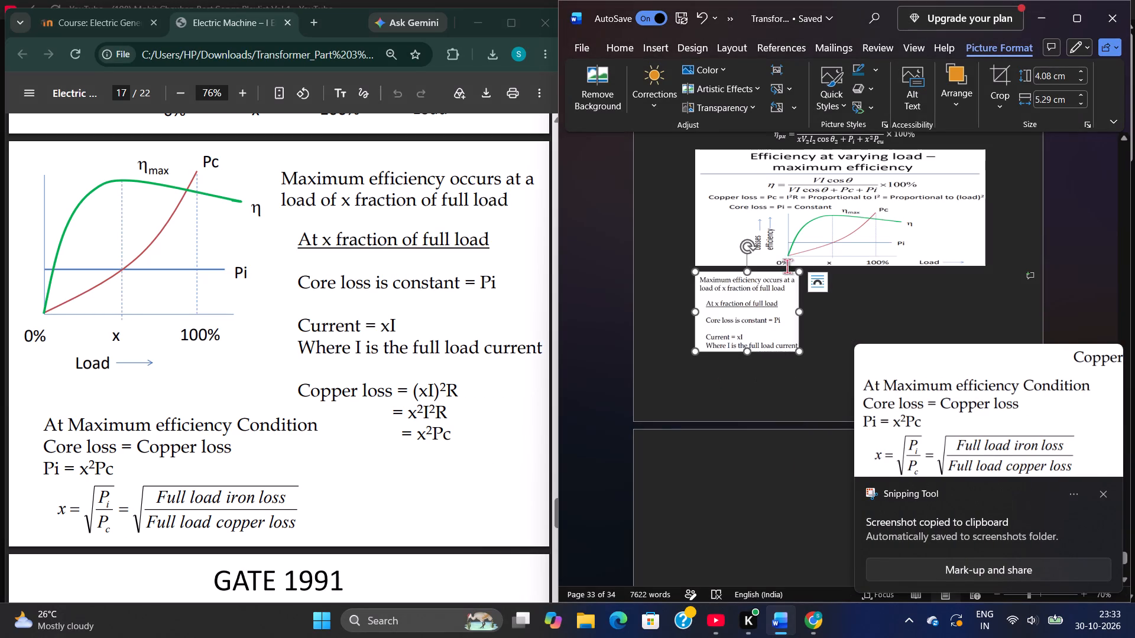
left_click(652, 50)
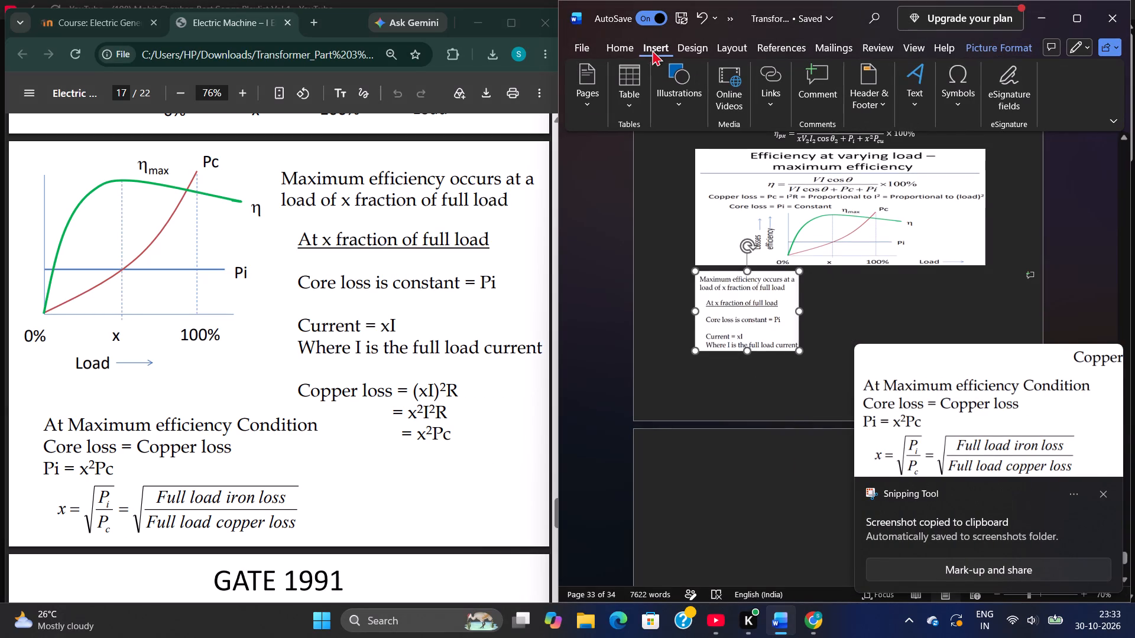
left_click(813, 345)
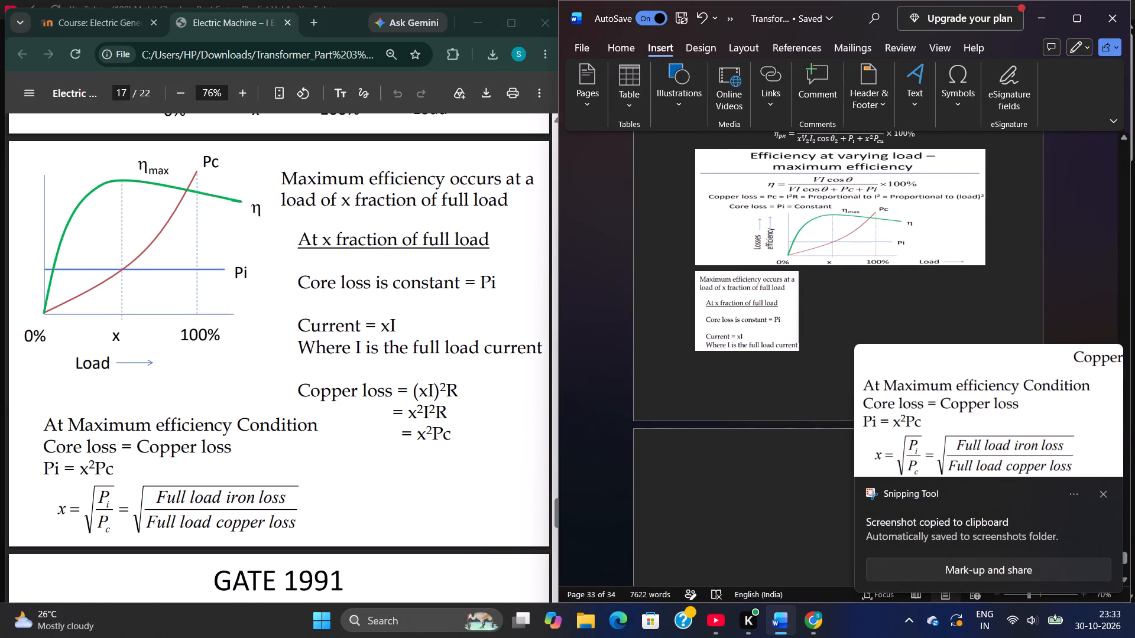
left_click(672, 73)
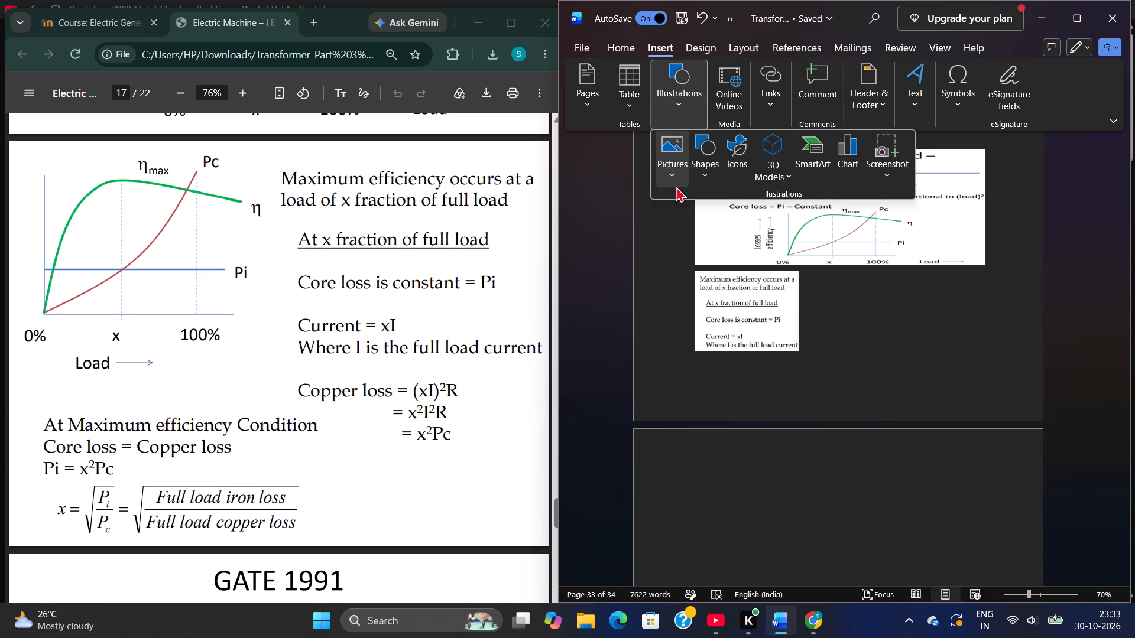
left_click(676, 186)
left_click(724, 216)
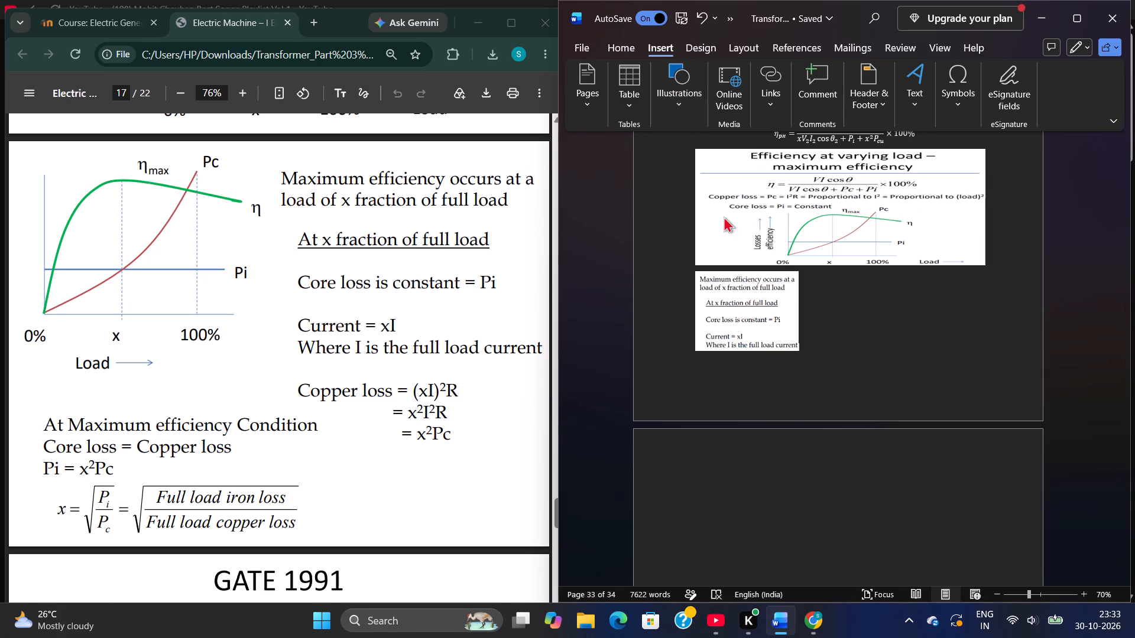
left_click(643, 133)
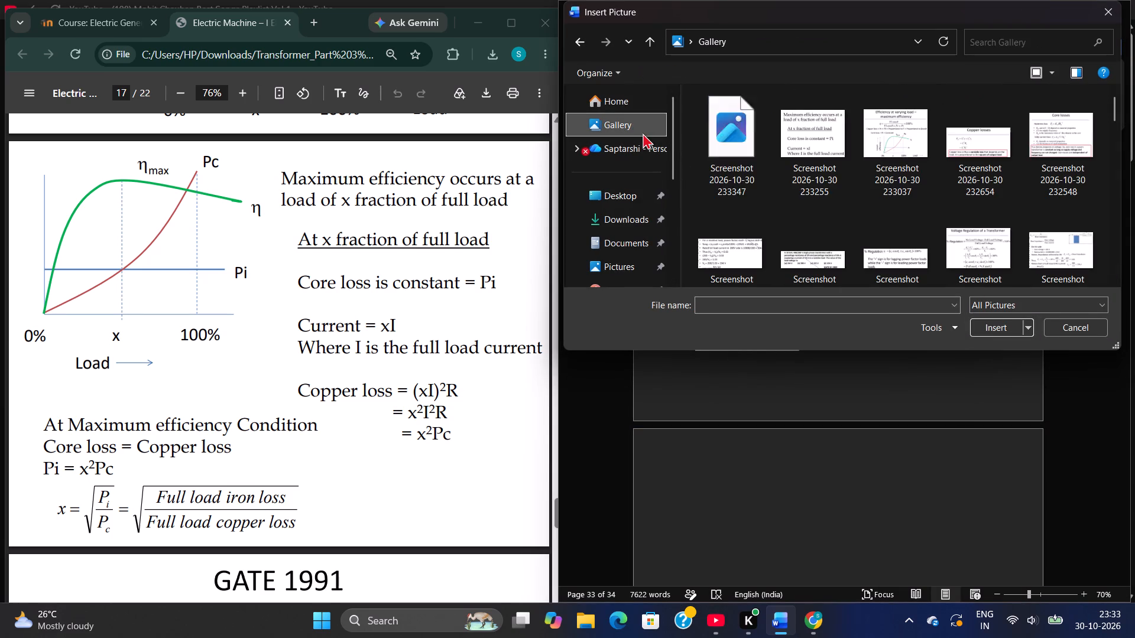
left_click(734, 149)
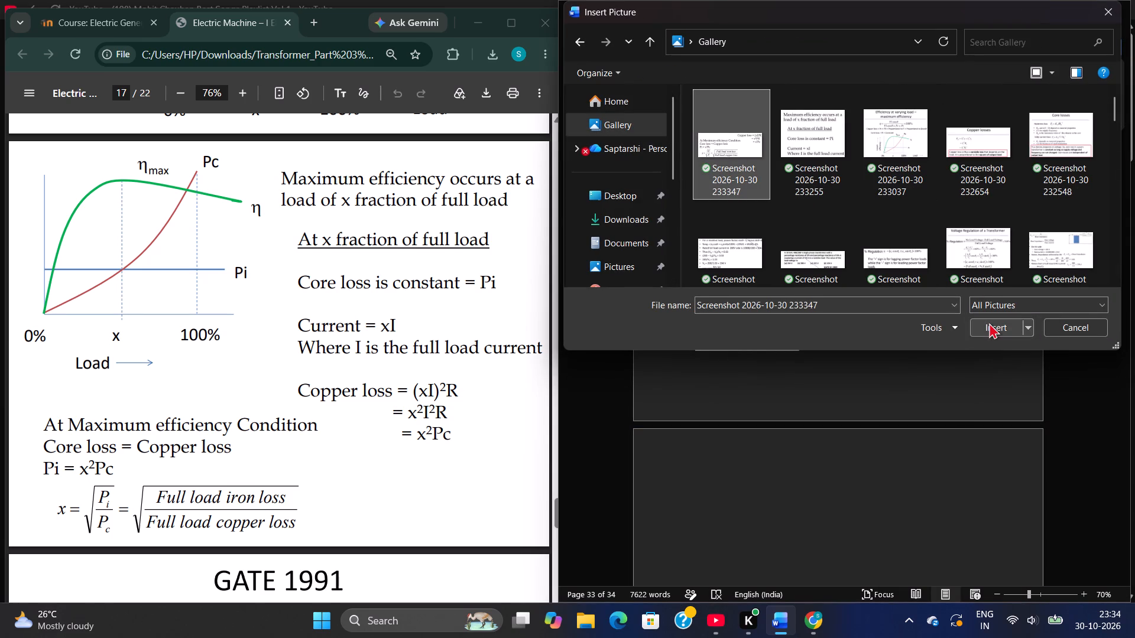
left_click(989, 323)
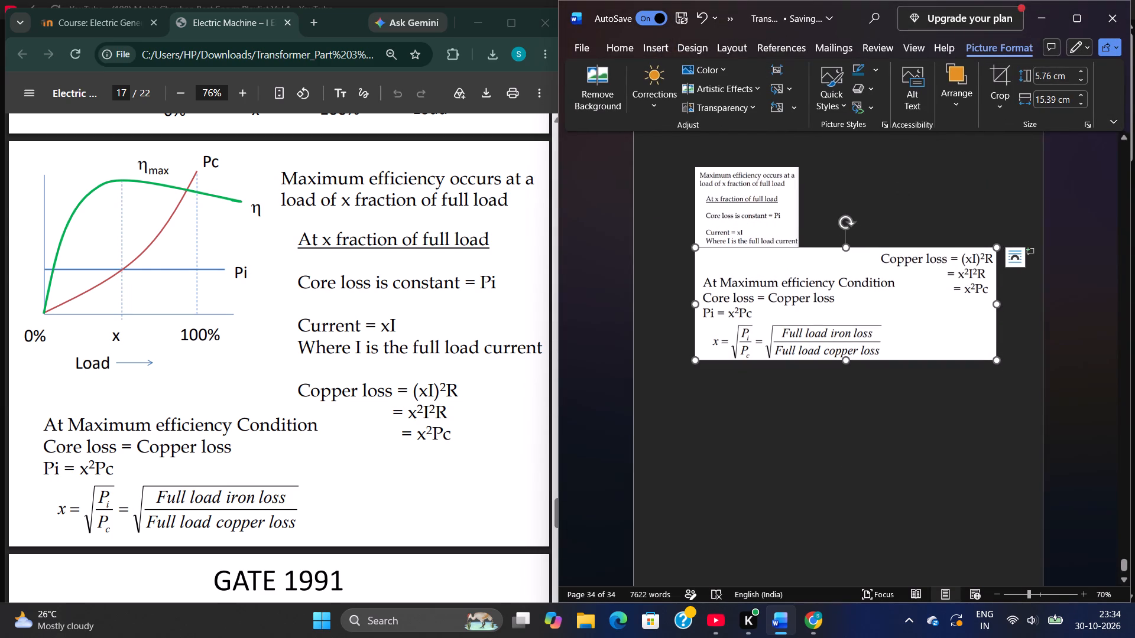
Shrink the inserted copper-loss picture to about 3.81 cm high and 8.89 cm wide so it fits beside the x-fraction picture.
left_click_drag(847, 357, 857, 332)
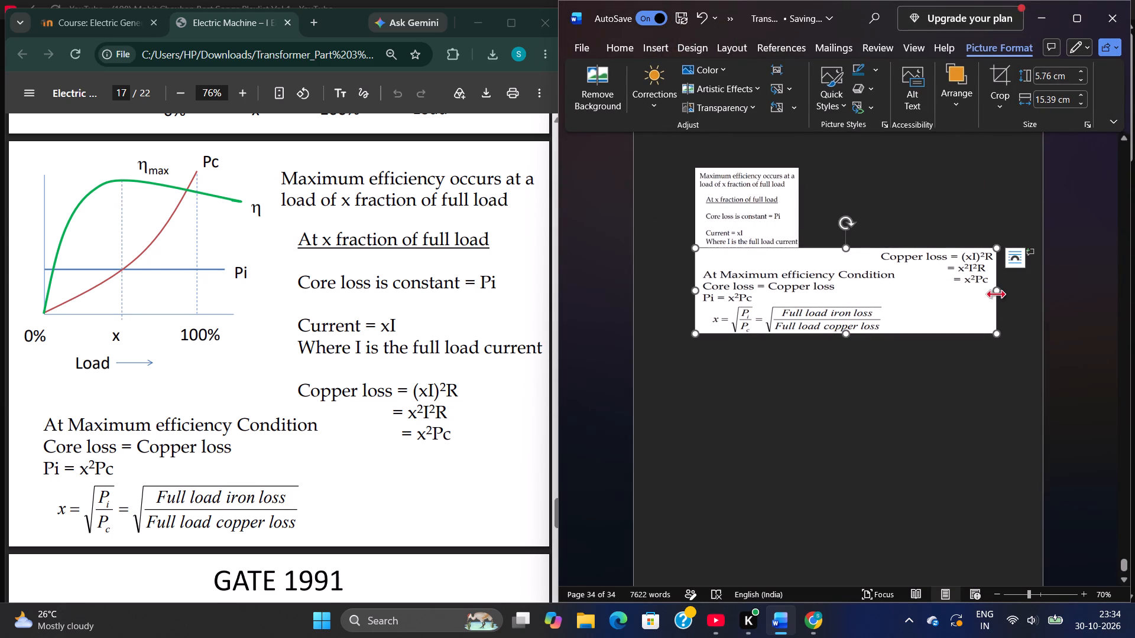
left_click_drag(996, 294, 926, 302)
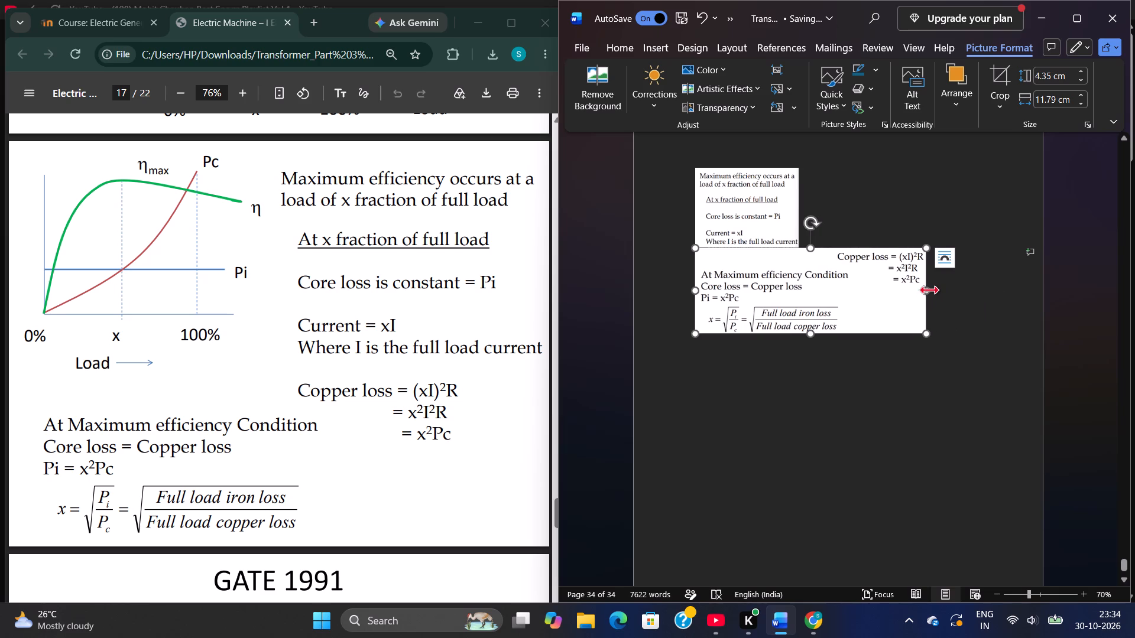
left_click_drag(929, 289, 897, 297)
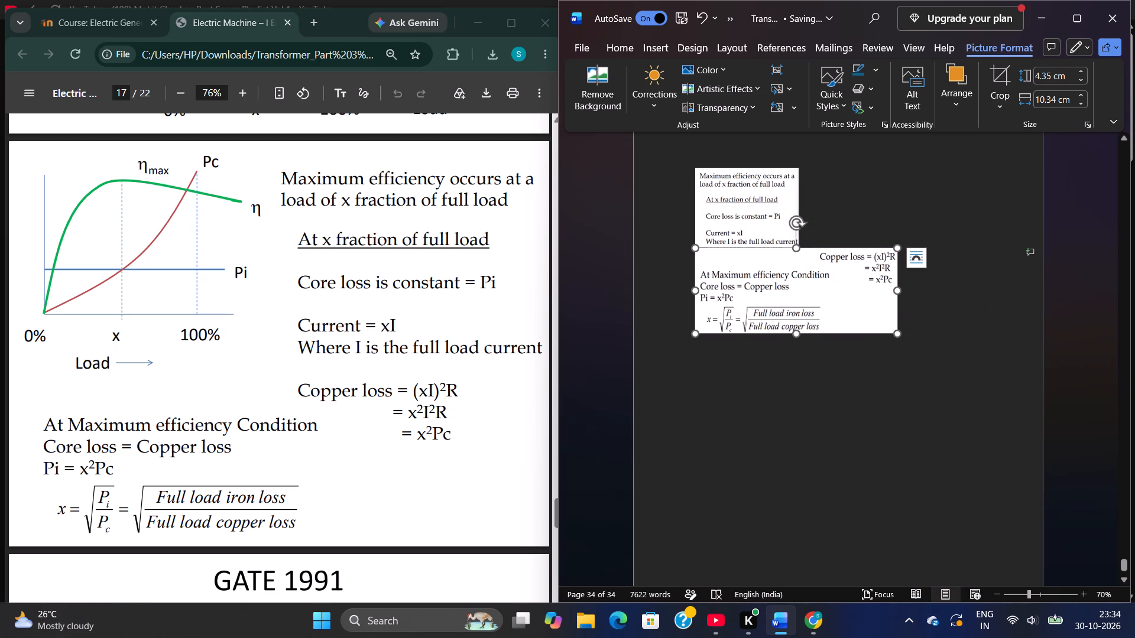
double_click(897, 297)
left_click_drag(797, 334, 805, 322)
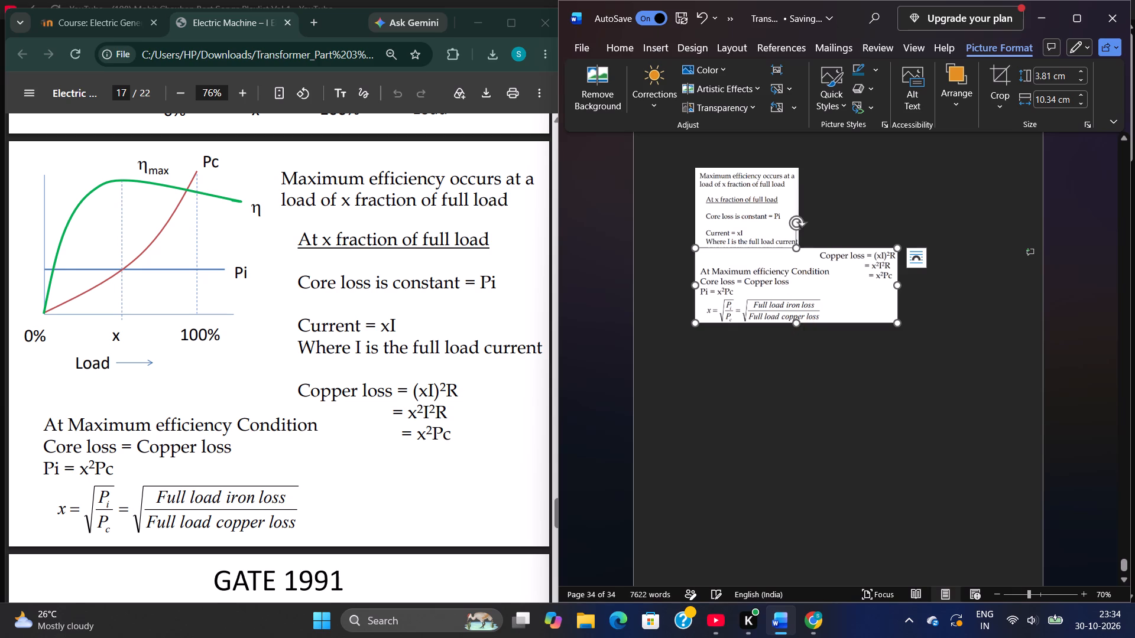
left_click_drag(895, 284, 868, 284)
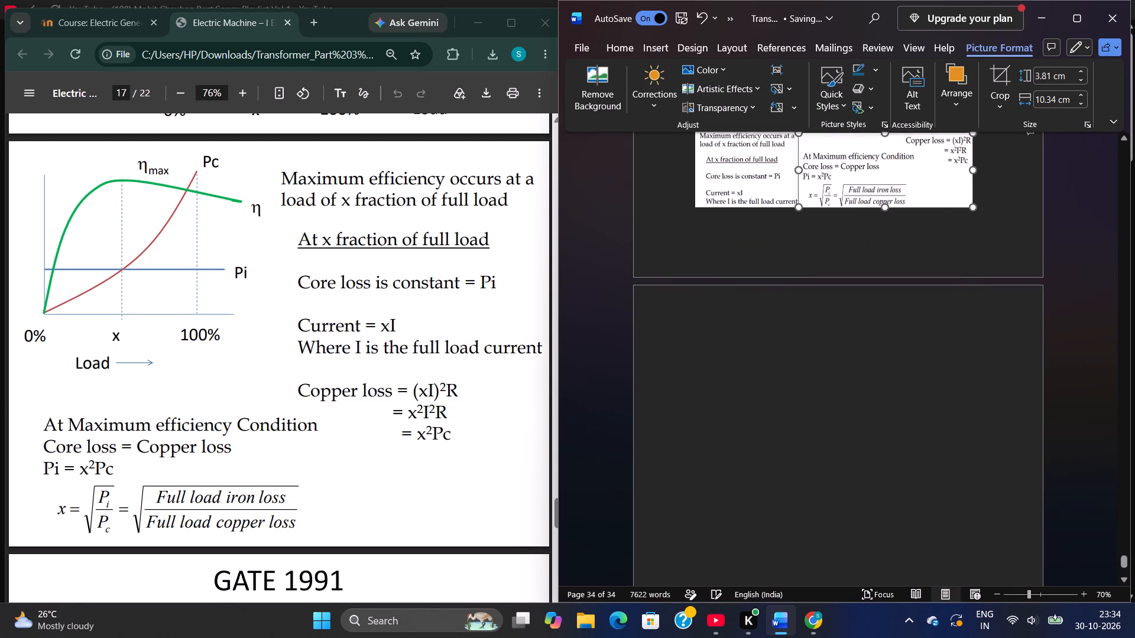
Add two spaces between the x-fraction picture and the copper-loss picture to separate them.
scroll(868, 284, "up", 1)
left_click(972, 259)
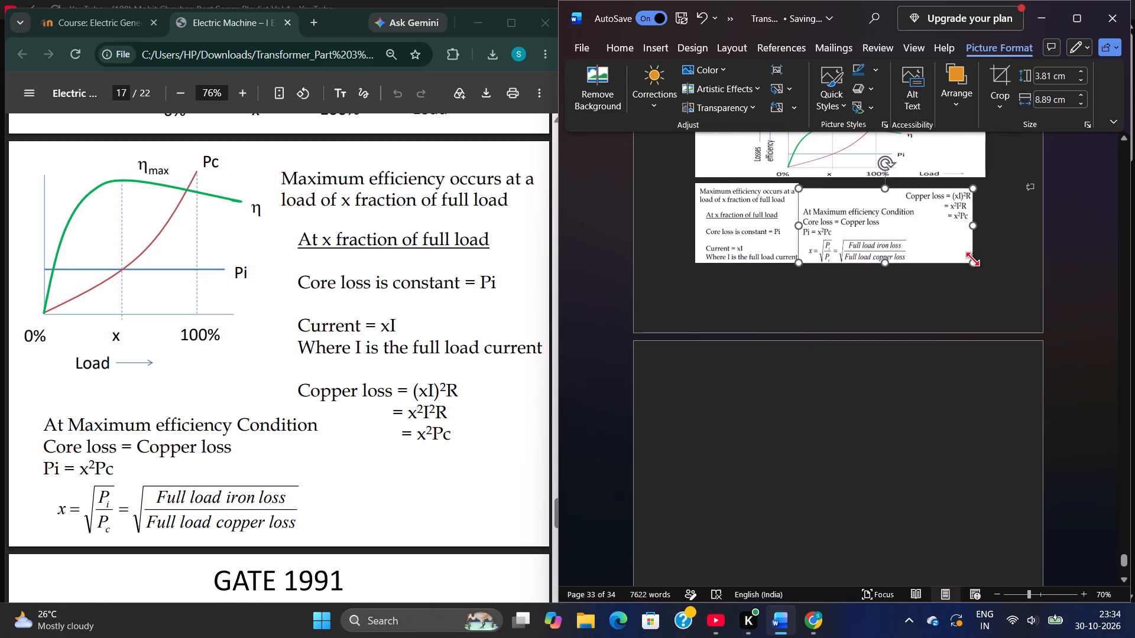
left_click(991, 258)
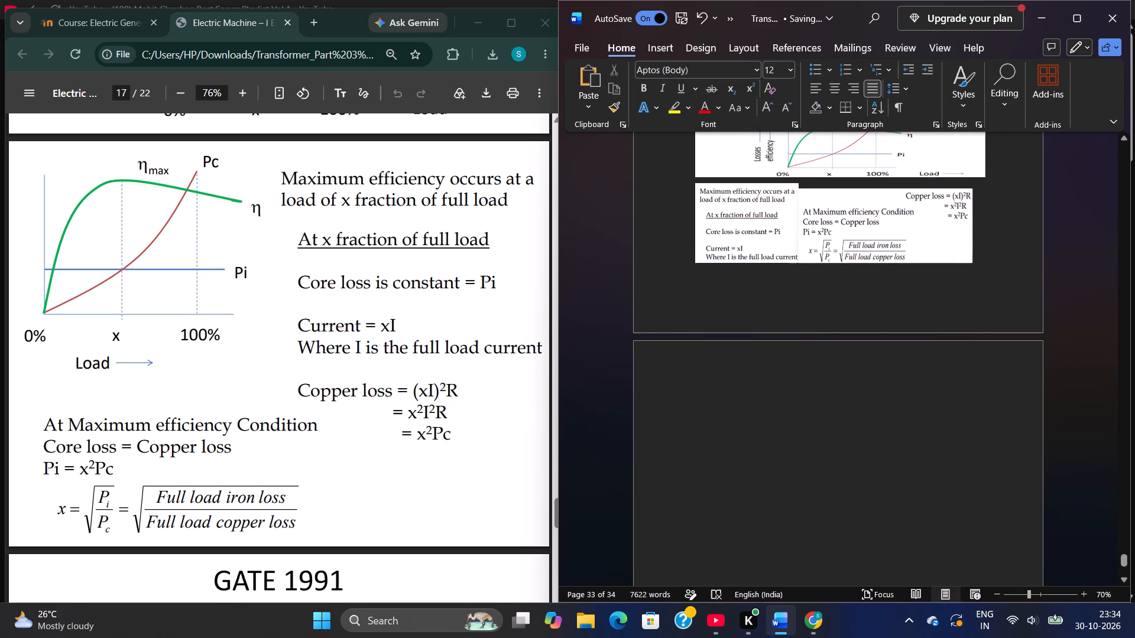
key("Left")
key("space")
key("space")
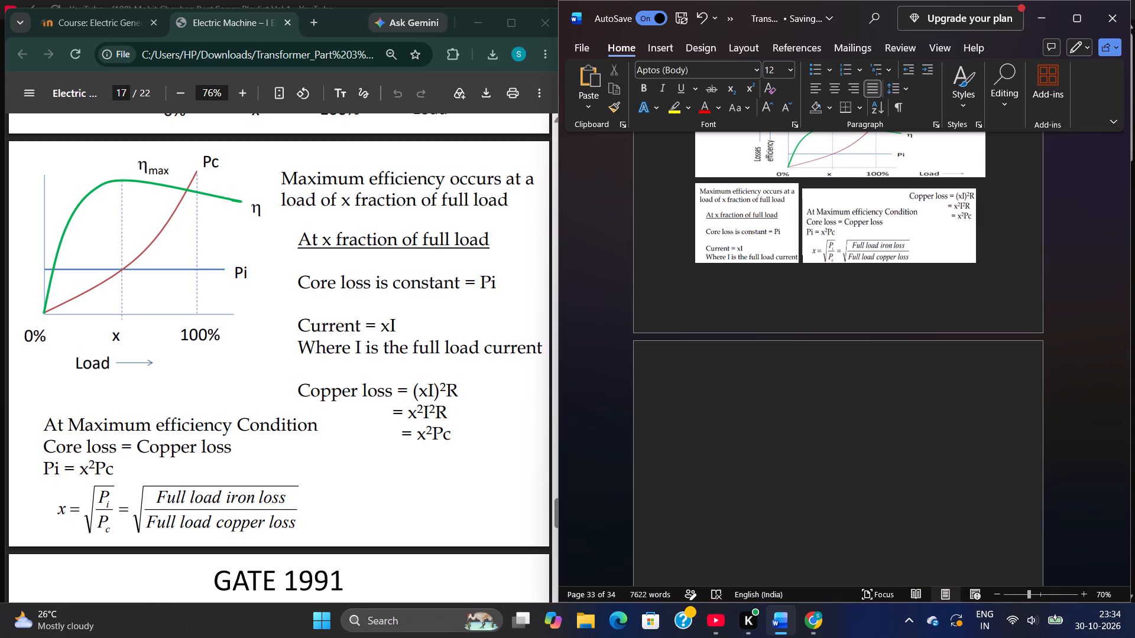
Stretch the x-fraction picture's height by about a quarter, keeping both side-by-side pictures on the same page as the graph.
left_click(773, 229)
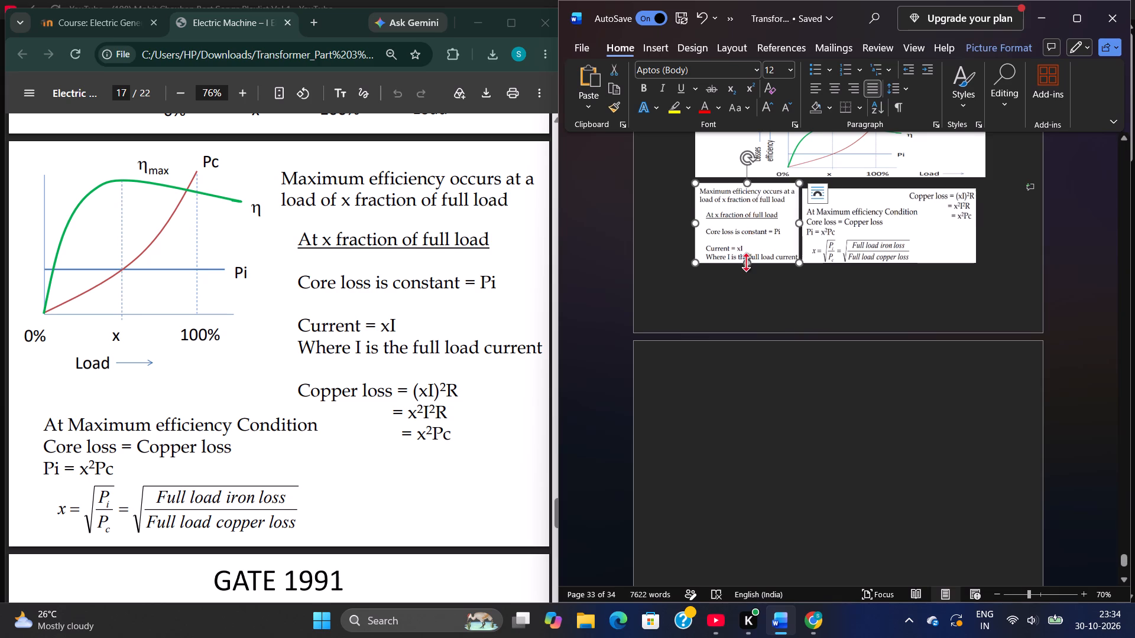
left_click_drag(746, 262, 746, 281)
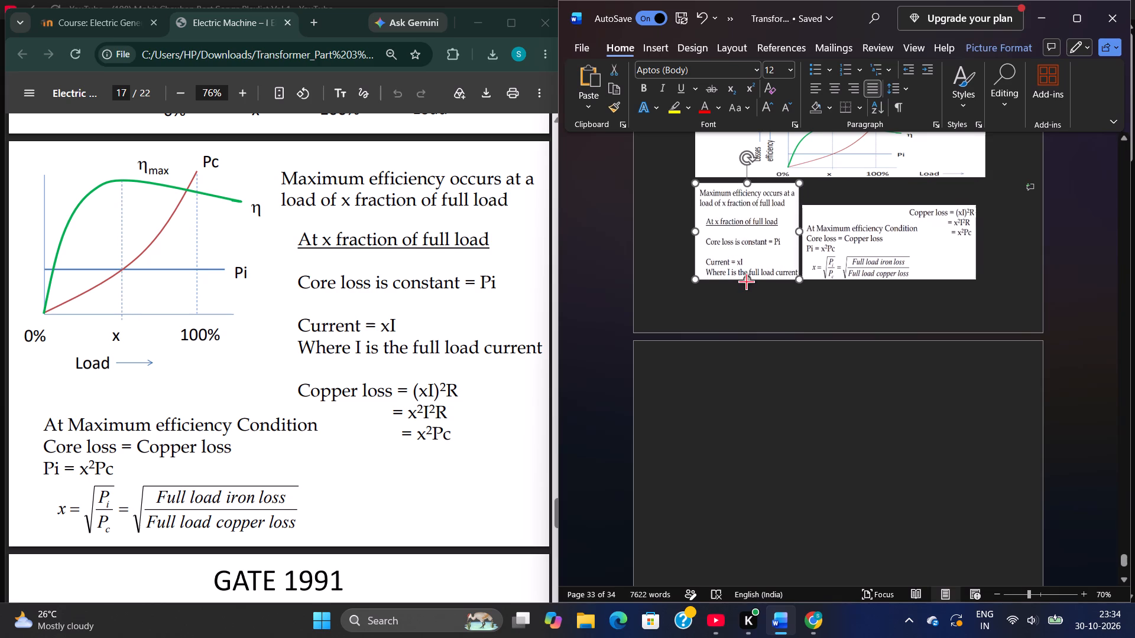
left_click_drag(746, 281, 749, 278)
left_click_drag(749, 278, 751, 285)
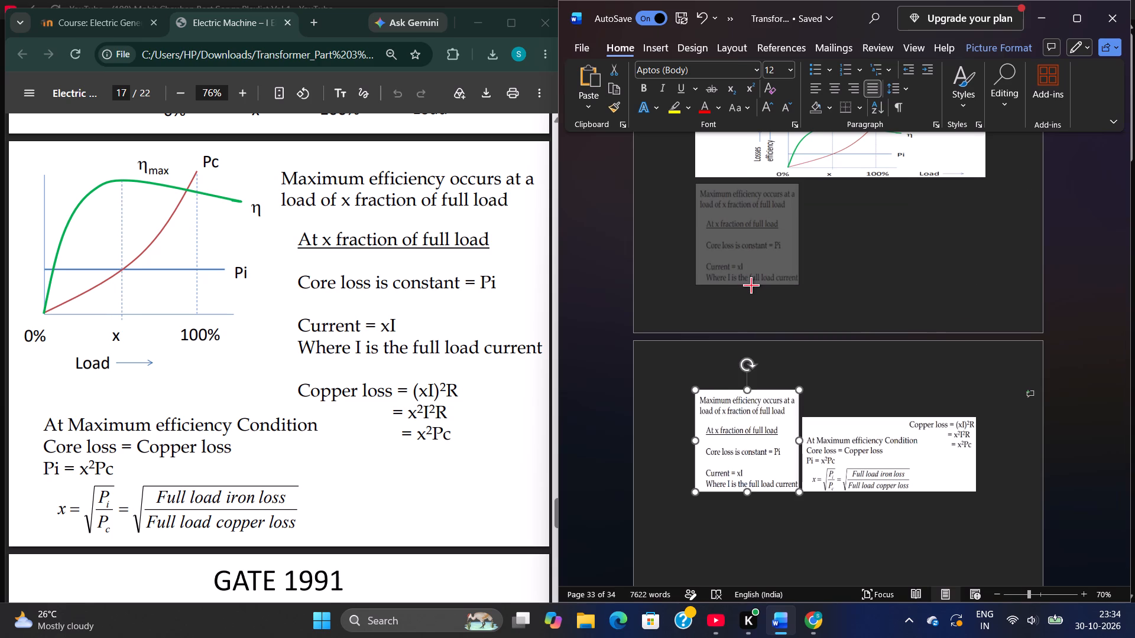
left_click_drag(751, 285, 751, 282)
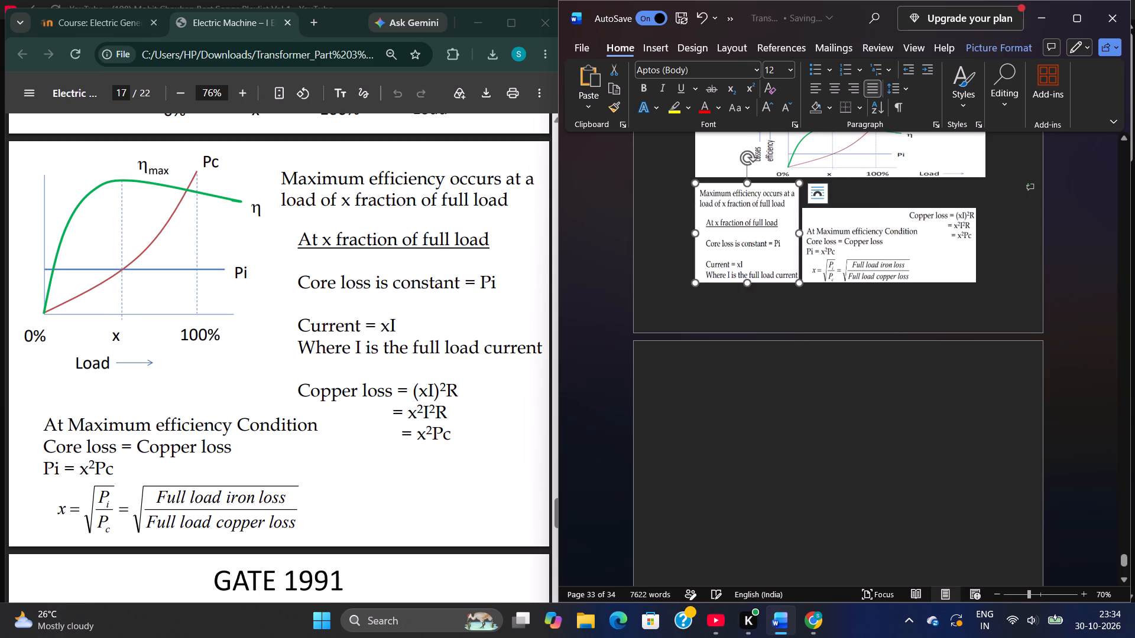
Stretch the copper-loss picture's height to match the x-fraction picture beside it.
left_click(870, 232)
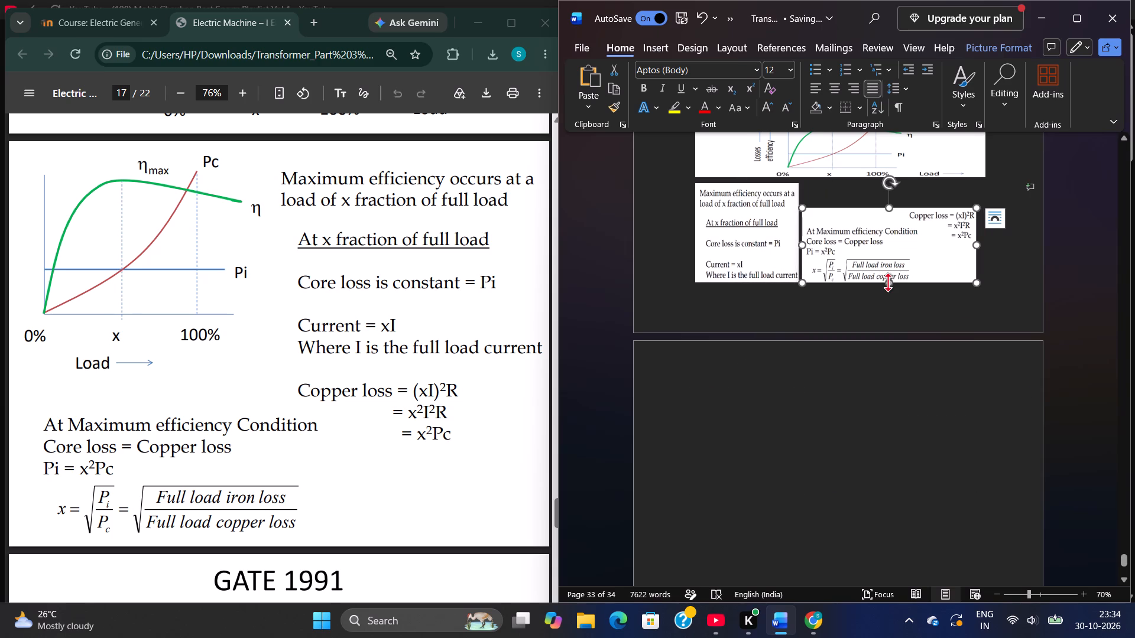
left_click_drag(888, 282, 888, 290)
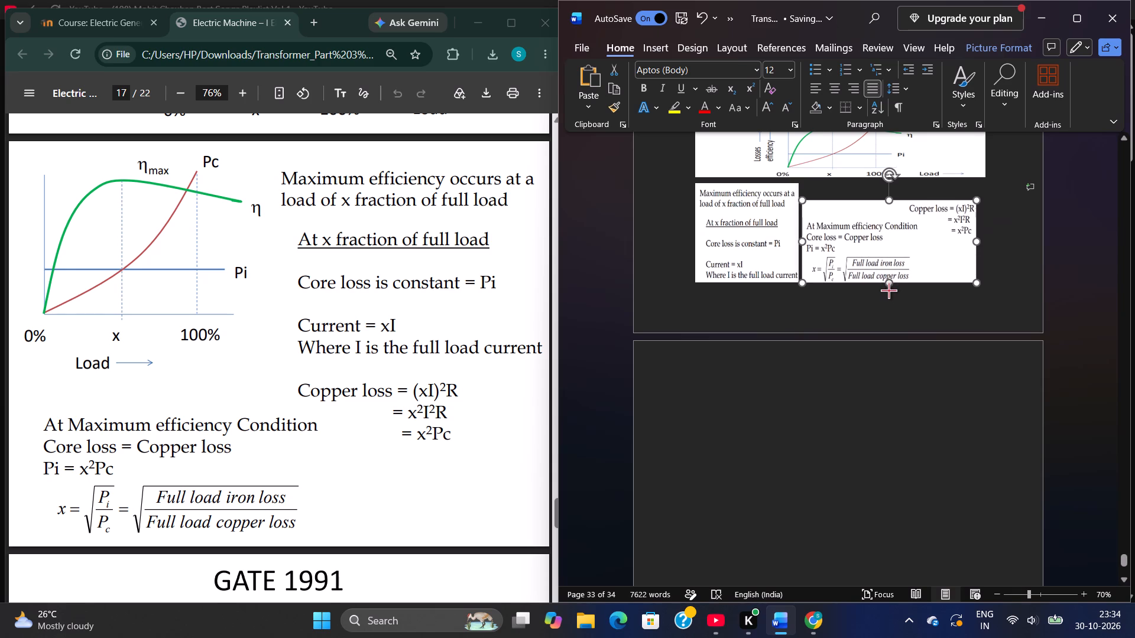
left_click_drag(888, 290, 889, 301)
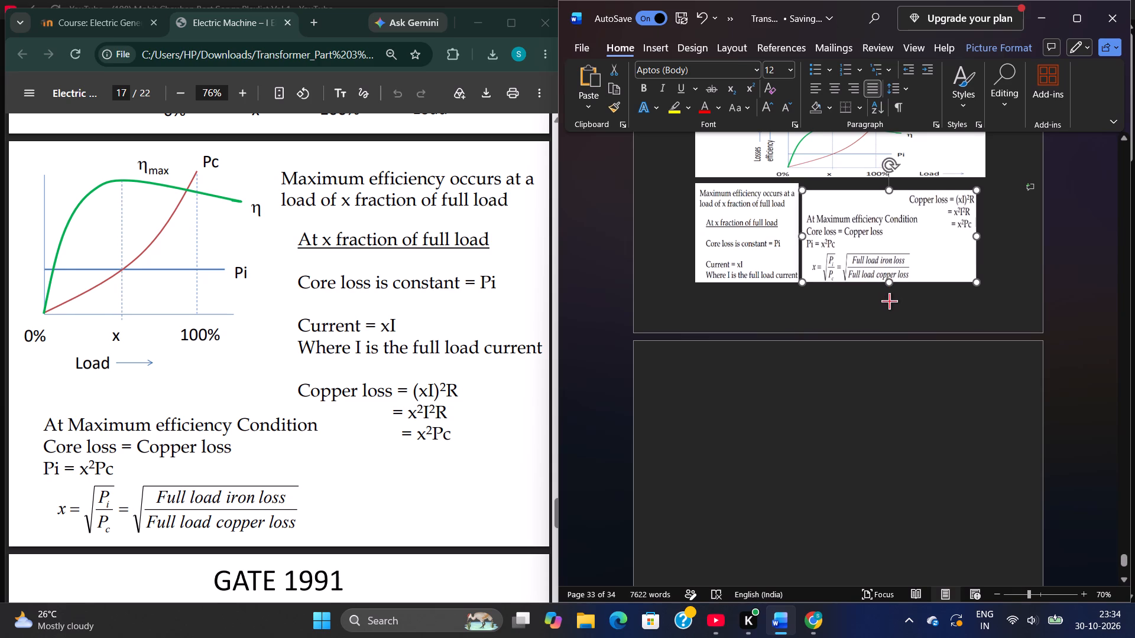
left_click_drag(889, 301, 889, 306)
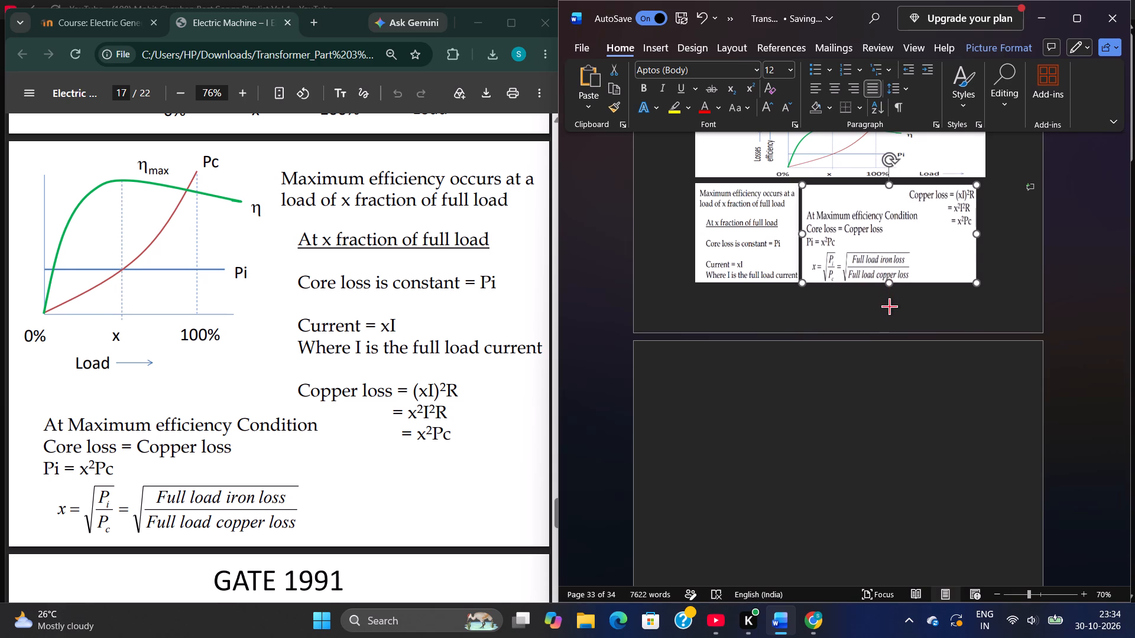
Widen the copper-loss picture by about a tenth while keeping it beside the x-fraction picture.
left_click_drag(889, 306, 890, 307)
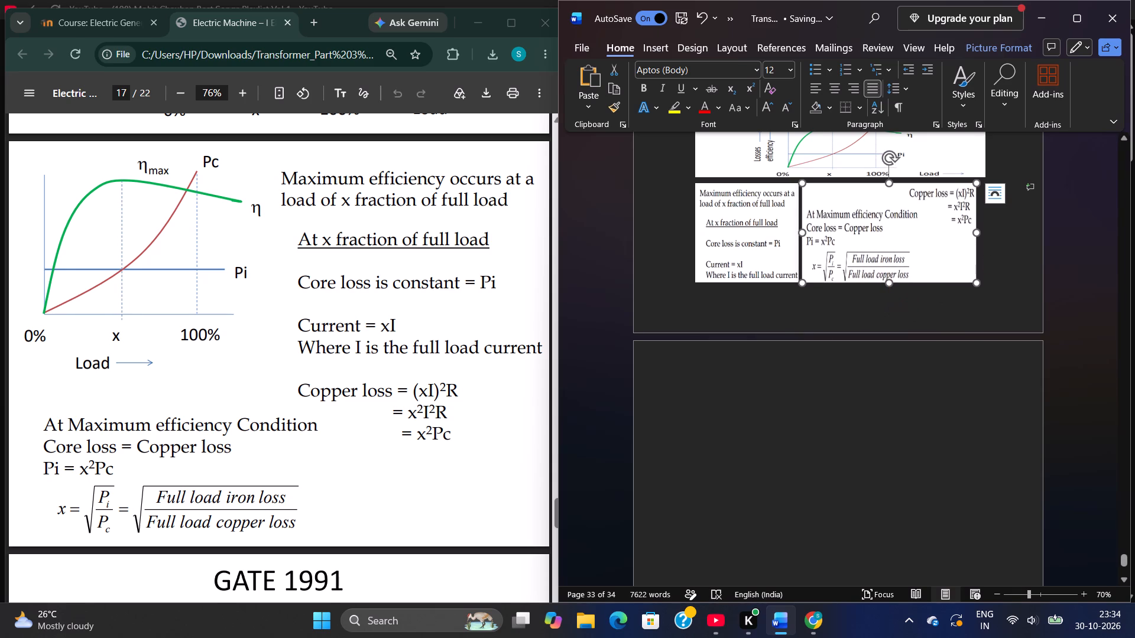
left_click_drag(975, 233, 984, 233)
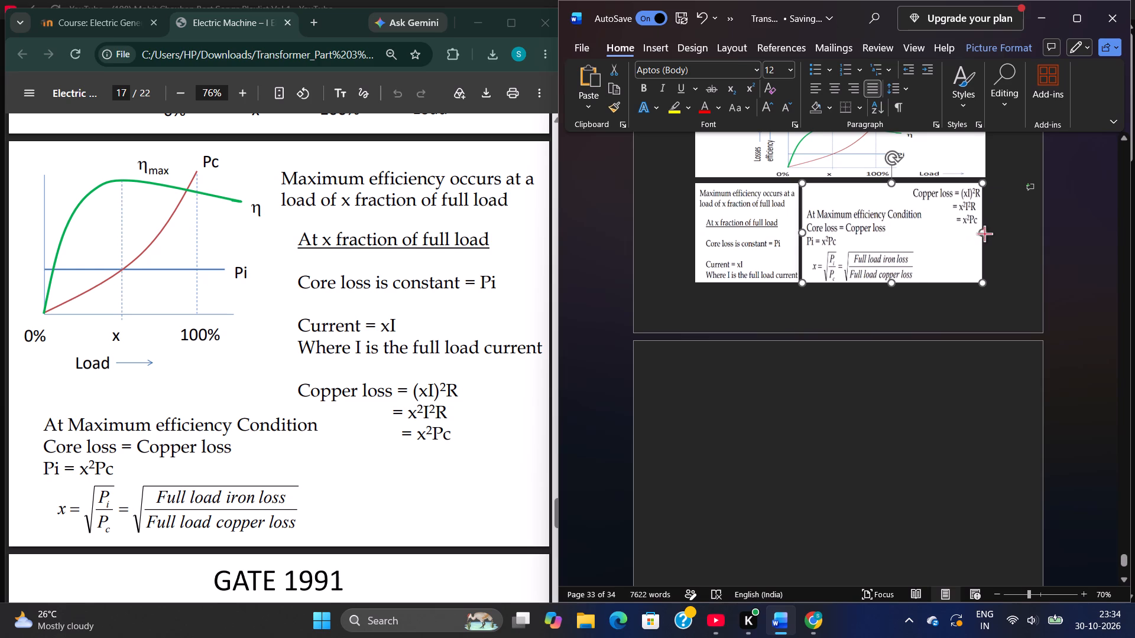
left_click_drag(984, 233, 994, 233)
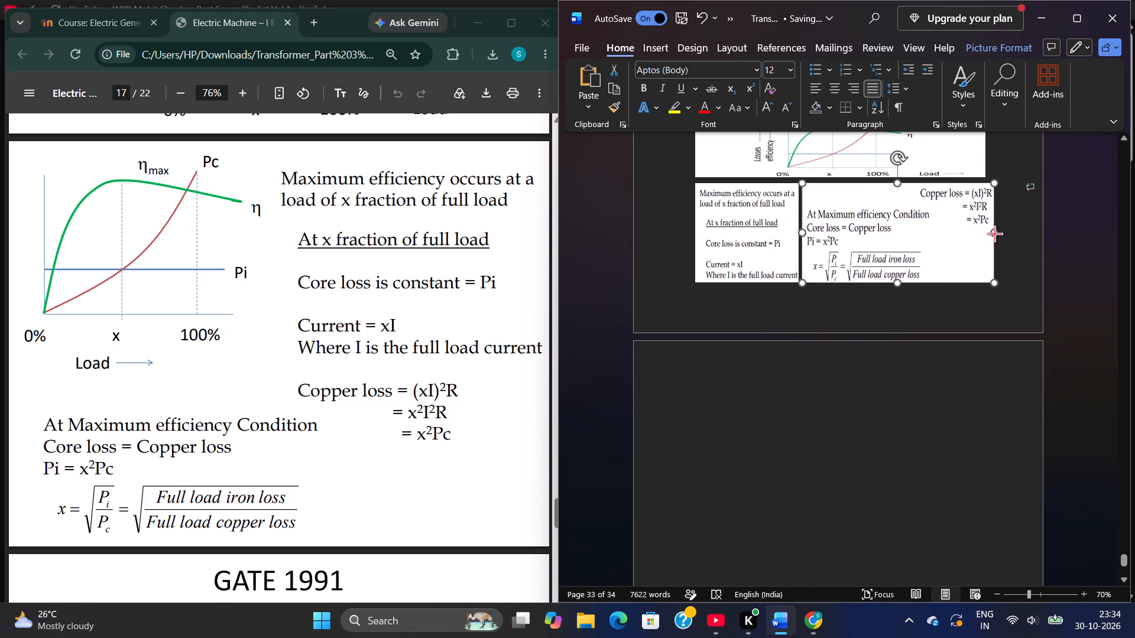
left_click_drag(994, 233, 996, 234)
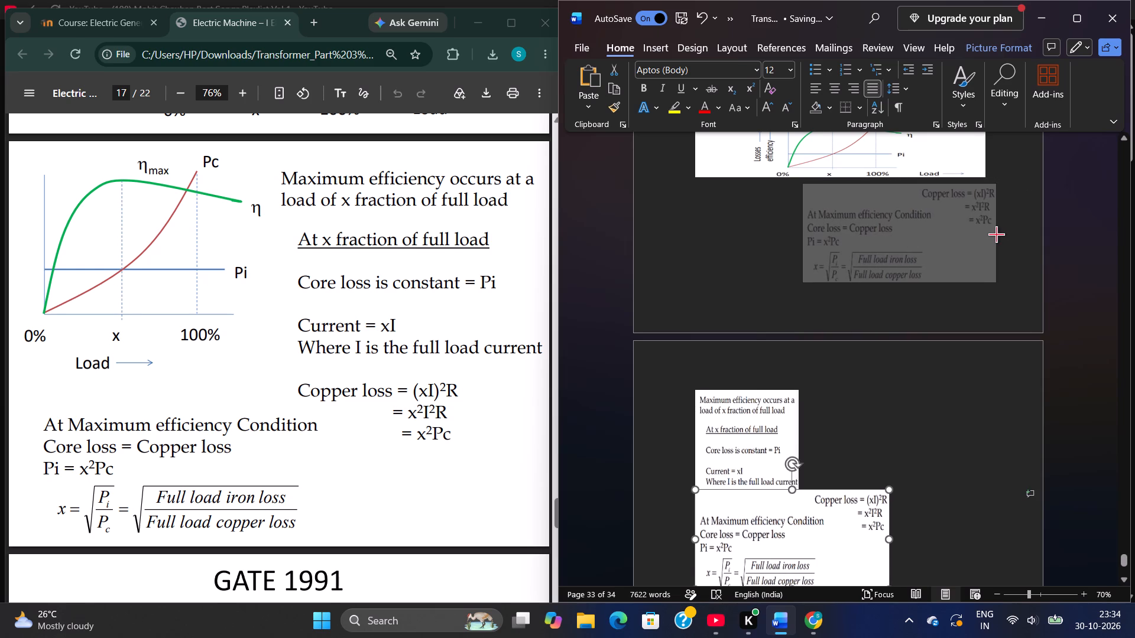
left_click_drag(996, 234, 992, 234)
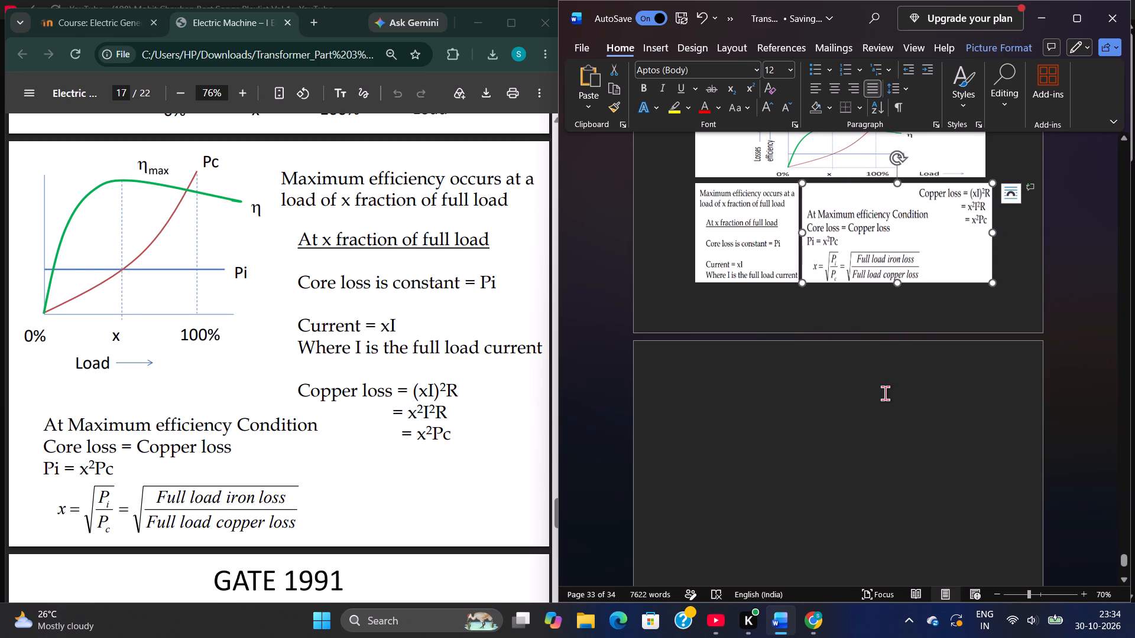
Check the last question's number and start the following one as "36." on the empty page after the side-by-side pictures.
left_click(885, 393)
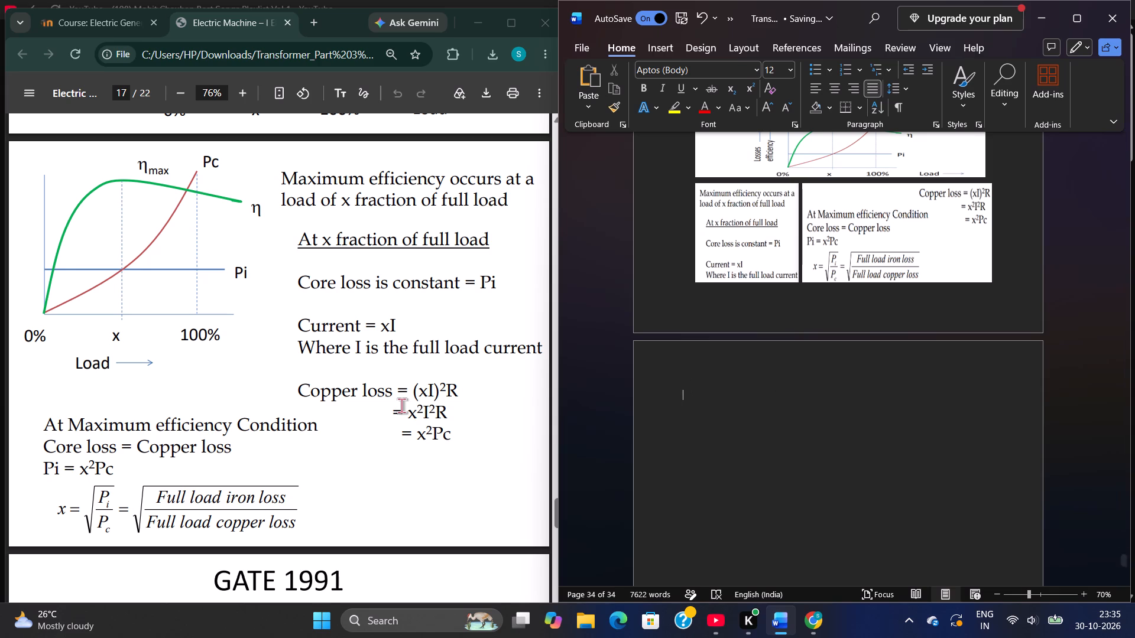
scroll(401, 405, "down", 2)
scroll(699, 402, "up", 2)
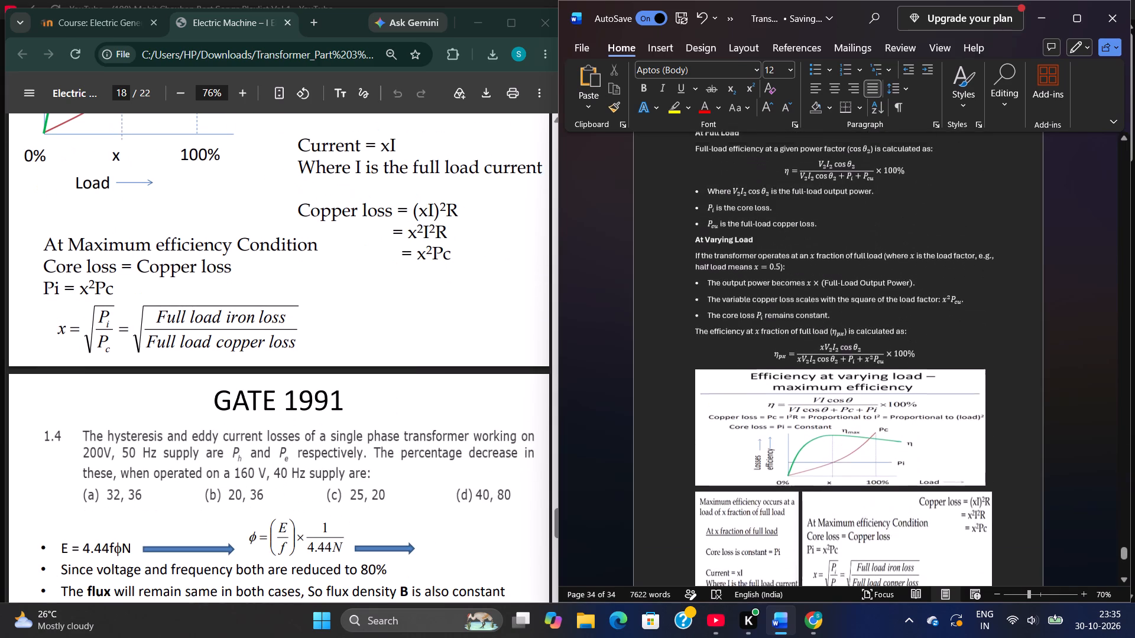
scroll(699, 402, "up", 3)
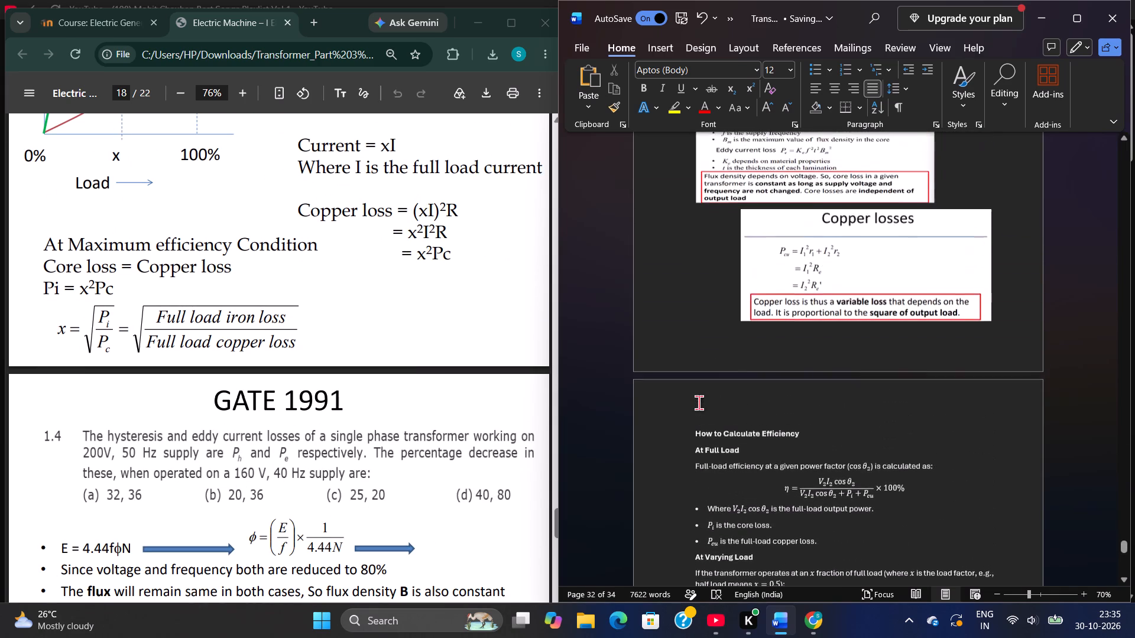
scroll(699, 402, "up", 3)
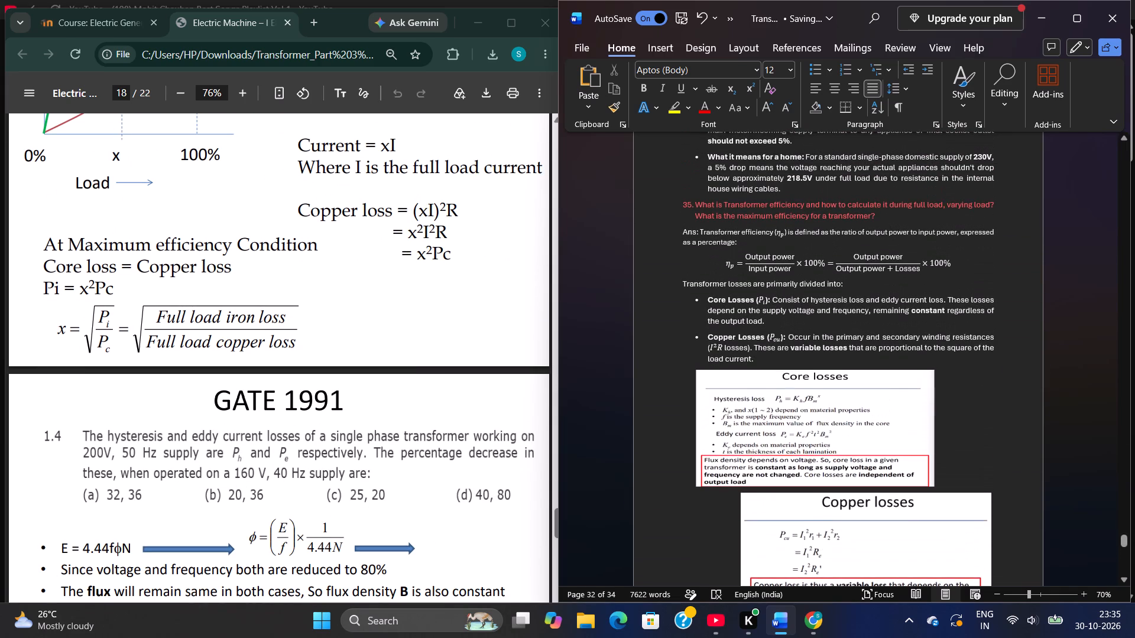
scroll(724, 350, "down", 9)
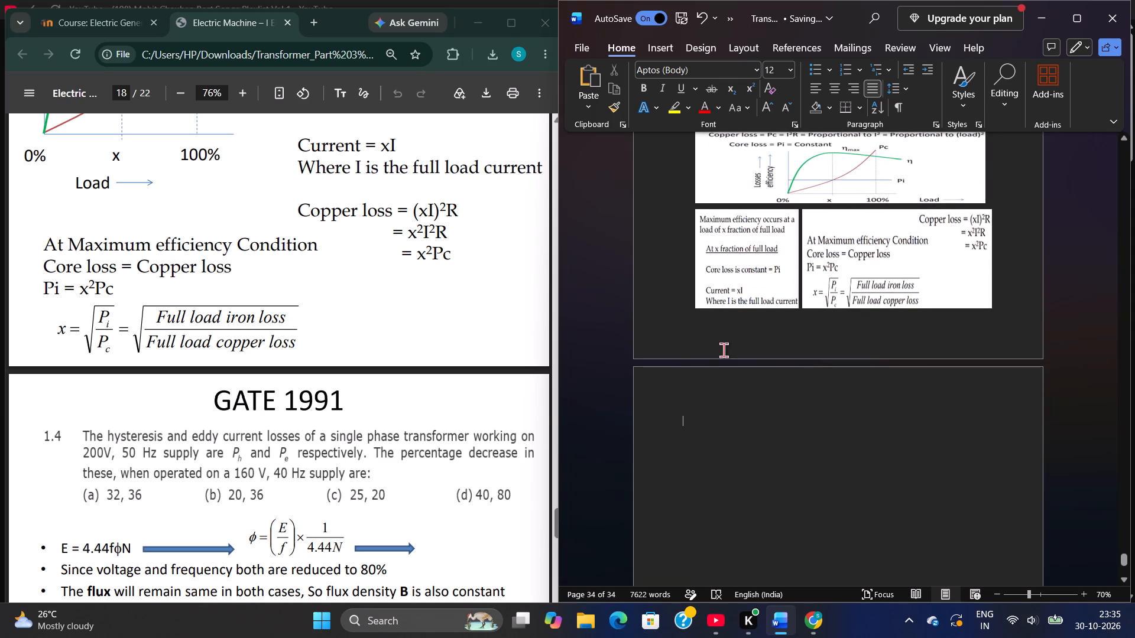
type("36")
type(".")
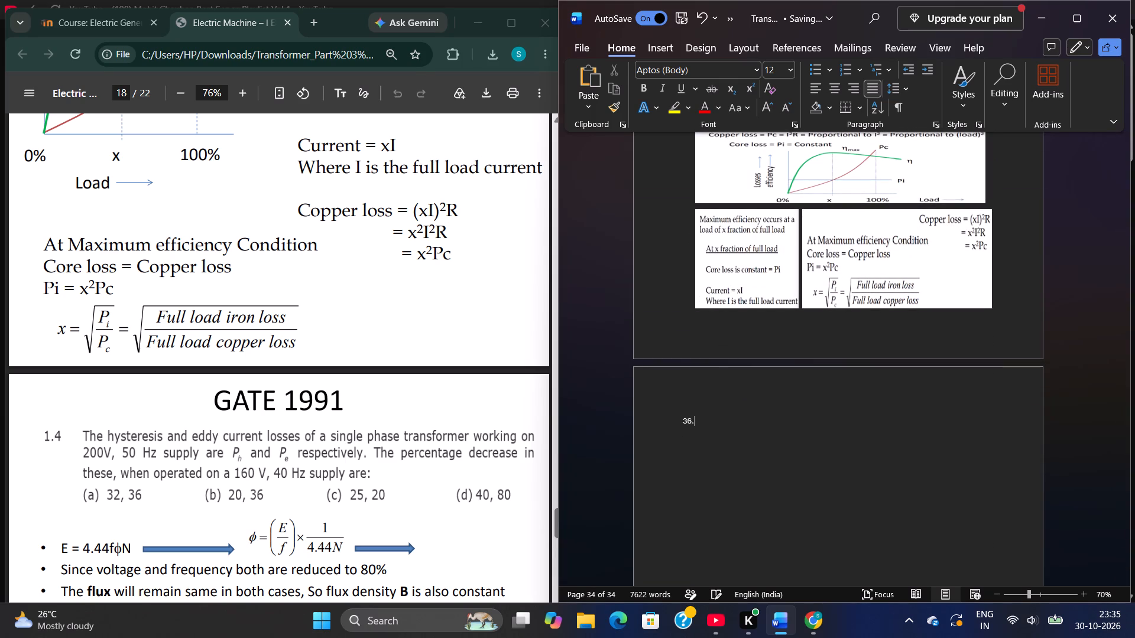
key("space")
Capture a screenshot of the GATE 1991 question 1.4 text with its four answer options from the PDF.
scroll(173, 380, "down", 2)
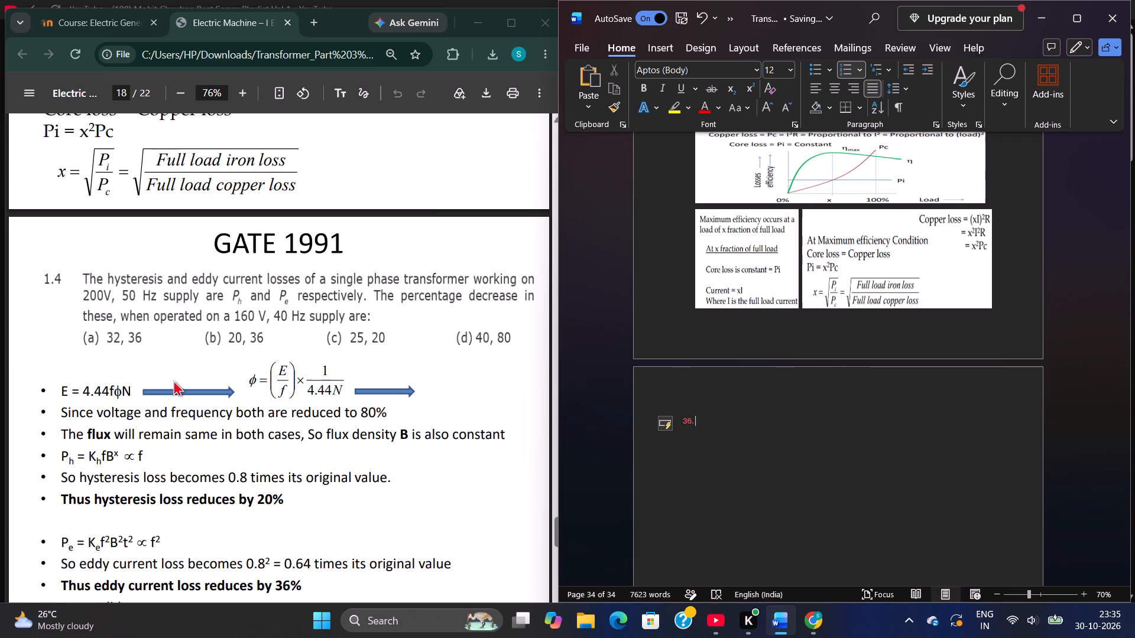
key("shift+super+s")
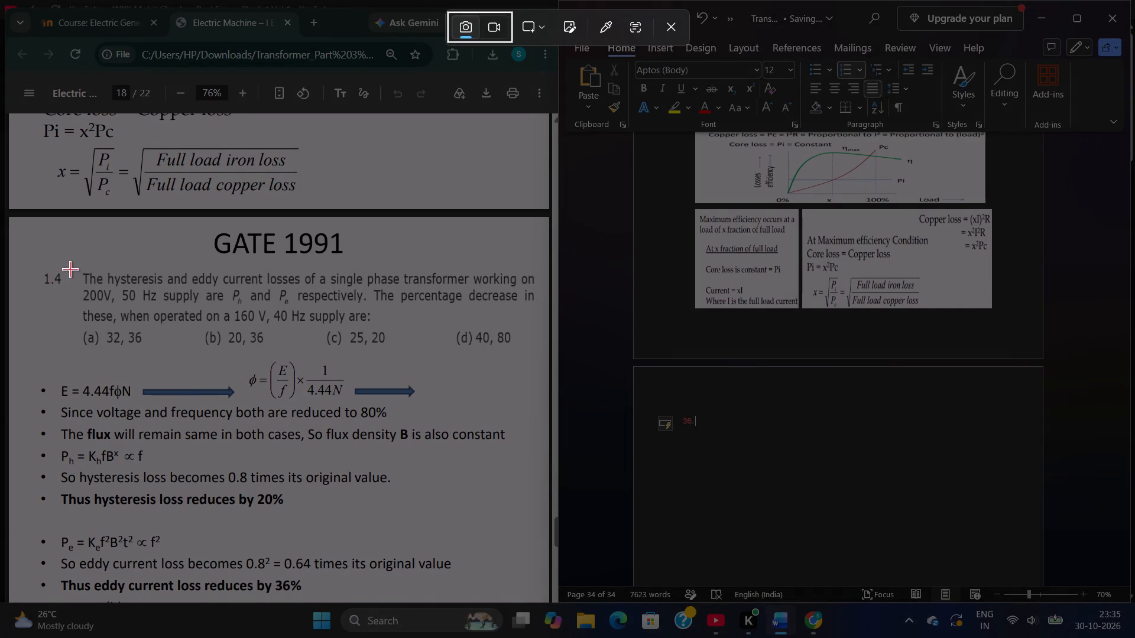
left_click_drag(70, 269, 360, 385)
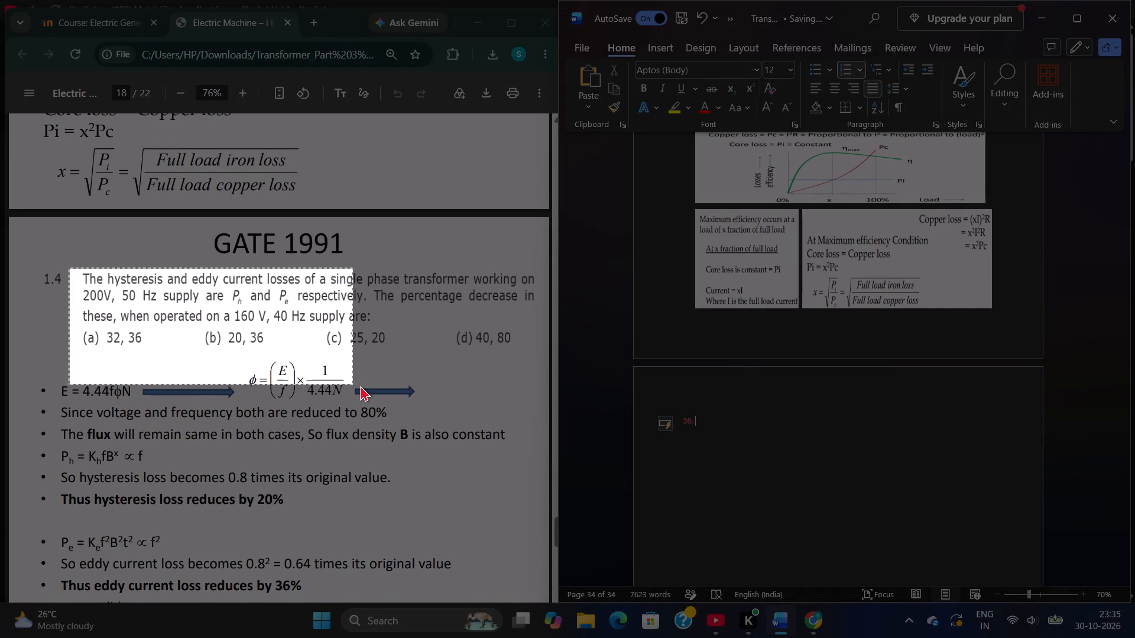
left_click_drag(360, 385, 547, 356)
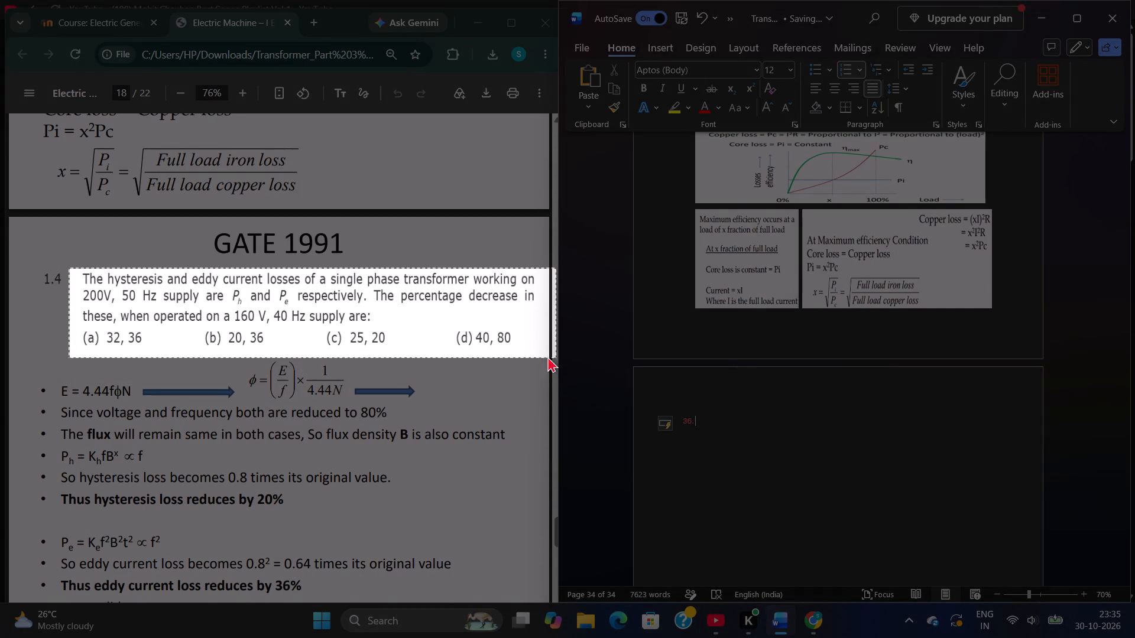
left_click_drag(547, 356, 538, 350)
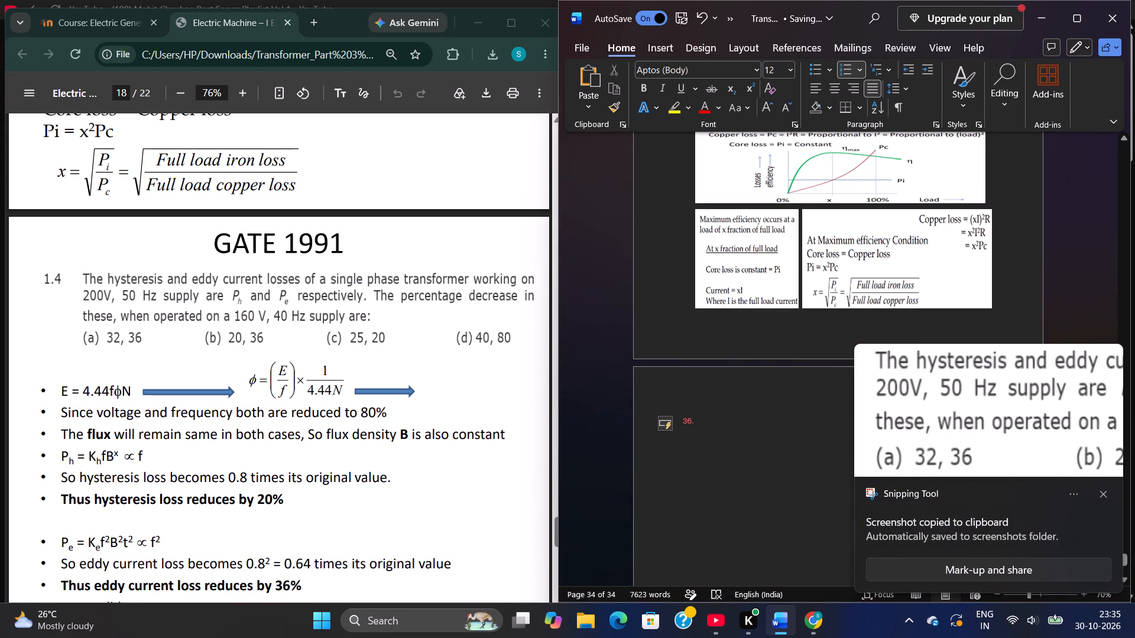
Insert the captured GATE 1991 question screenshot from the device's gallery after the number 36.
left_click(670, 47)
left_click(668, 97)
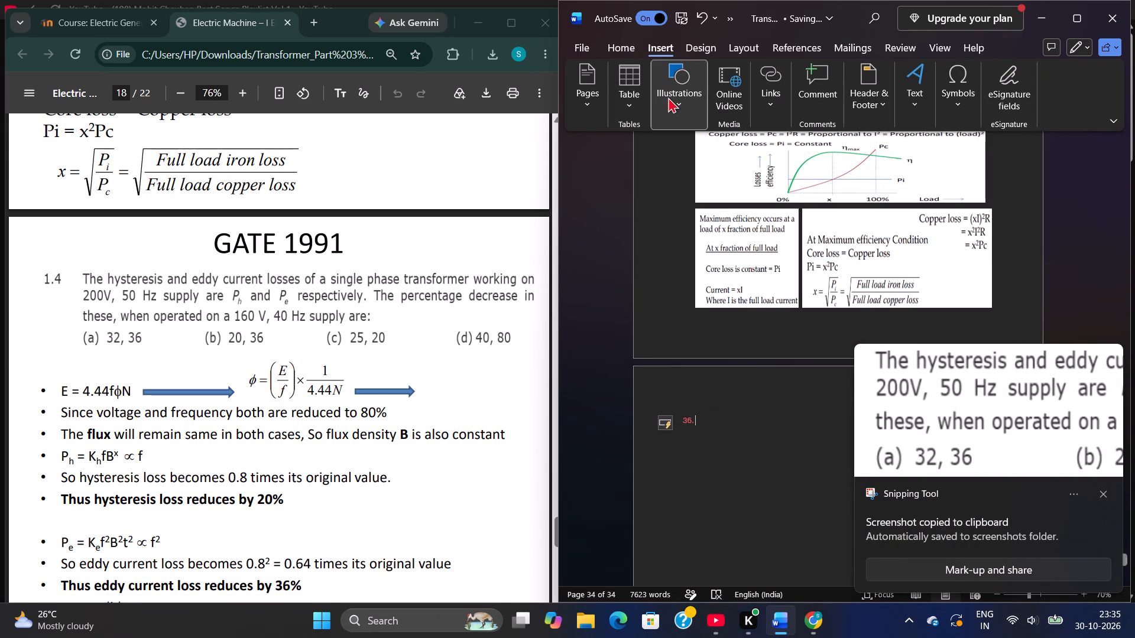
left_click(680, 162)
left_click(689, 220)
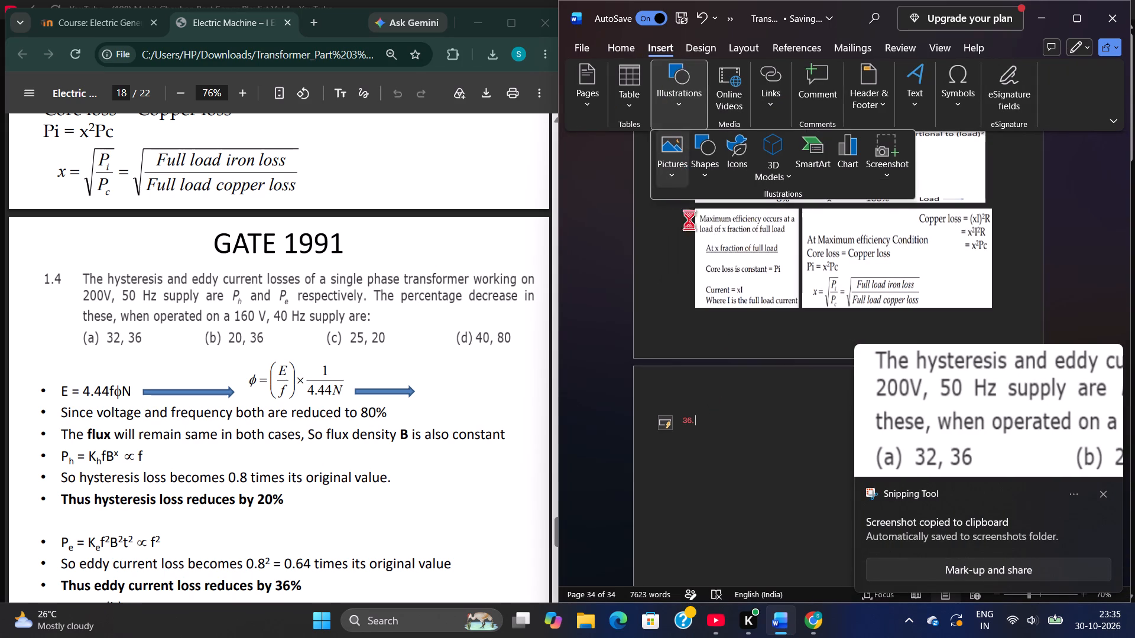
left_click(659, 125)
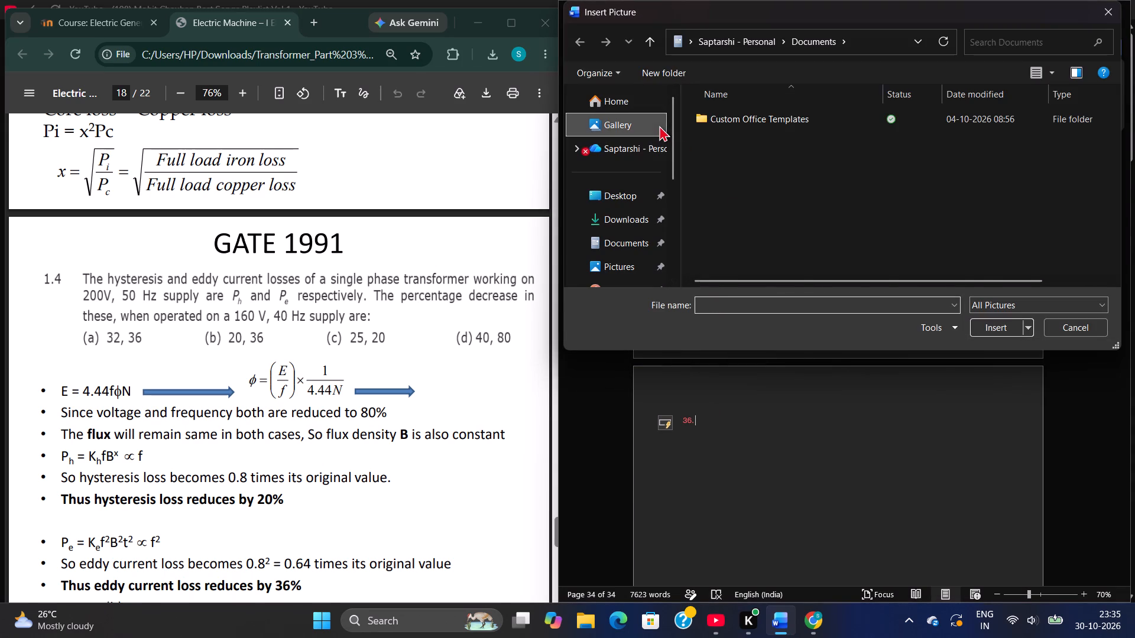
left_click(749, 158)
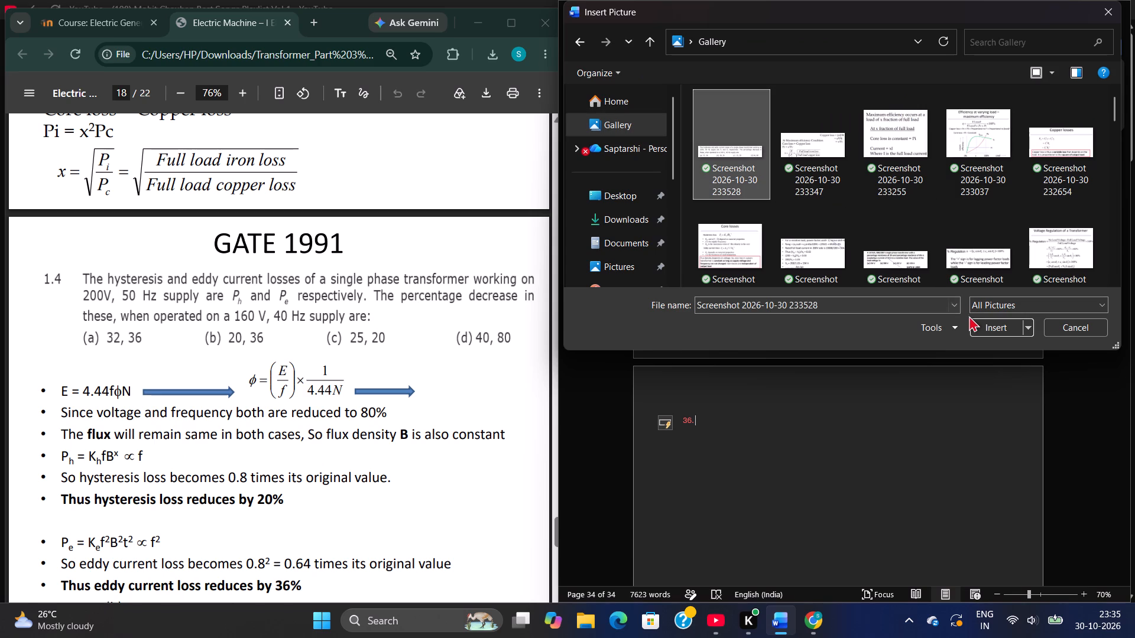
left_click(980, 325)
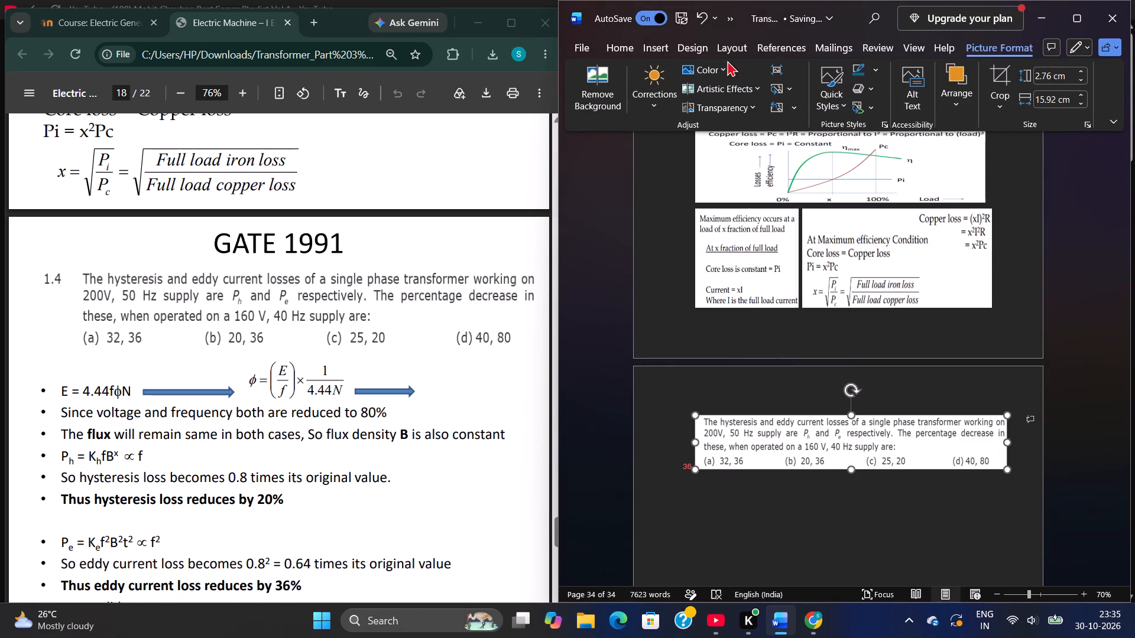
Recolor the inserted question 36 picture with the solid orange tint.
left_click(711, 71)
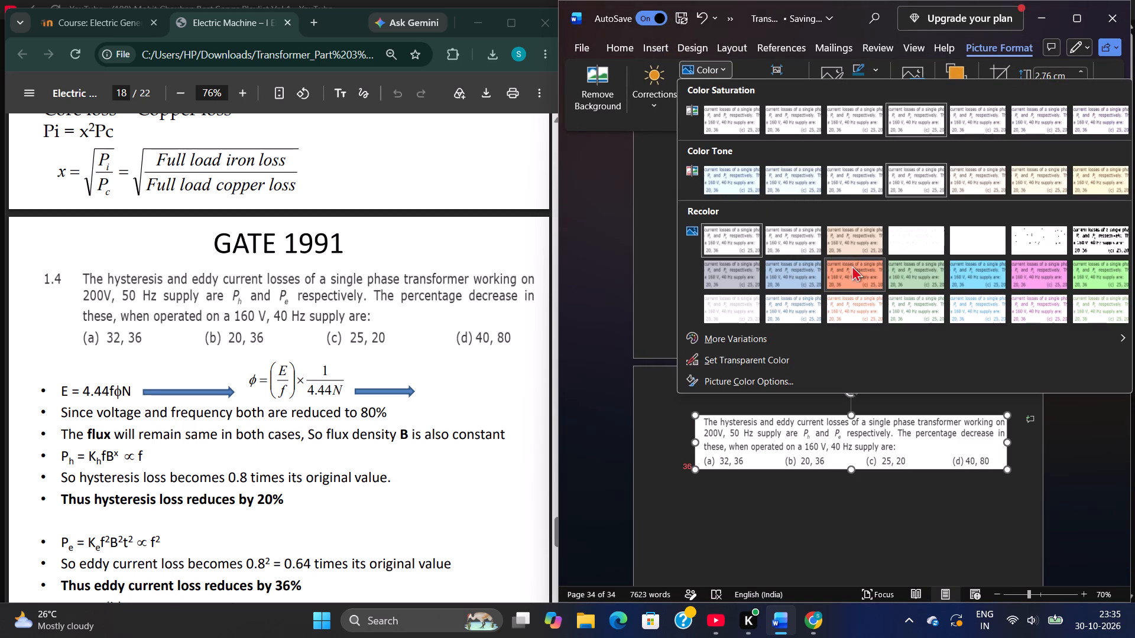
left_click(852, 265)
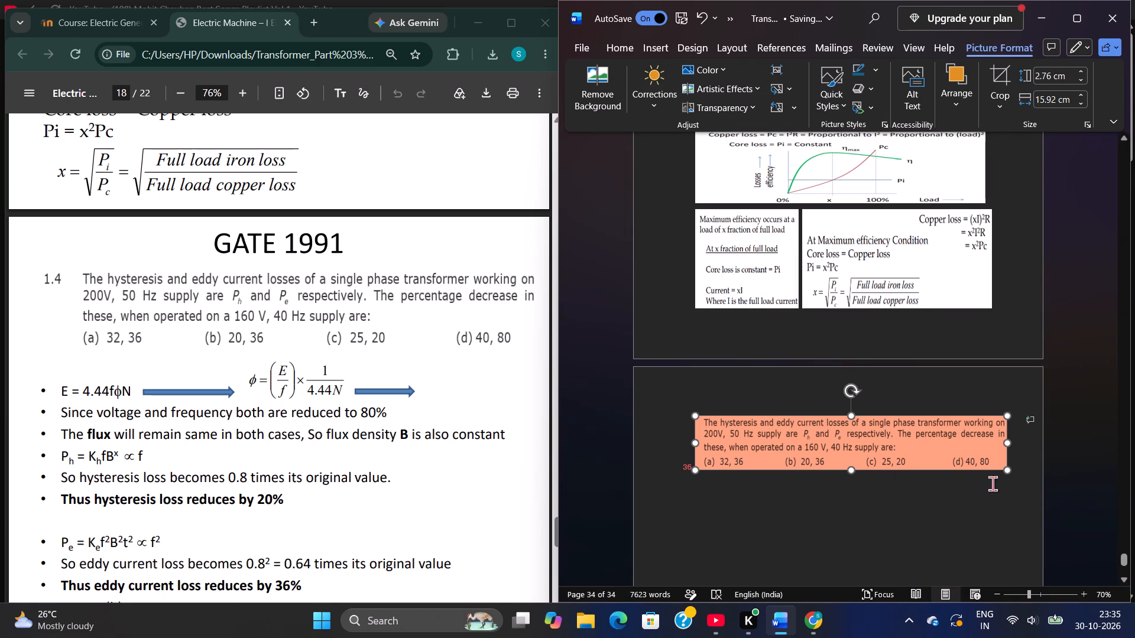
Add an unnumbered "Ans:" line beneath the question 36 picture, followed by an empty line.
left_click(1019, 457)
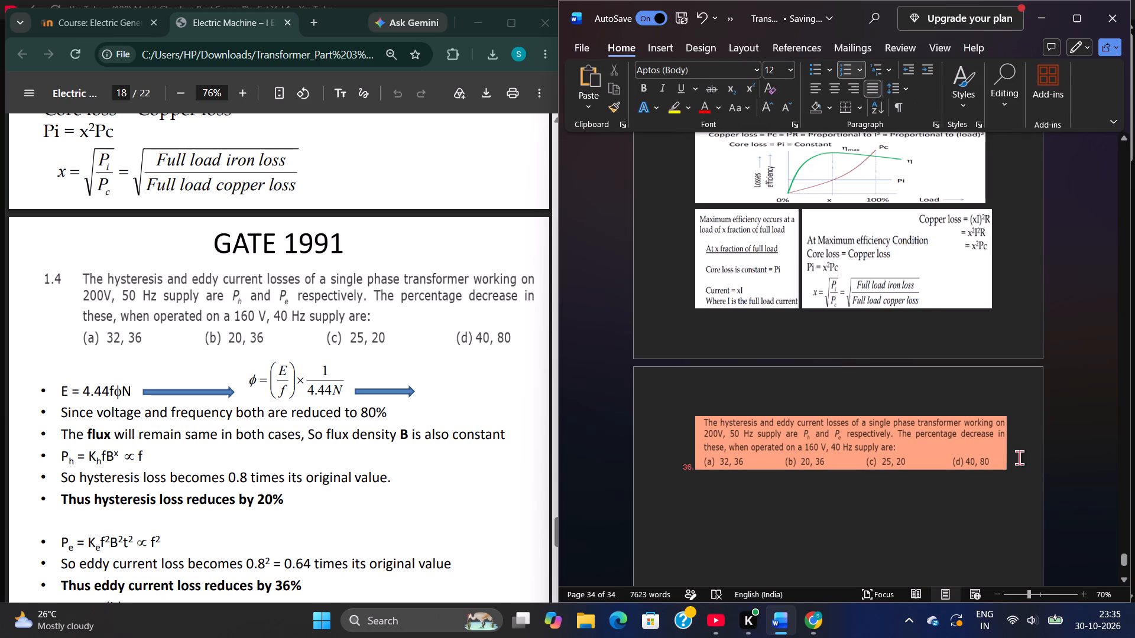
key("Return")
key("BackSpace")
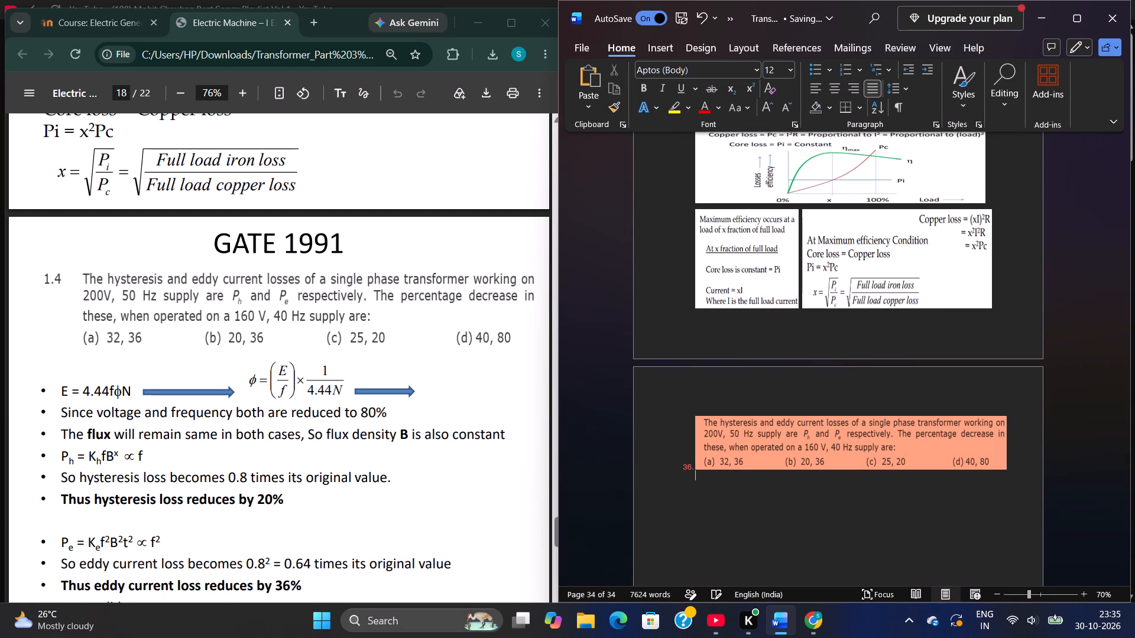
key("BackSpace")
type("ans:")
key("space")
key("Return")
Capture a screenshot of the GATE 1991 solution in the PDF, from E = 4.44fϕN down to Ans (b).
scroll(477, 320, "down", 1)
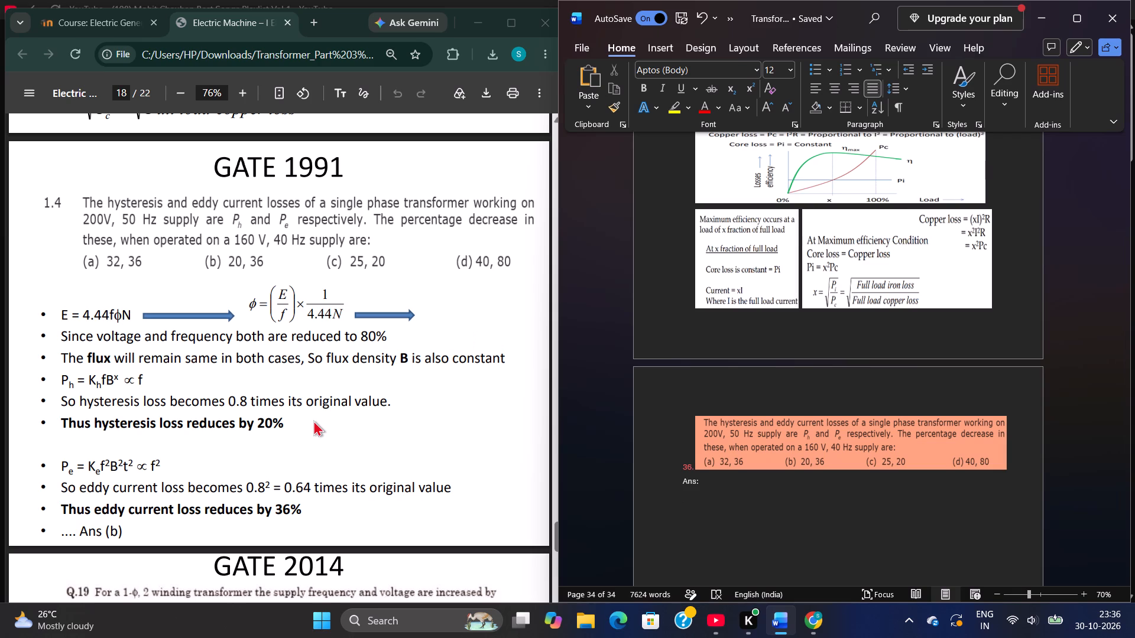
key("shift+super+s")
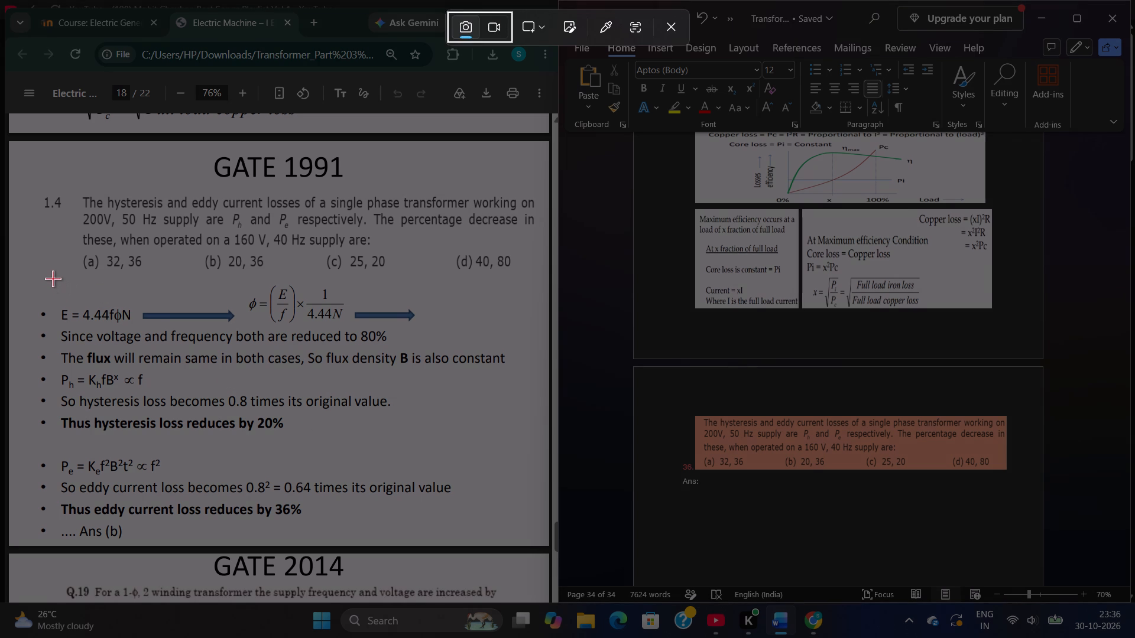
left_click_drag(28, 279, 38, 298)
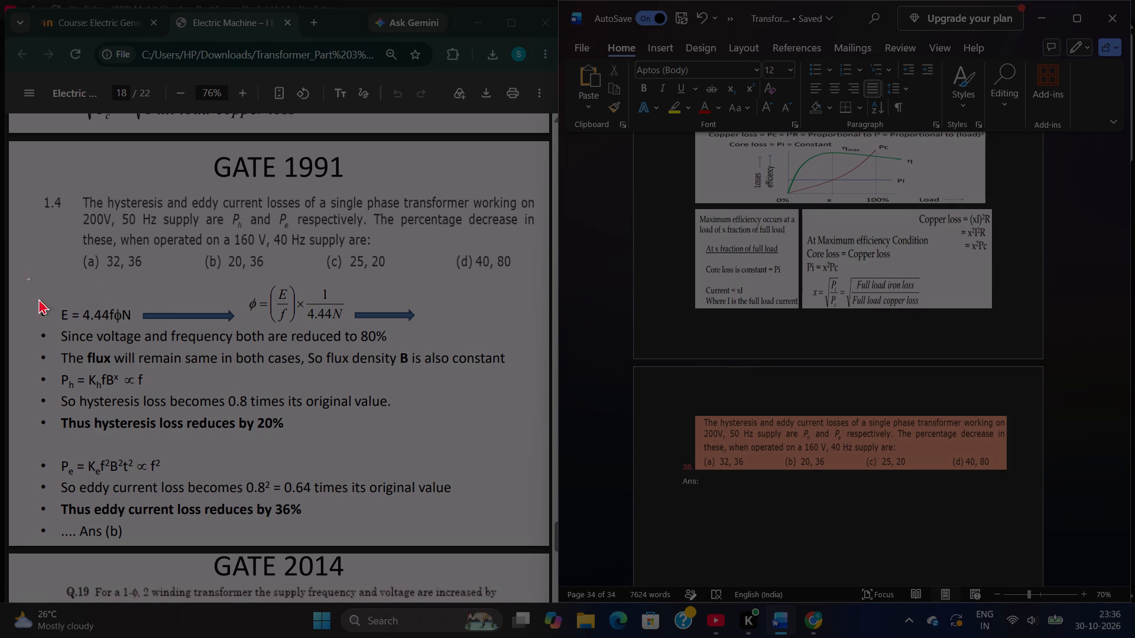
left_click_drag(38, 298, 501, 526)
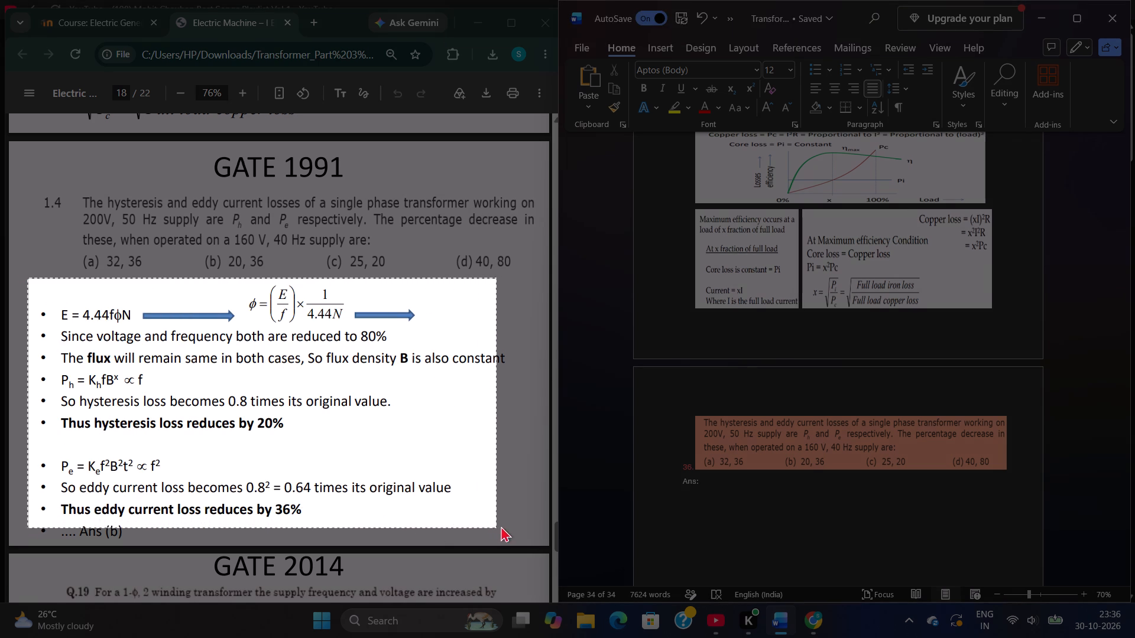
left_click_drag(501, 526, 500, 540)
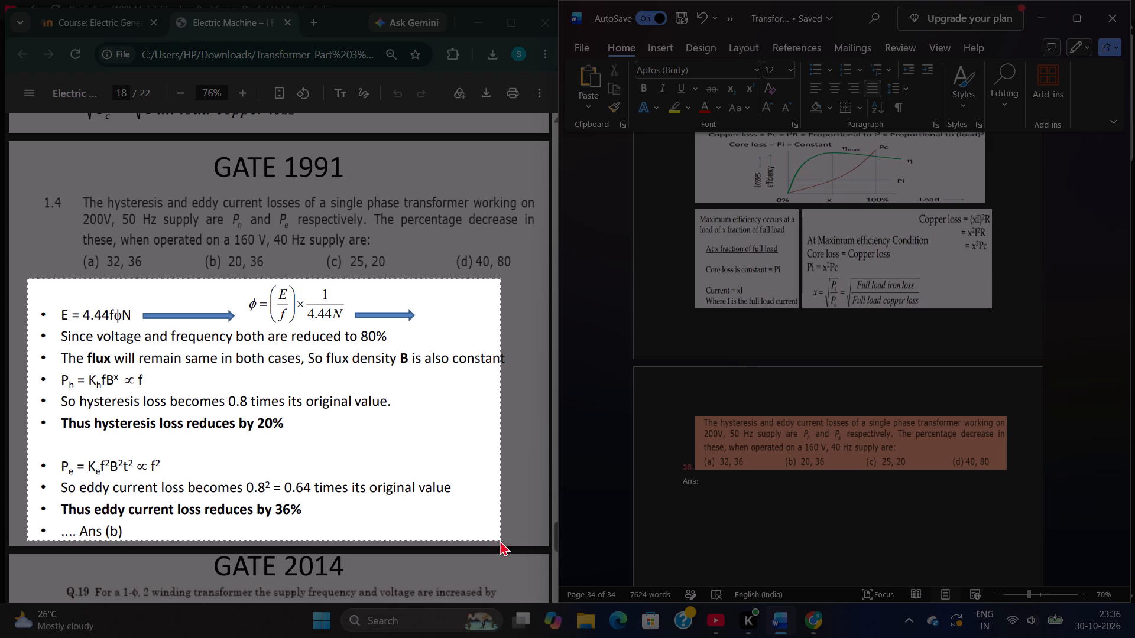
left_click_drag(500, 540, 506, 540)
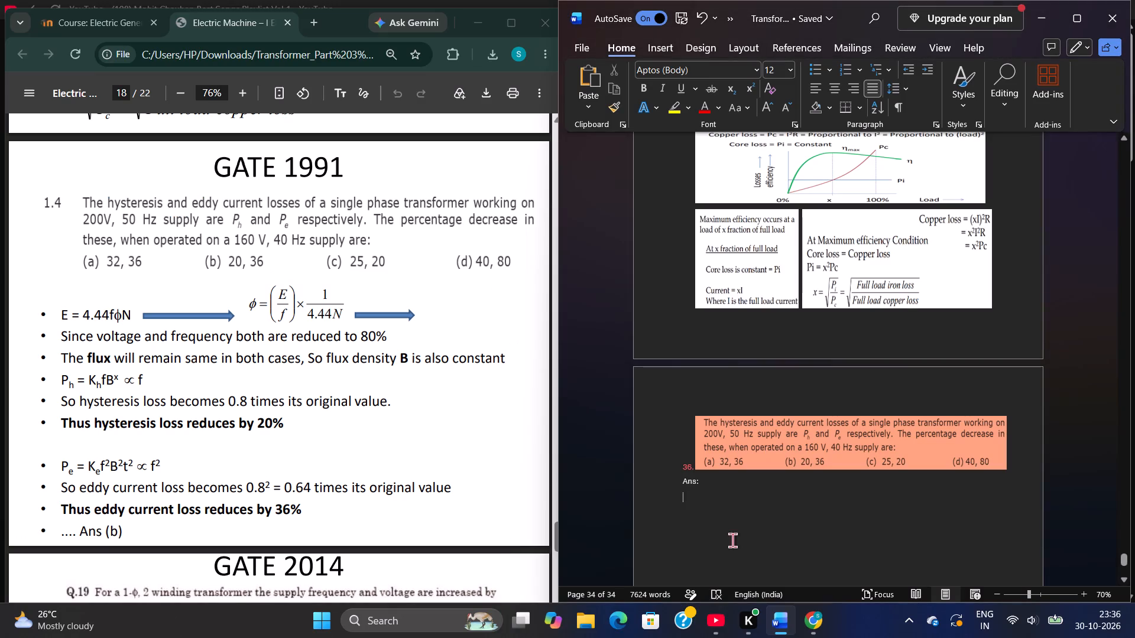
Insert the captured solution screenshot from the device's gallery below "Ans:" and add an empty line after it.
left_click(666, 54)
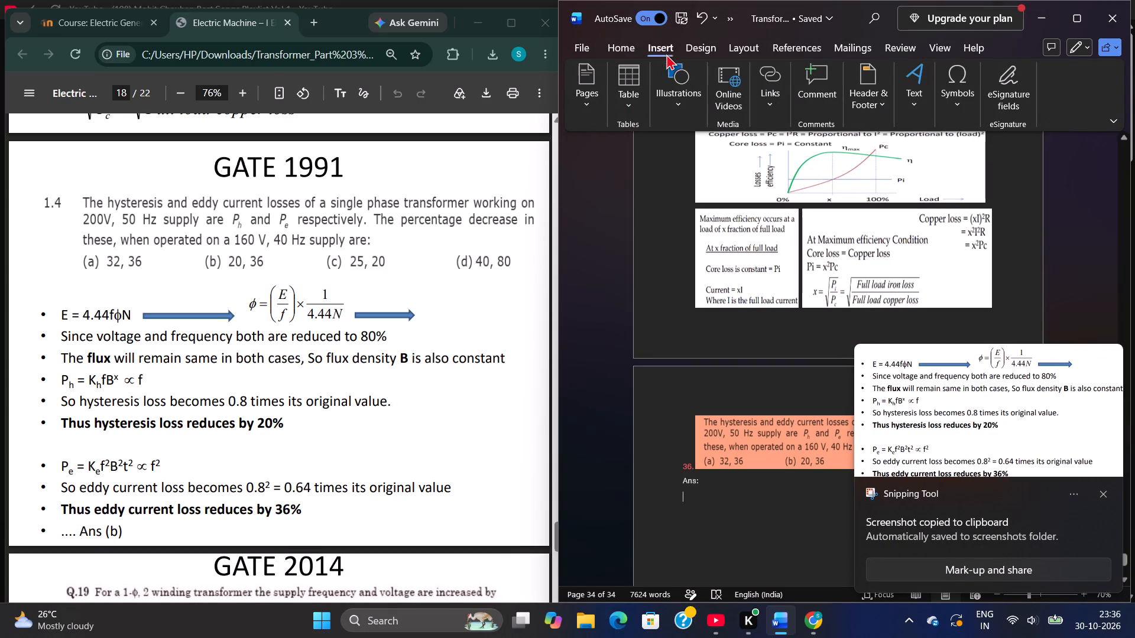
left_click(669, 90)
left_click(661, 156)
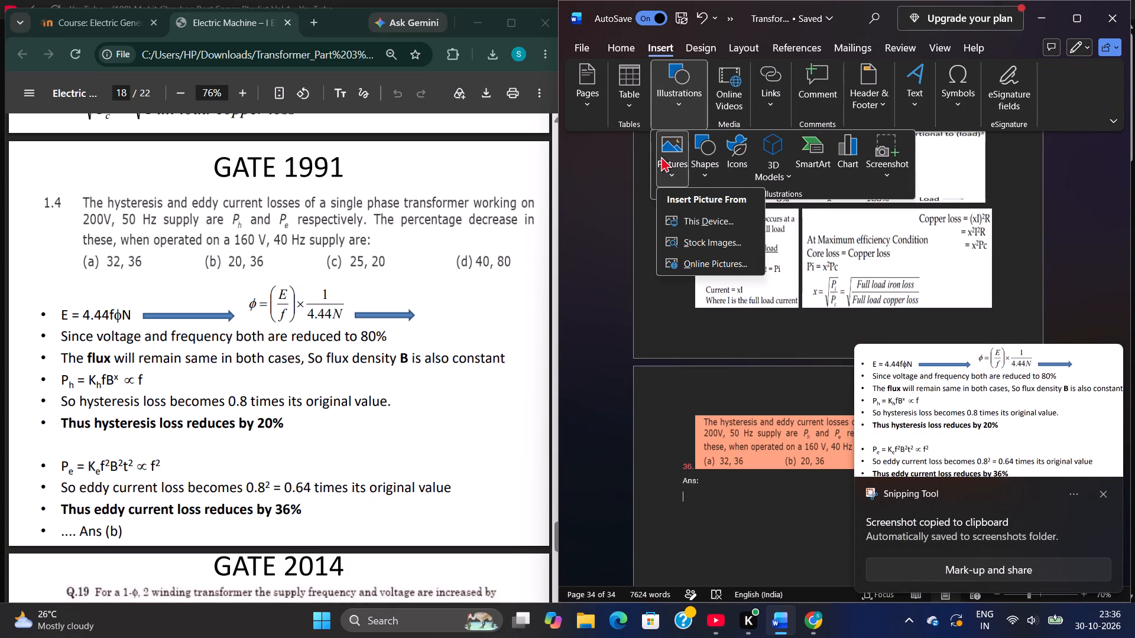
left_click(679, 217)
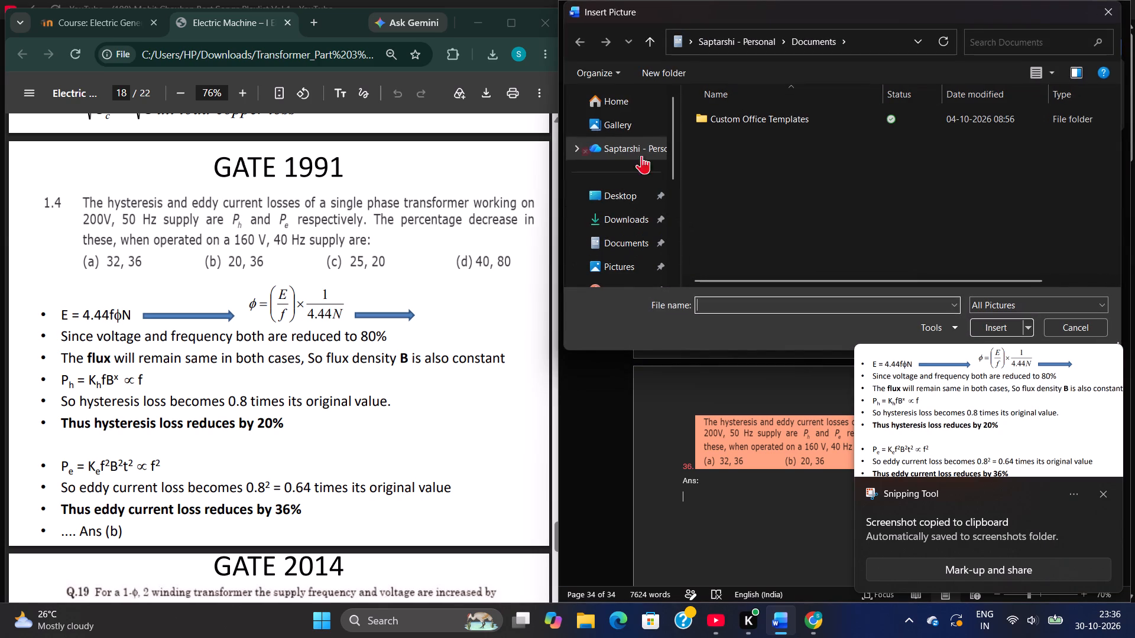
left_click(637, 128)
left_click(759, 165)
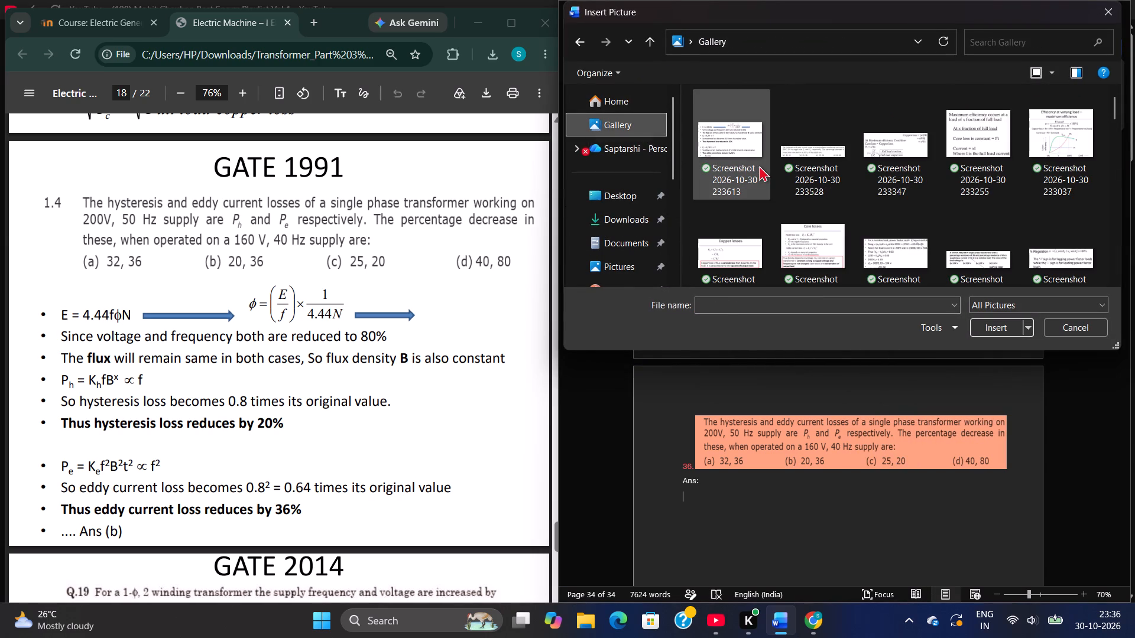
left_click(1007, 332)
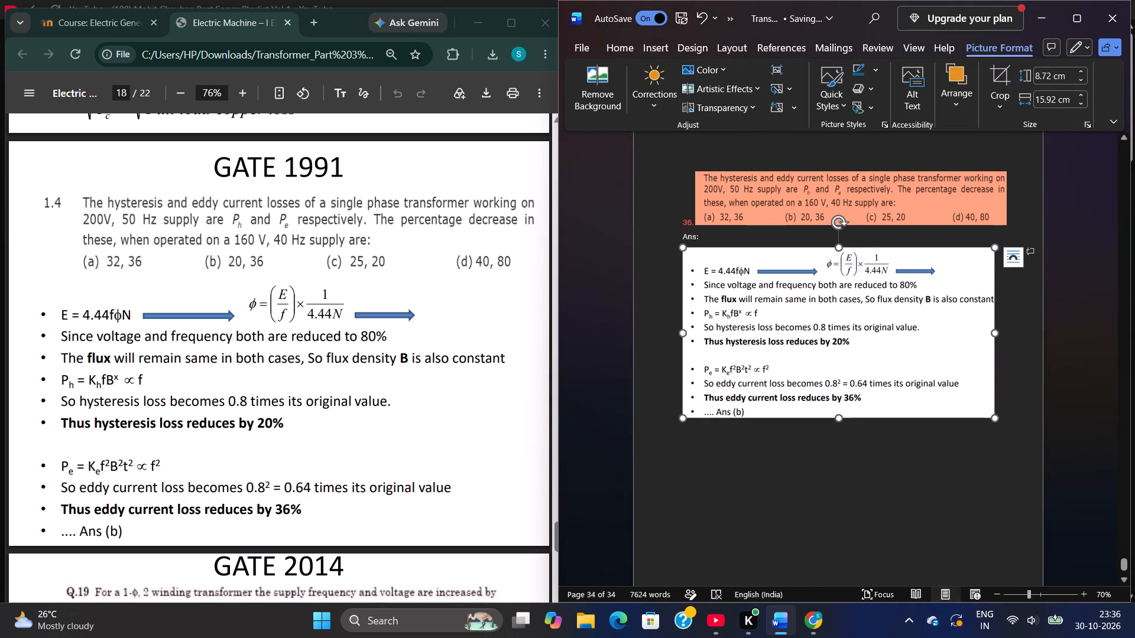
left_click(1005, 398)
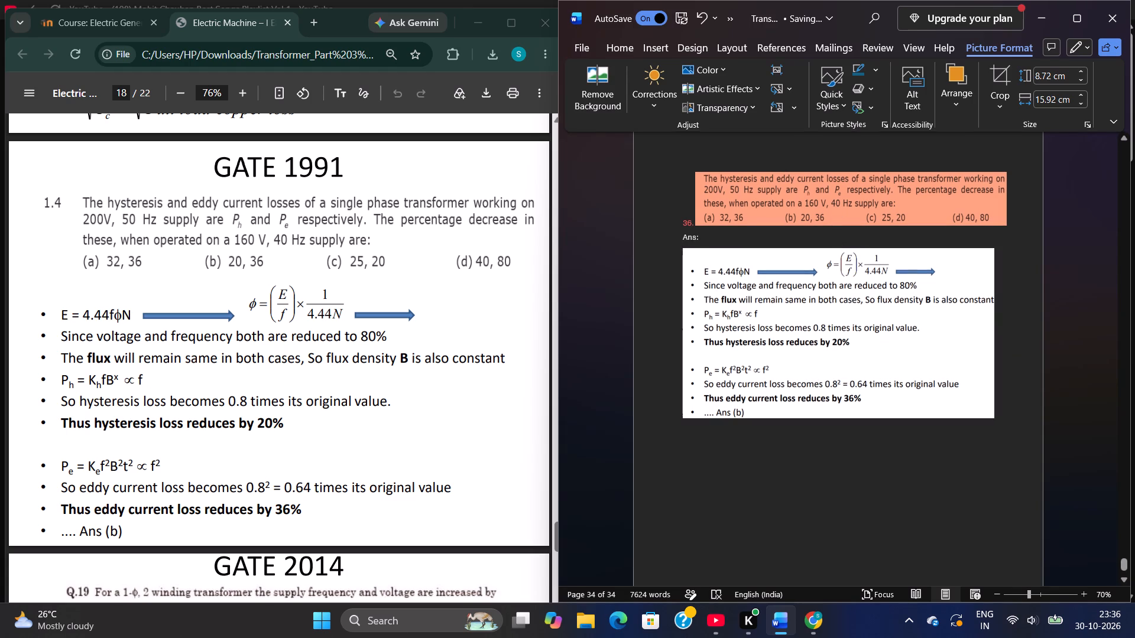
key("Return")
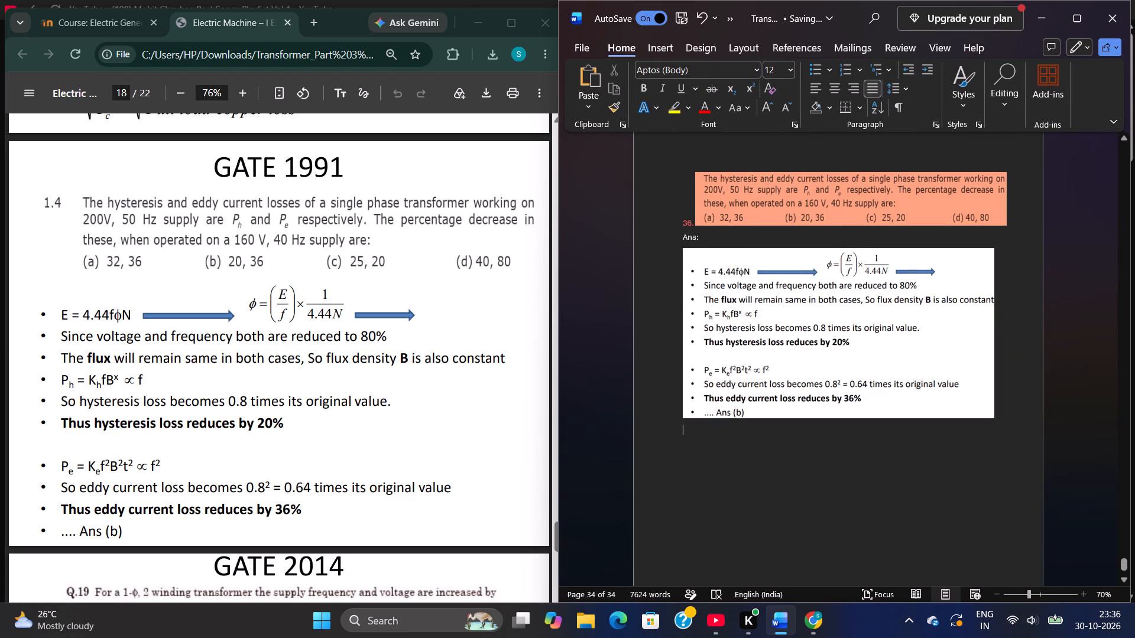
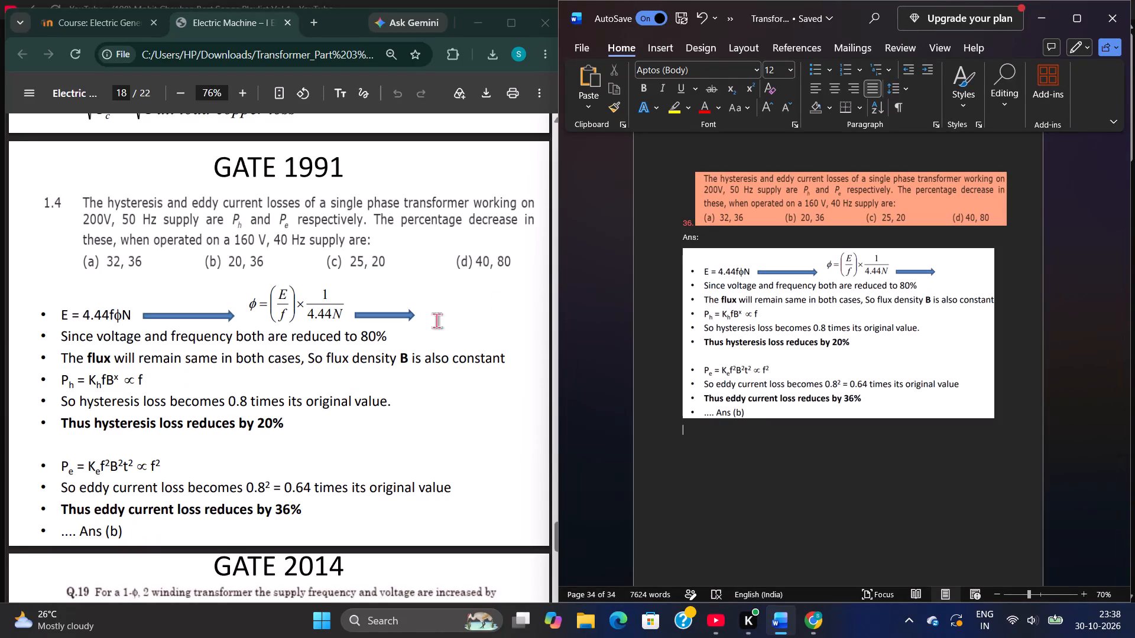
Start numbered item 37 on the empty line below the question 36 solution, for the GATE 2014 question.
scroll(395, 338, "down", 1)
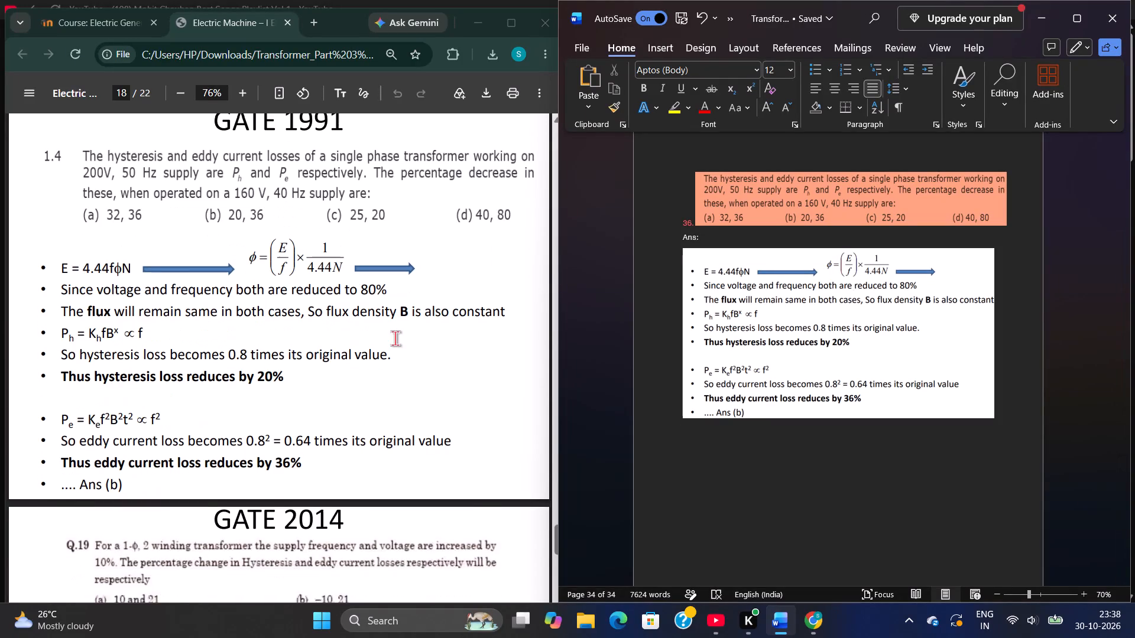
scroll(395, 338, "down", 3)
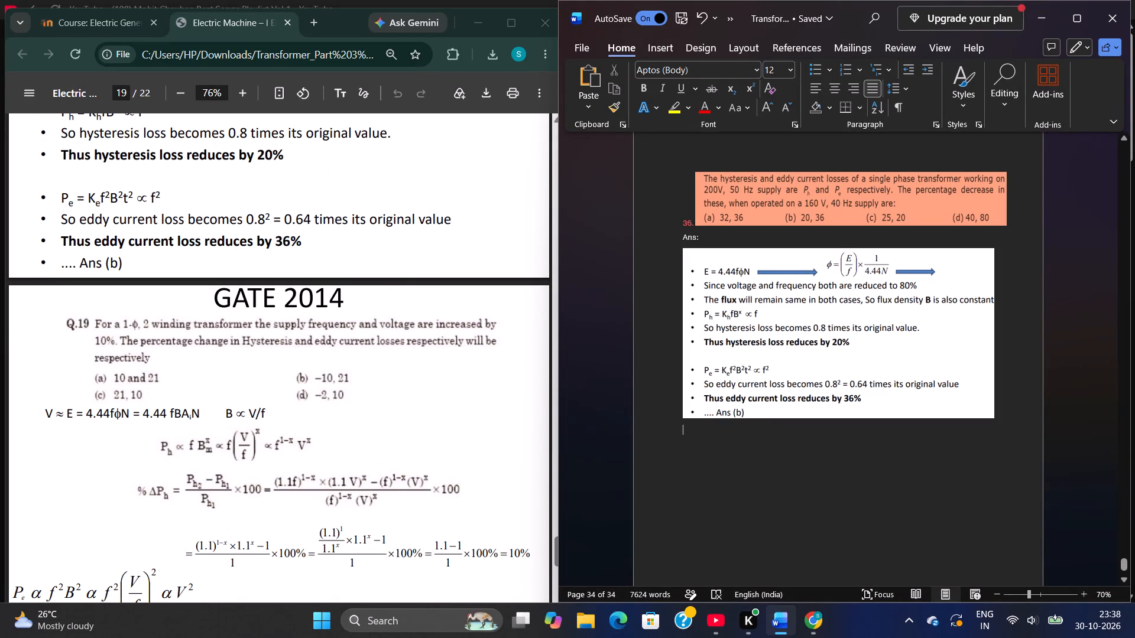
type("37")
key("period")
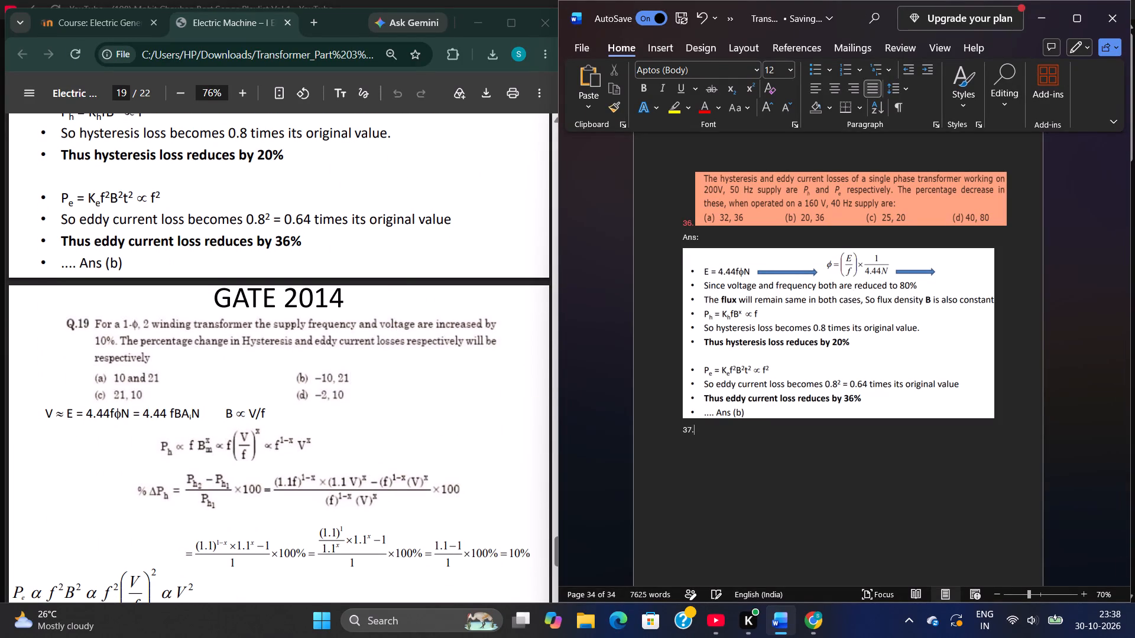
key("space")
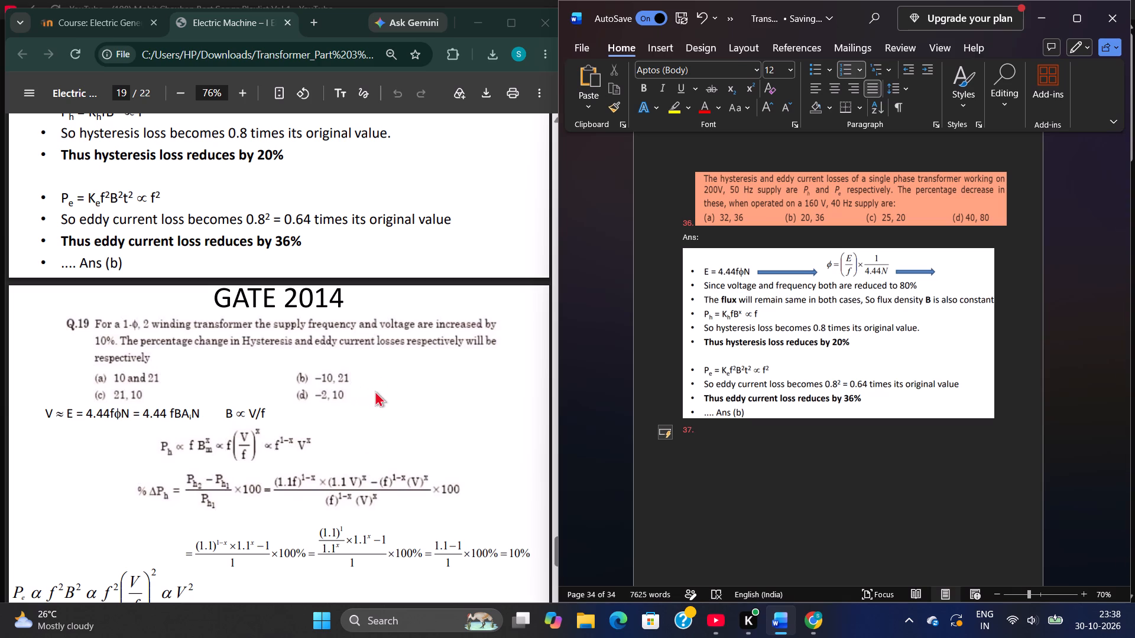
Capture a screenshot of the GATE 2014 question Q.19 text in the PDF, including options (a) to (d).
key("shift+super+s")
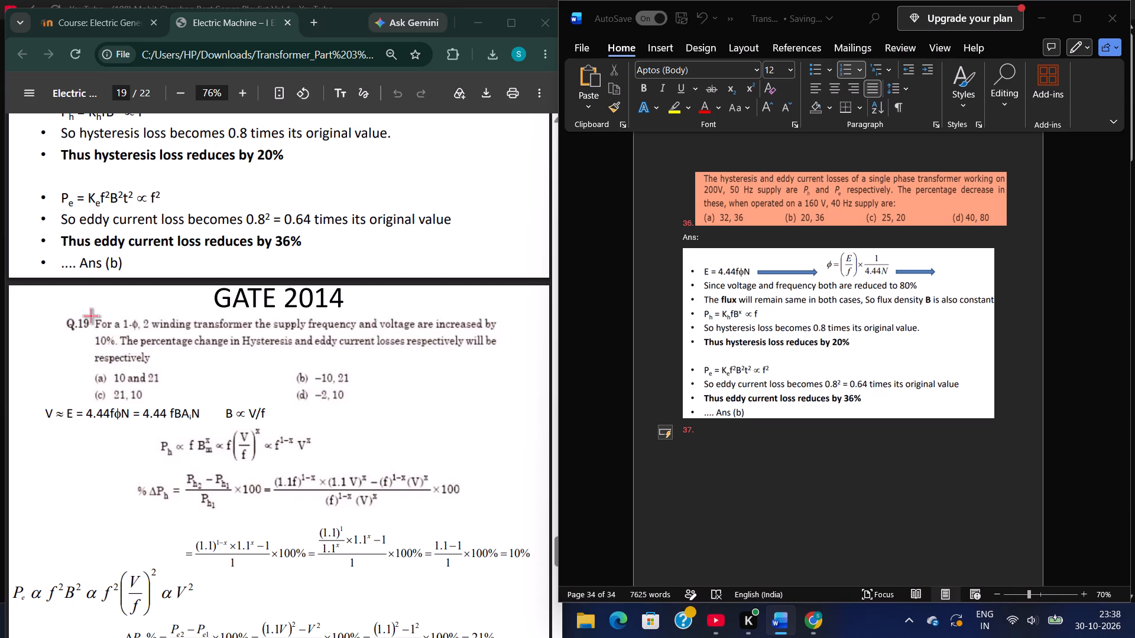
left_click_drag(90, 315, 352, 401)
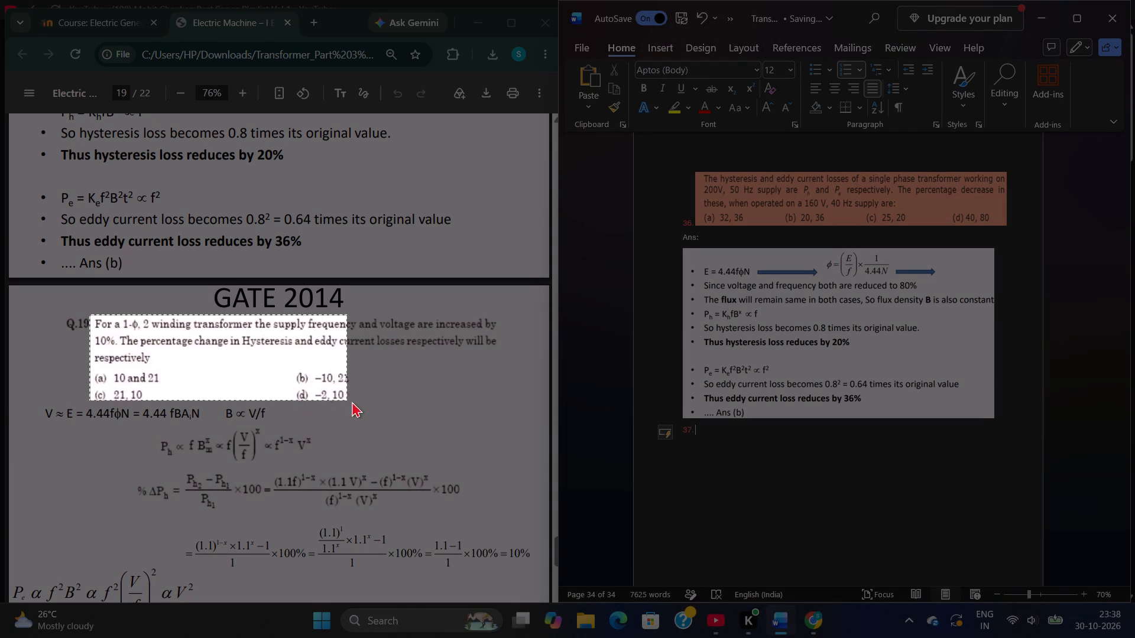
left_click_drag(352, 401, 500, 399)
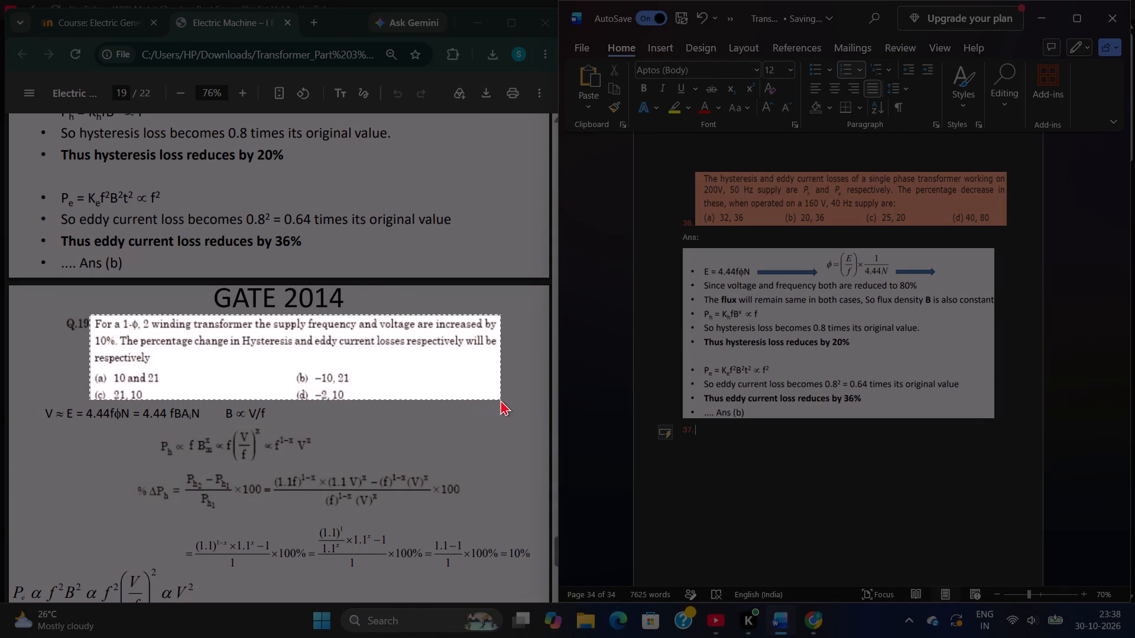
left_click_drag(500, 399, 498, 403)
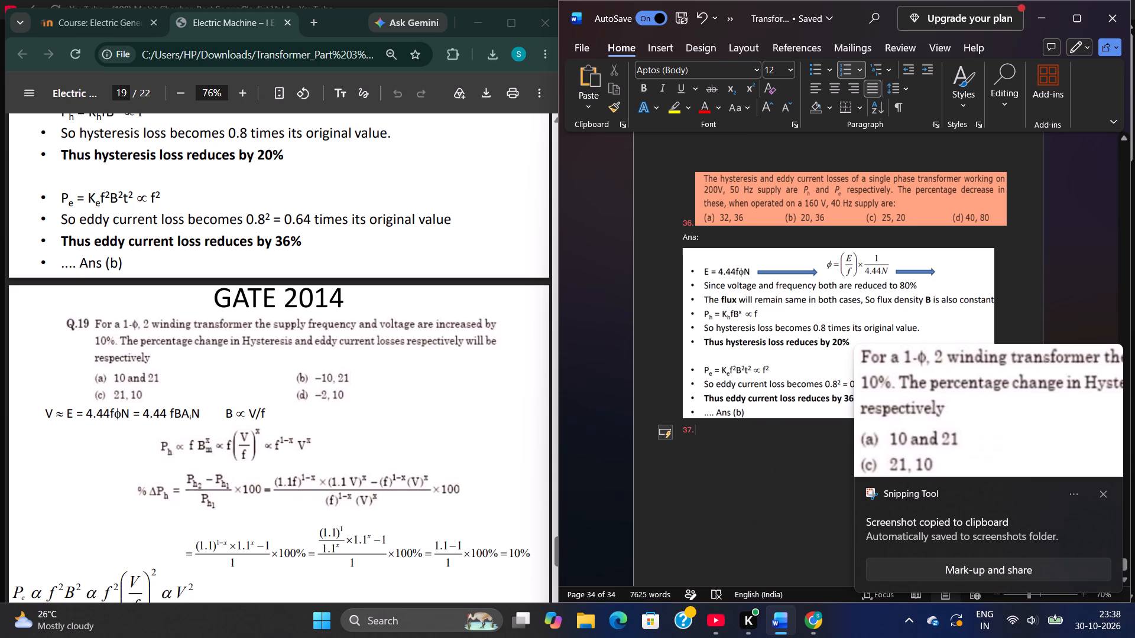
Insert the captured GATE 2014 question screenshot from the device's gallery at item 37.
left_click(670, 51)
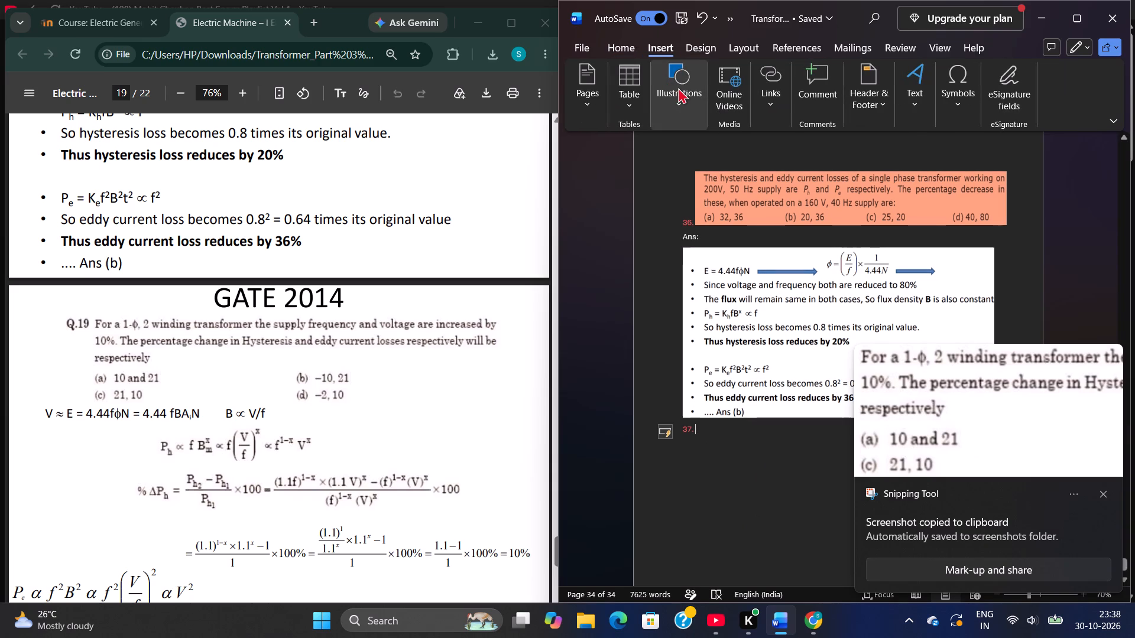
left_click(678, 87)
left_click(671, 149)
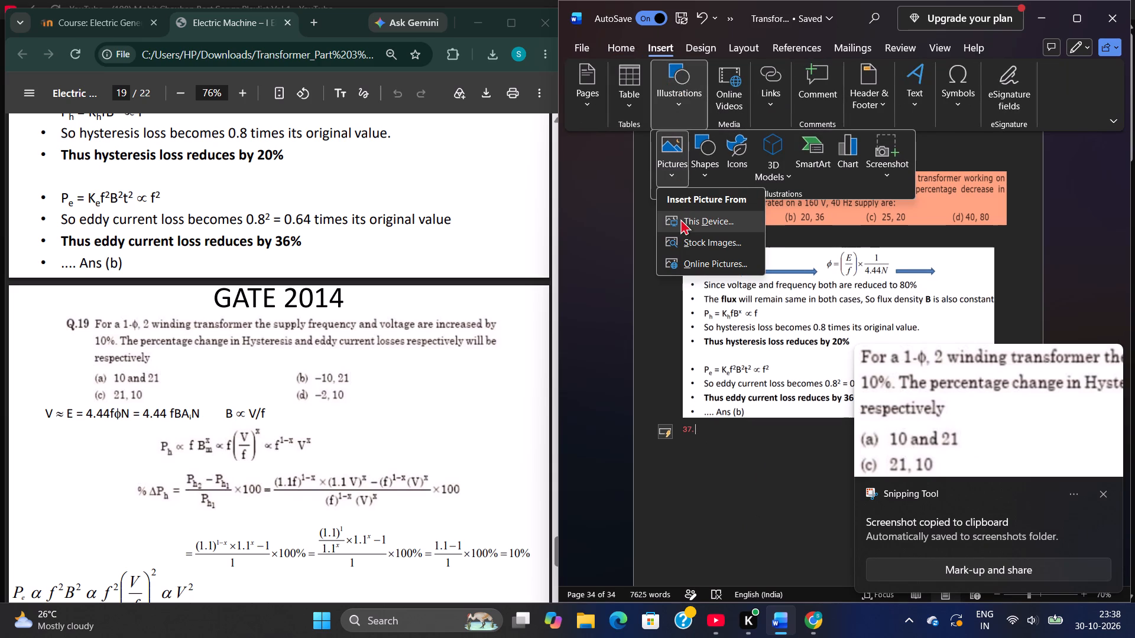
left_click(680, 219)
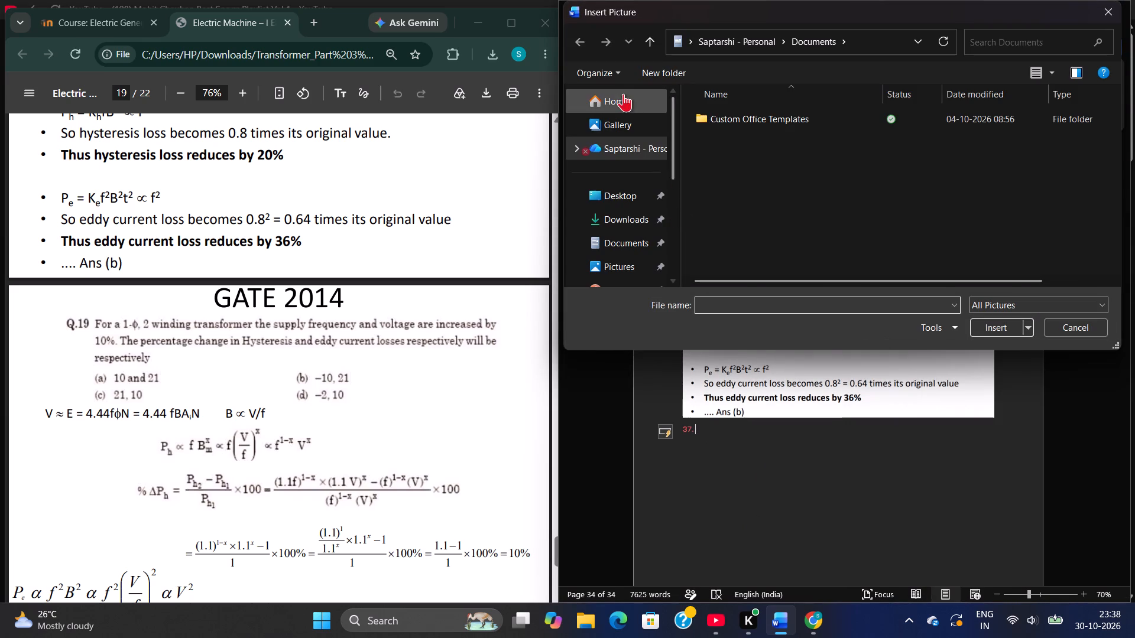
left_click(623, 122)
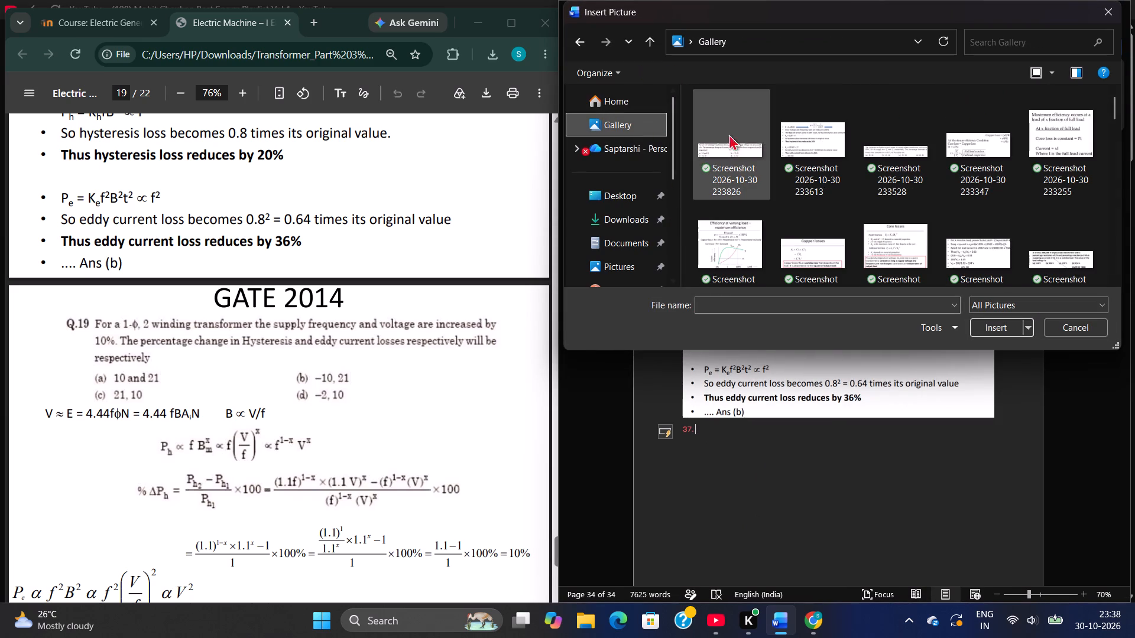
left_click(738, 144)
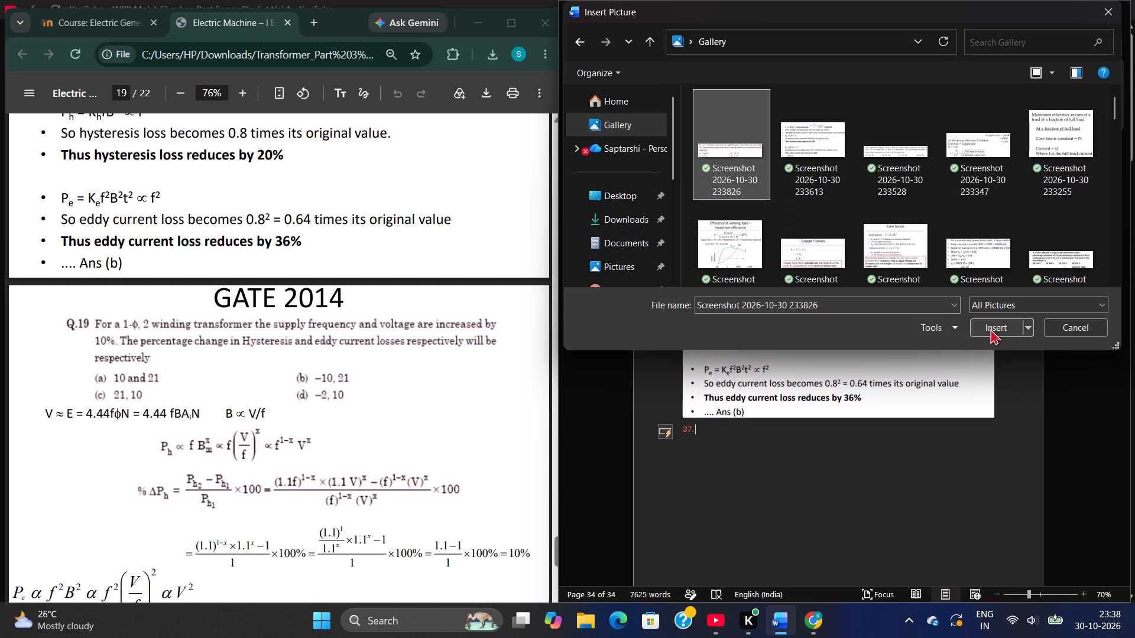
left_click(991, 328)
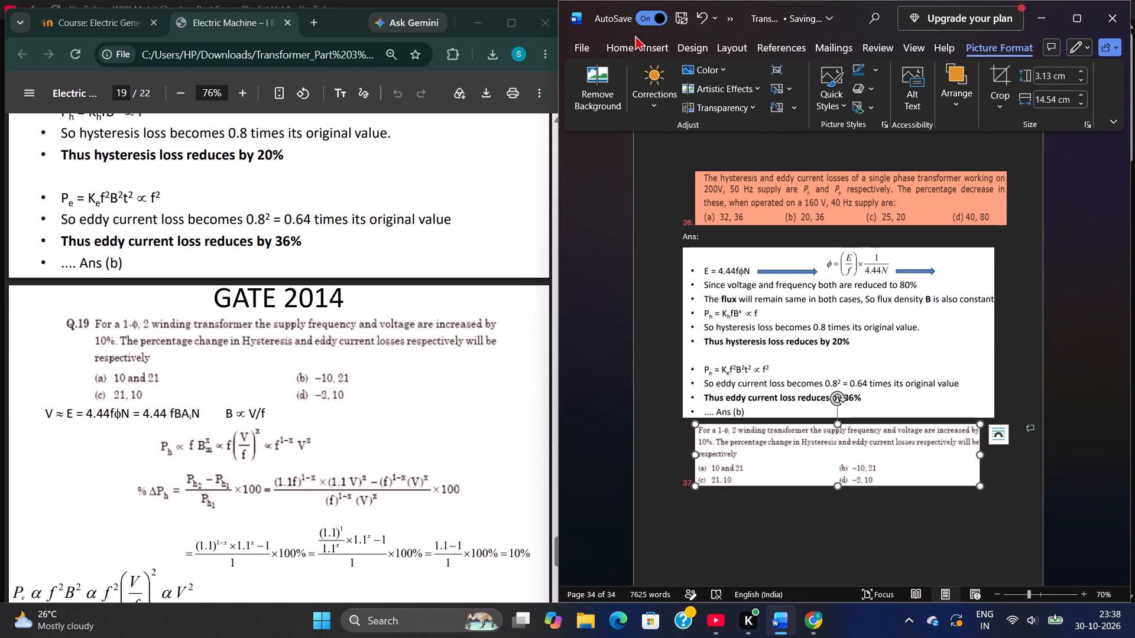
Recolor the inserted question 37 picture with the same solid orange tint as question 36.
left_click(661, 46)
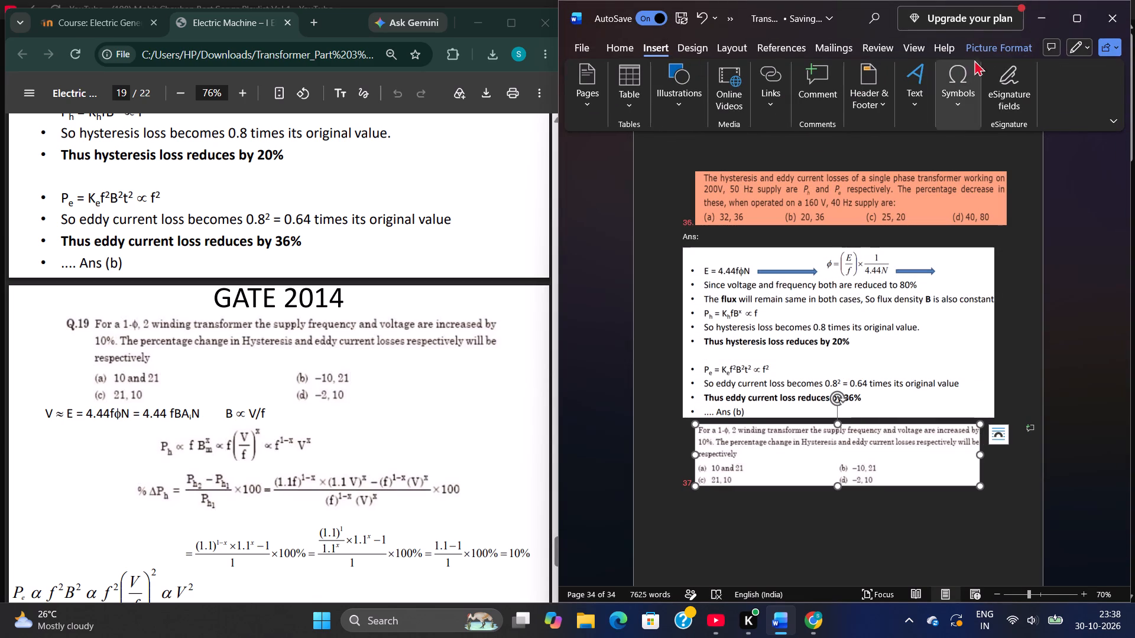
left_click(982, 48)
left_click(728, 71)
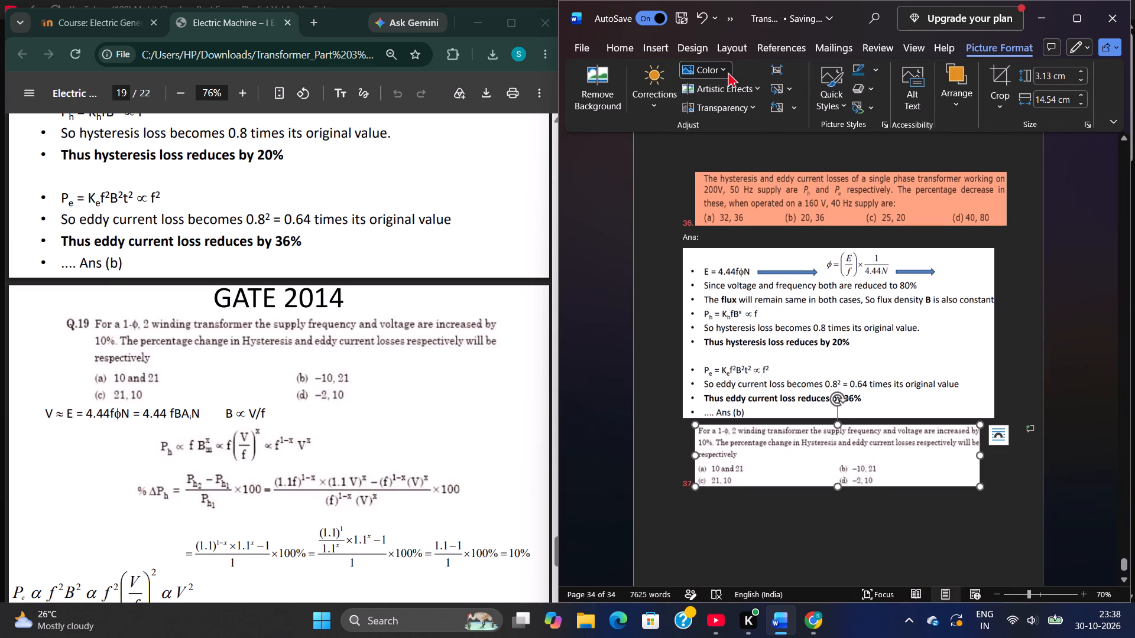
left_click(848, 263)
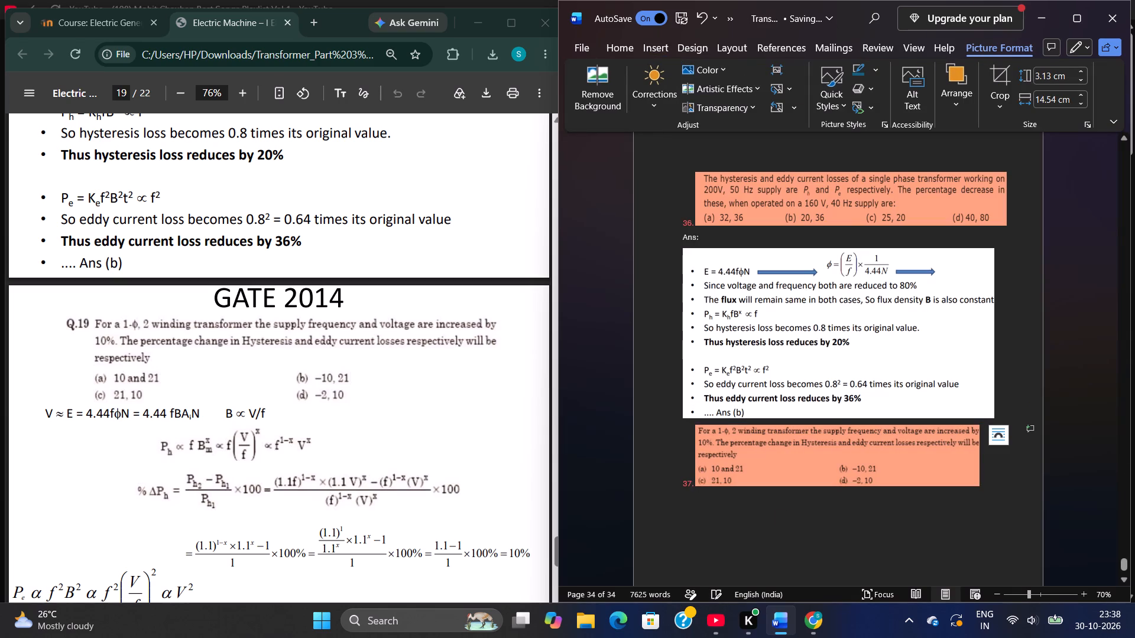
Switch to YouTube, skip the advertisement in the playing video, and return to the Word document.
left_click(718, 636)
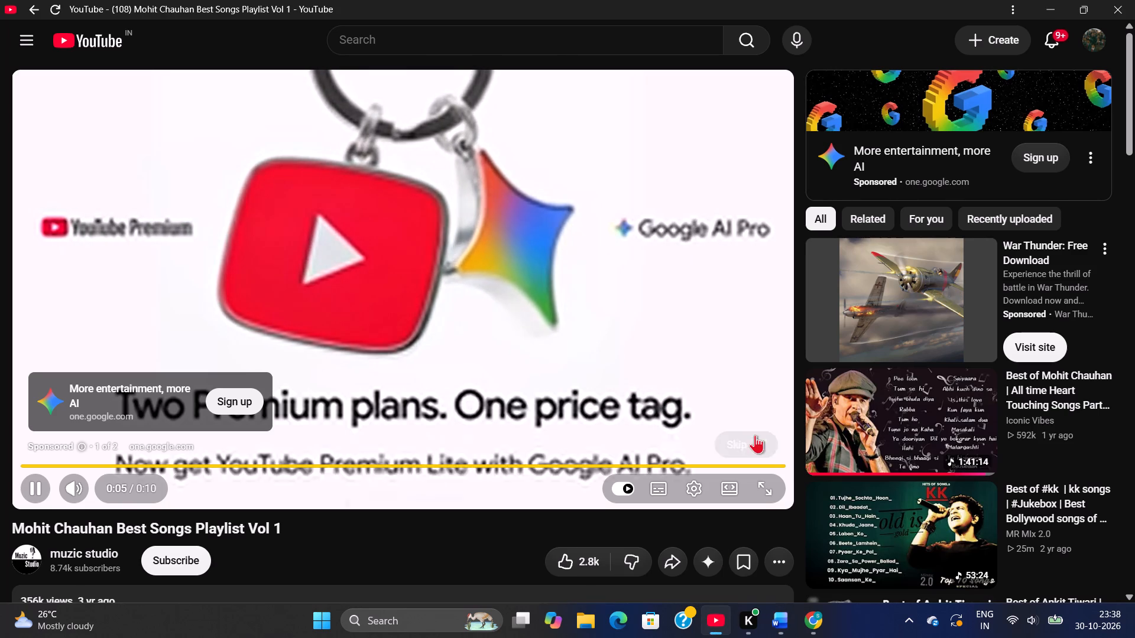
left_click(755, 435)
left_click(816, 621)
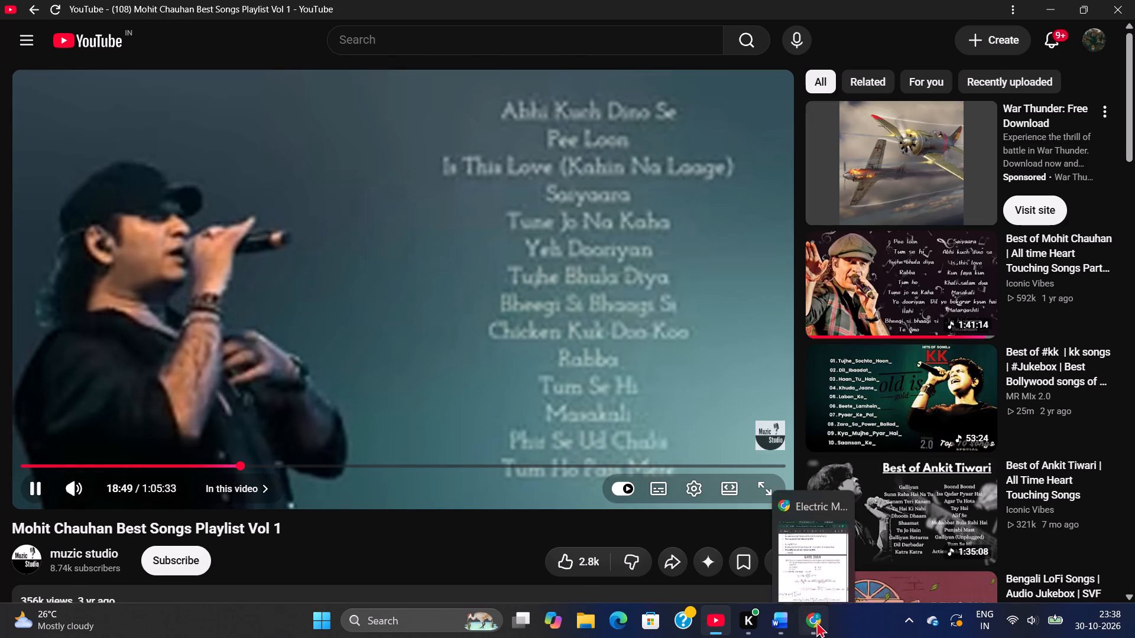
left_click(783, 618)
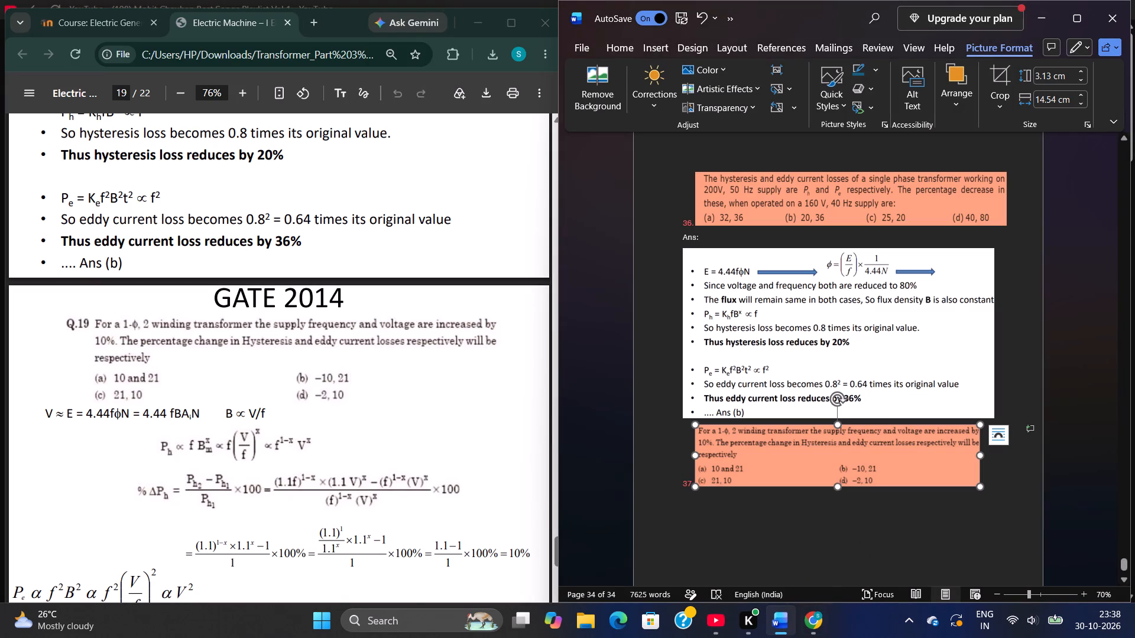
Add an unnumbered "Ans:" line beneath the question 37 picture.
left_click(1006, 489)
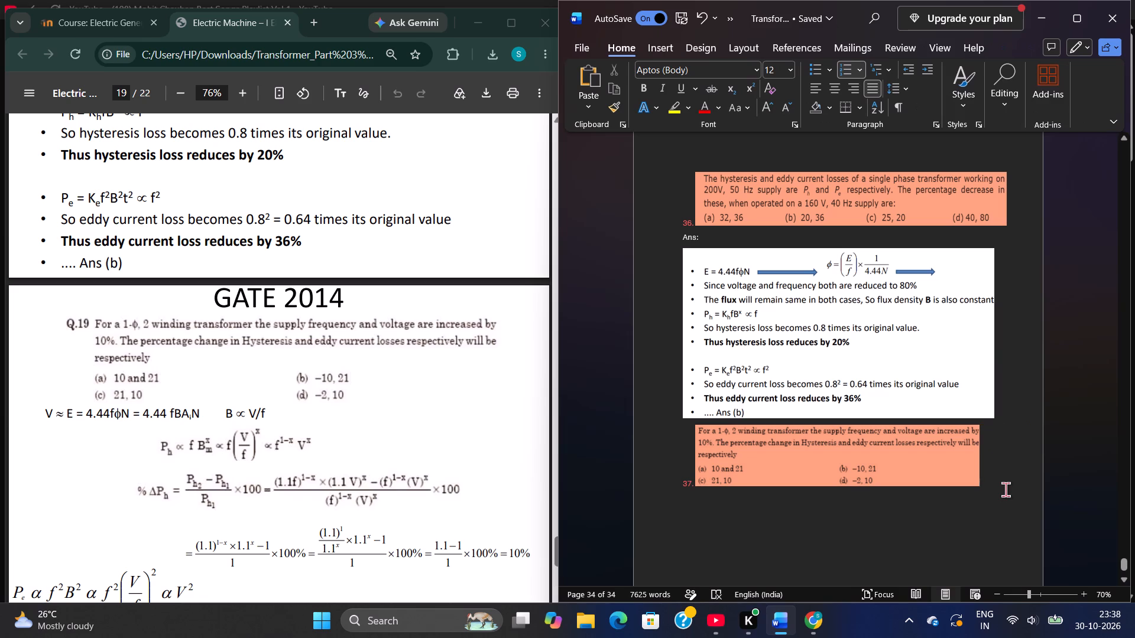
key("Return")
key("BackSpace")
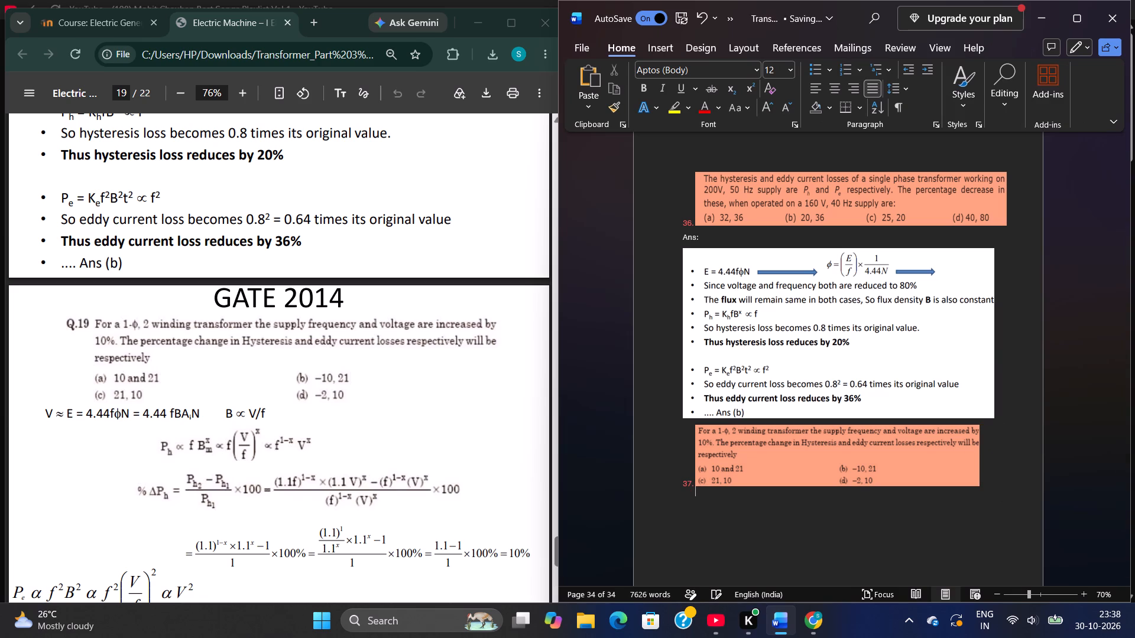
key("BackSpace")
type("ans:")
key("space")
Capture a screenshot of the GATE 2014 solution in the PDF, from V ≈ E = 4.44fϕN down to the correct option (A) line.
scroll(454, 406, "down", 3)
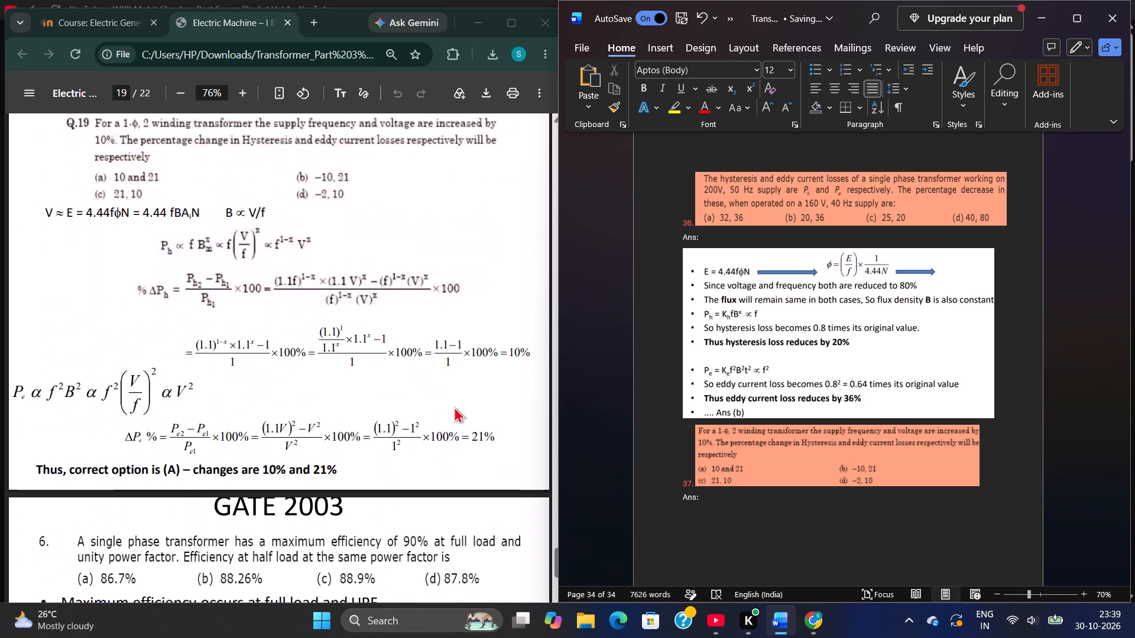
scroll(454, 406, "up", 1)
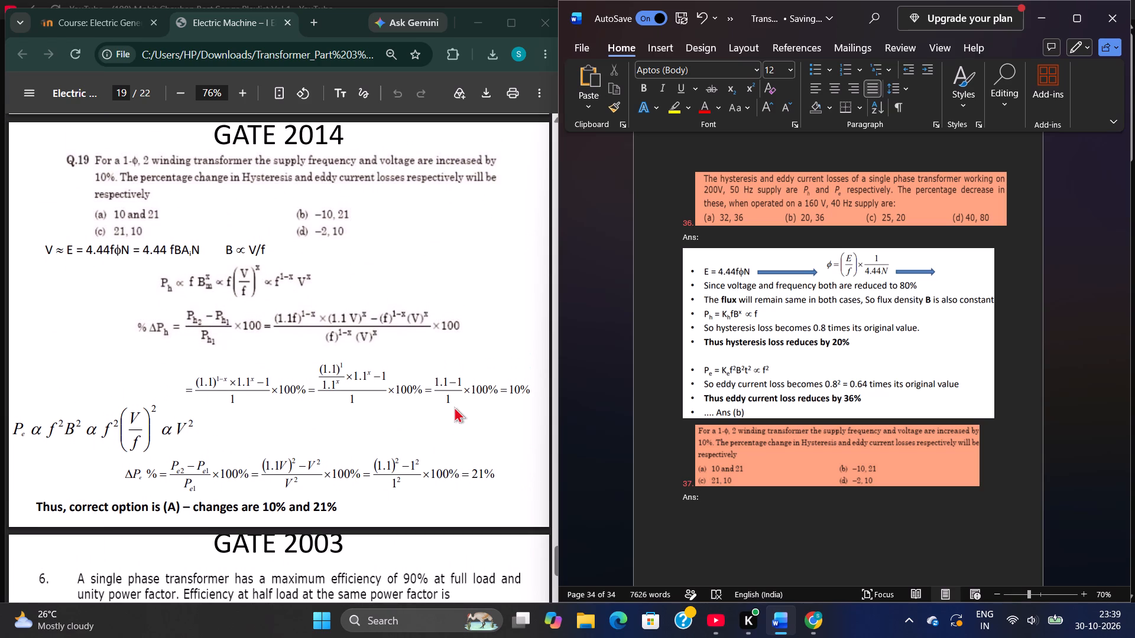
key("shift+super+s")
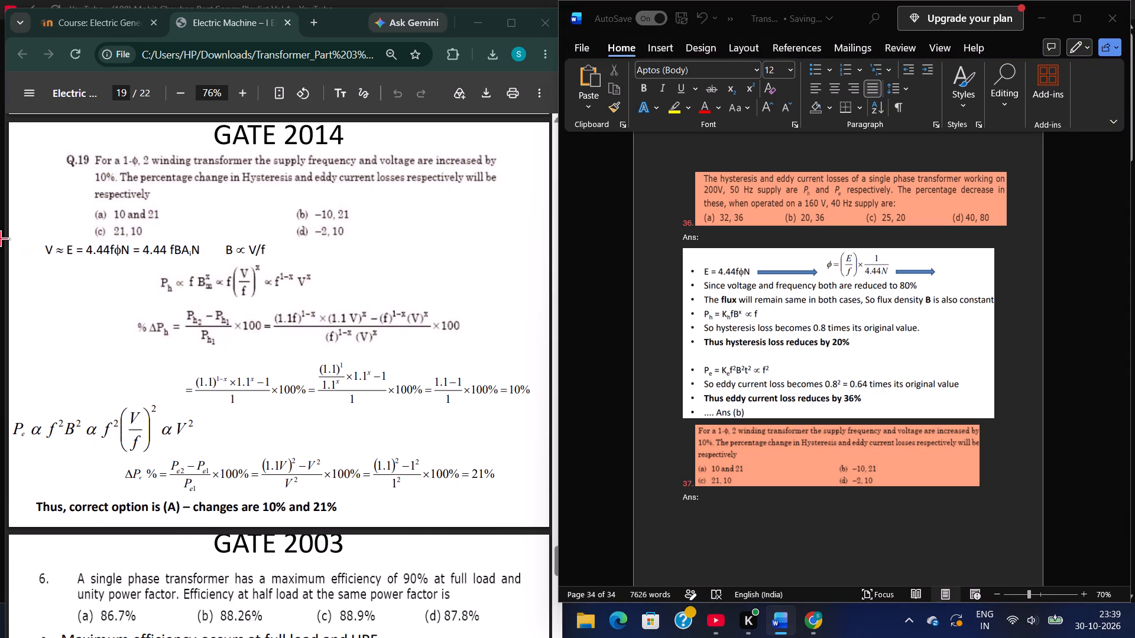
left_click_drag(7, 240, 435, 428)
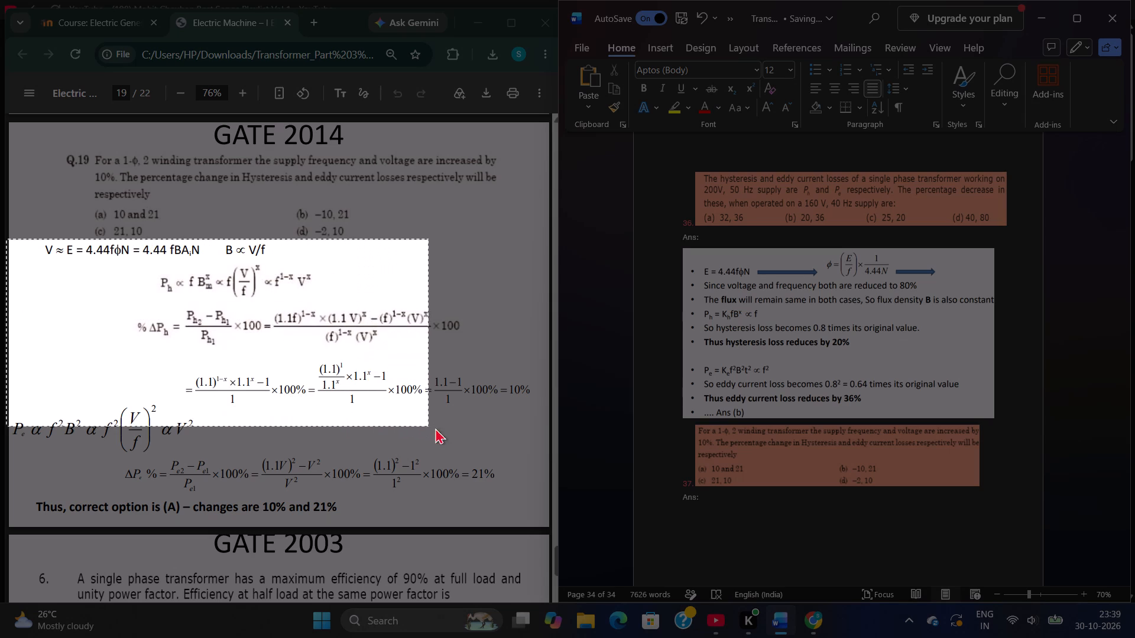
left_click_drag(435, 428, 509, 467)
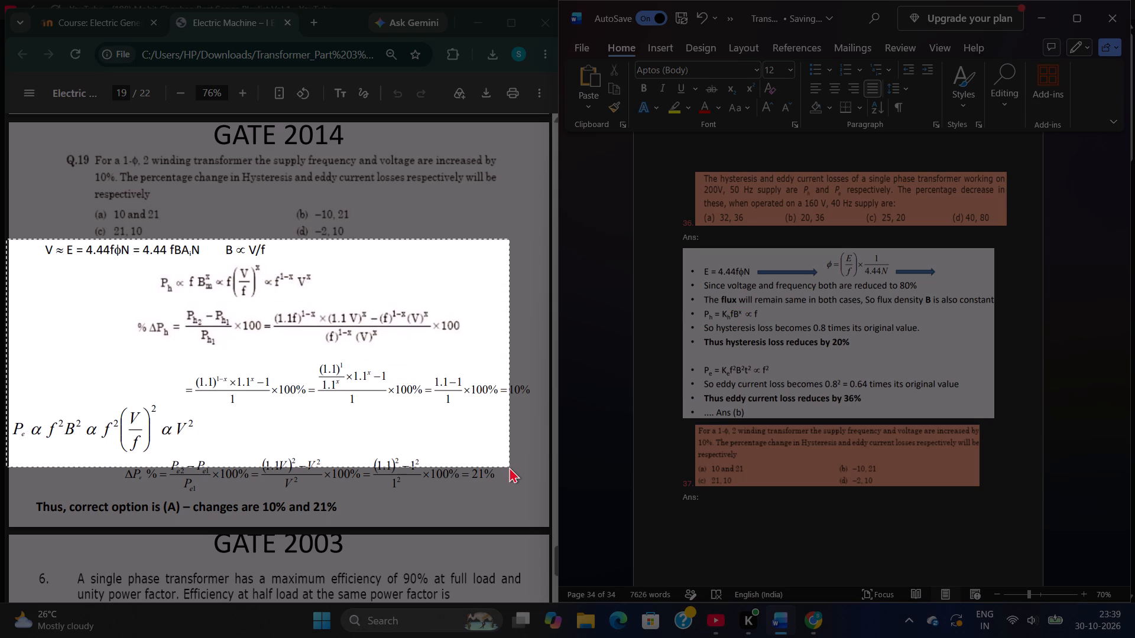
left_click_drag(509, 467, 550, 531)
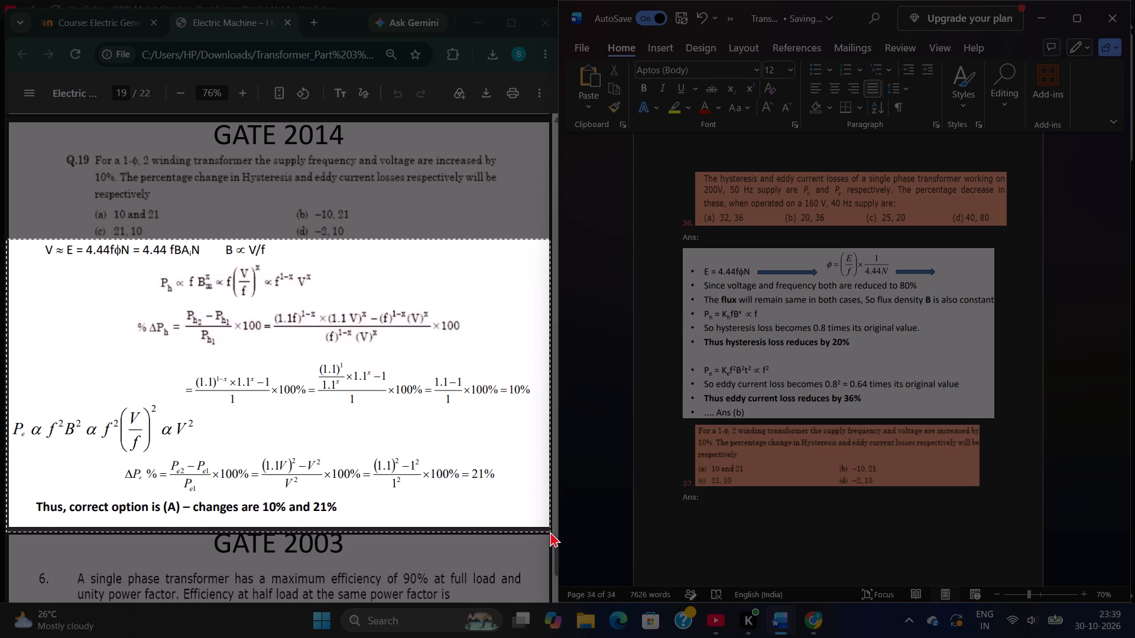
left_click_drag(550, 531, 552, 530)
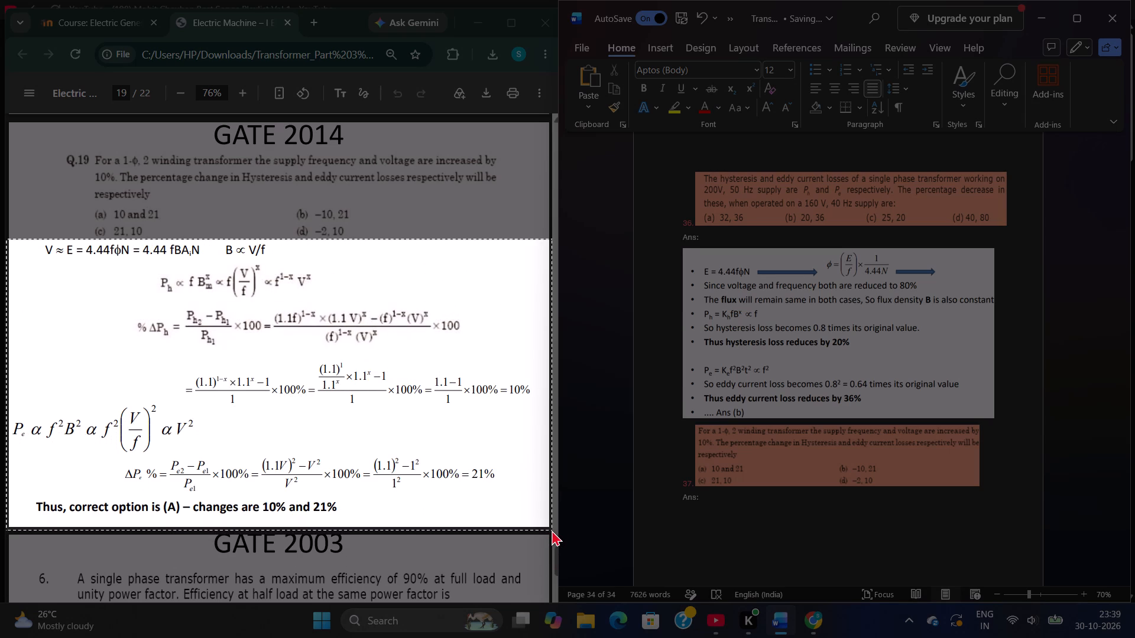
left_click_drag(552, 530, 550, 529)
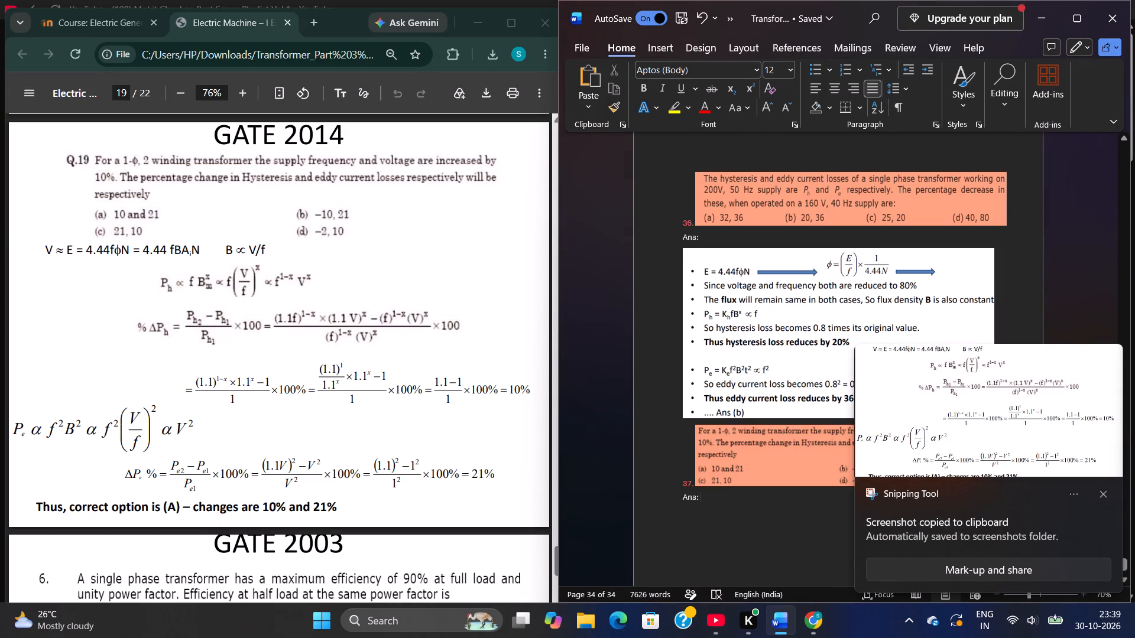
Shrink the question 36 picture slightly in height and width to free space on the page, then deselect it.
left_click(798, 211)
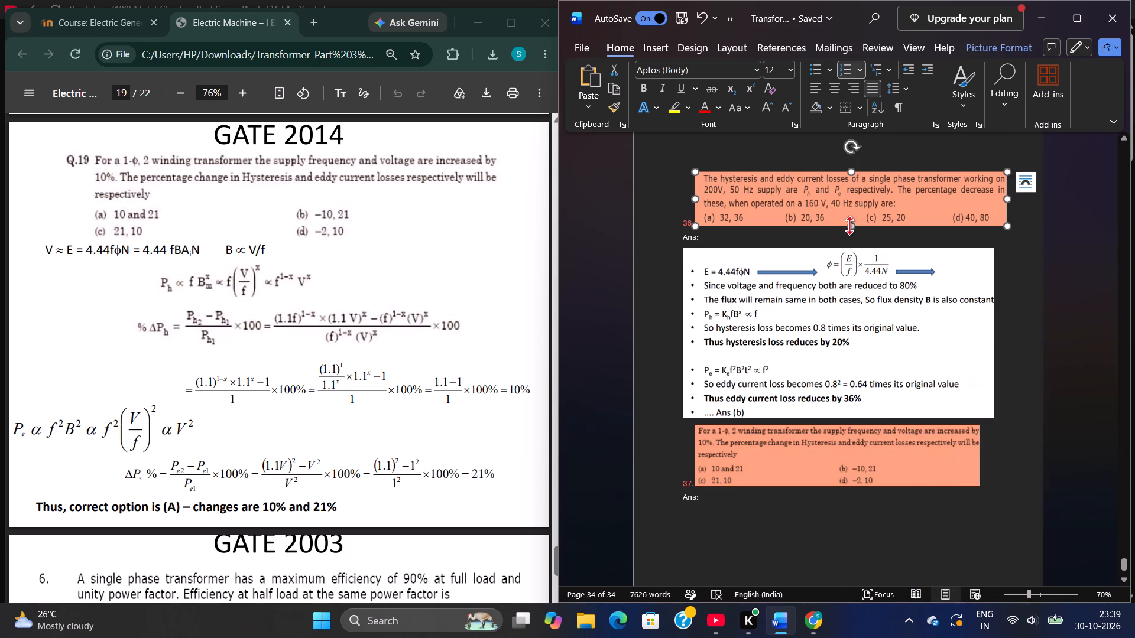
left_click_drag(849, 225, 860, 209)
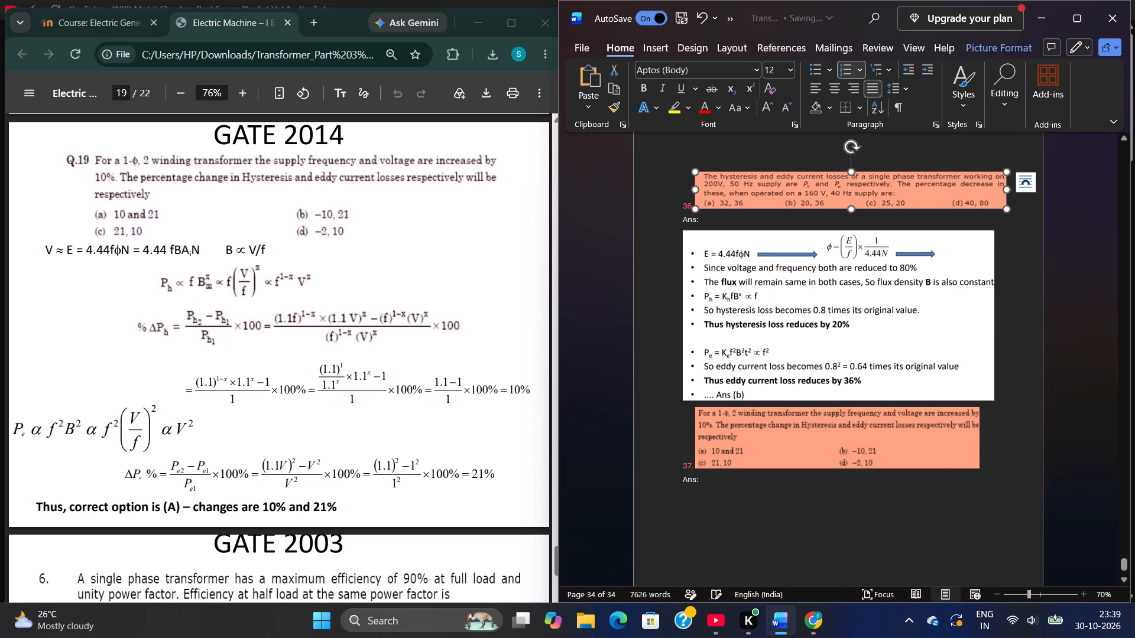
left_click_drag(1011, 187, 991, 192)
left_click_drag(845, 210, 847, 205)
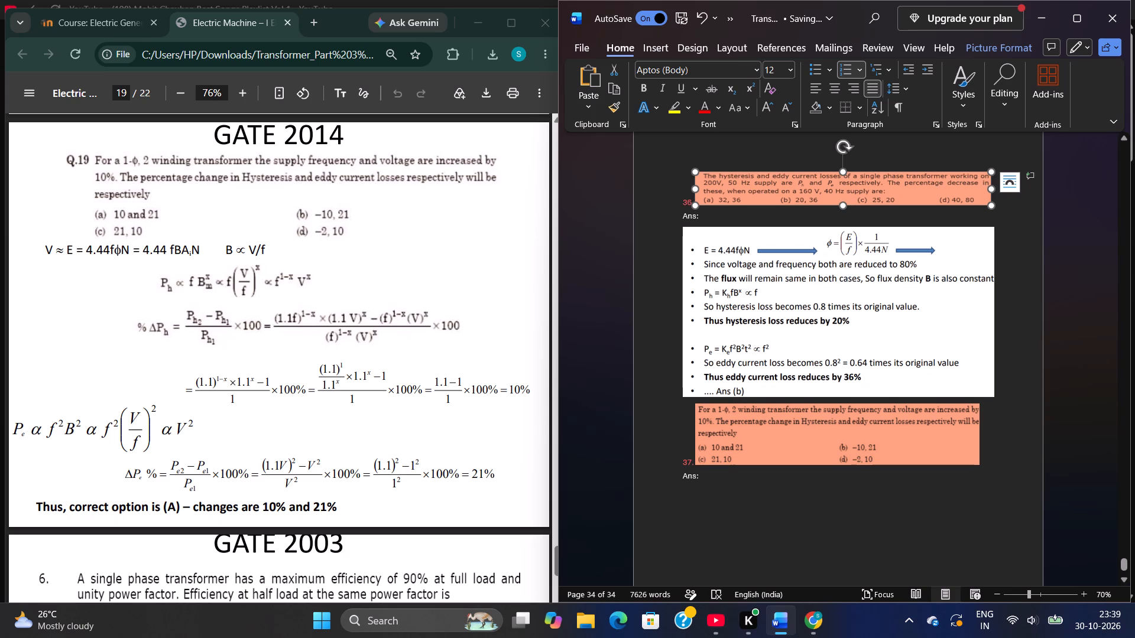
left_click(680, 370)
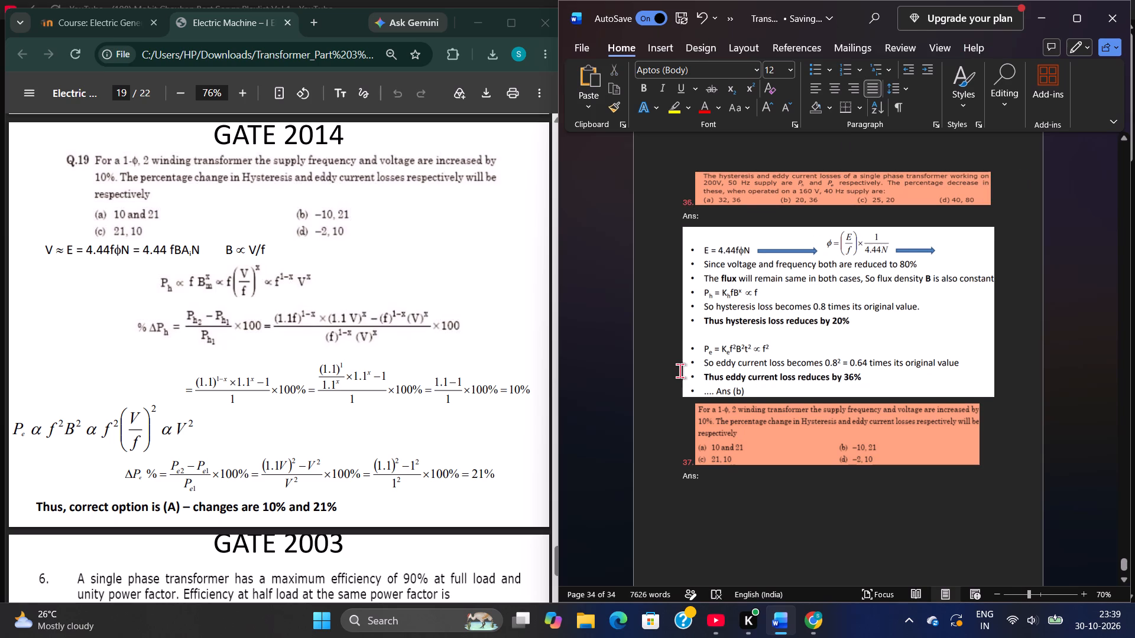
Shrink the question 36 solution picture moderately in height and slightly in width to free space on the page.
key("space")
key("BackSpace")
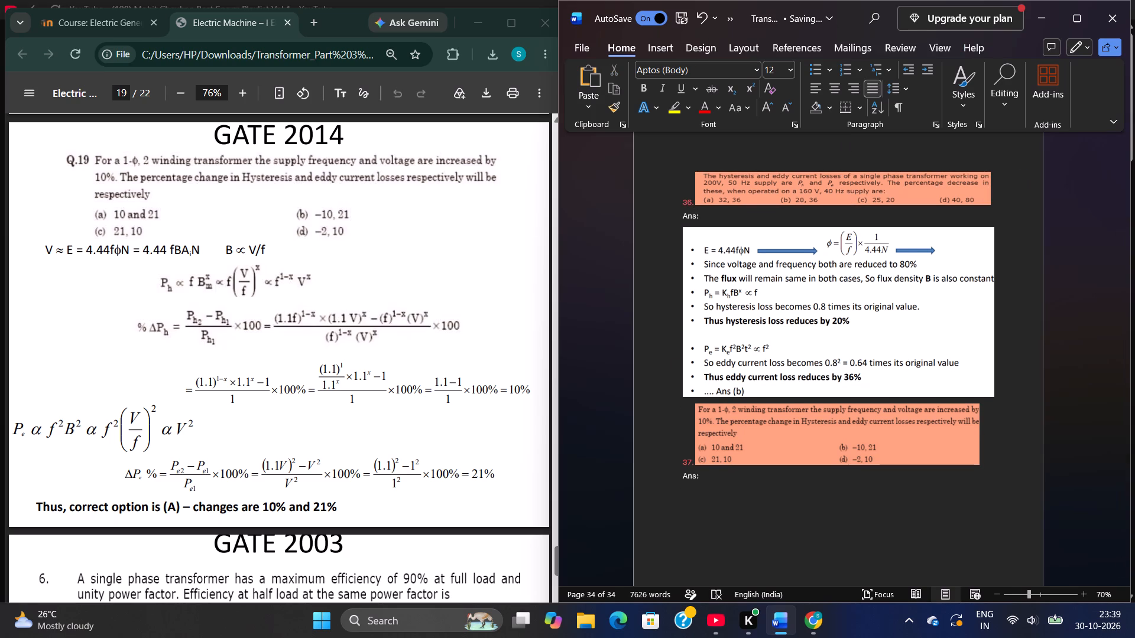
left_click(775, 372)
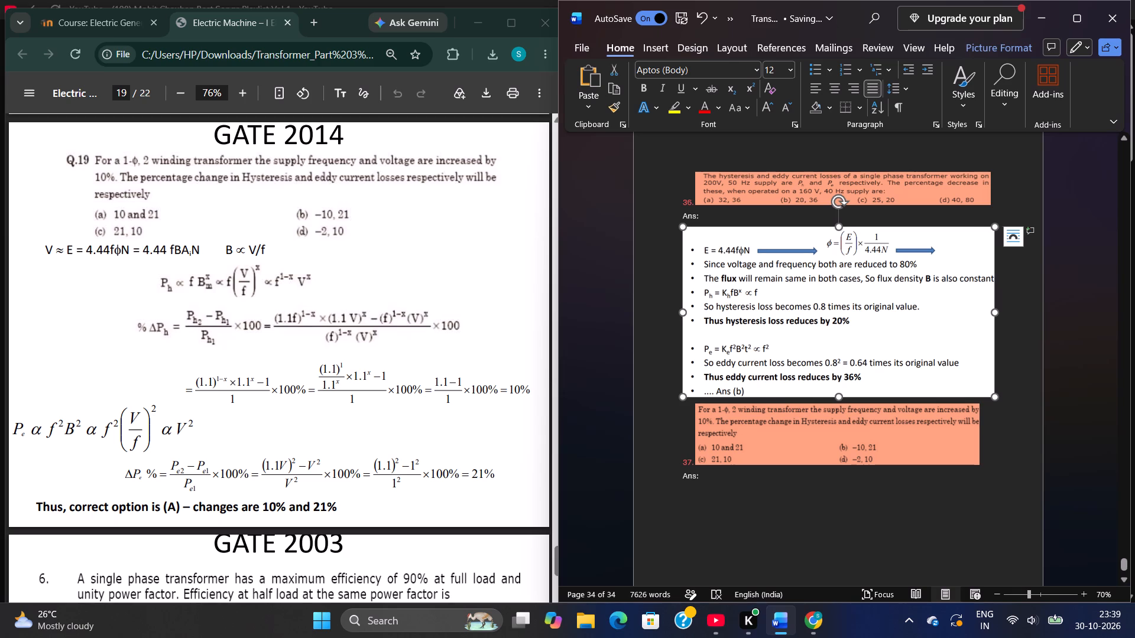
left_click_drag(835, 396, 842, 361)
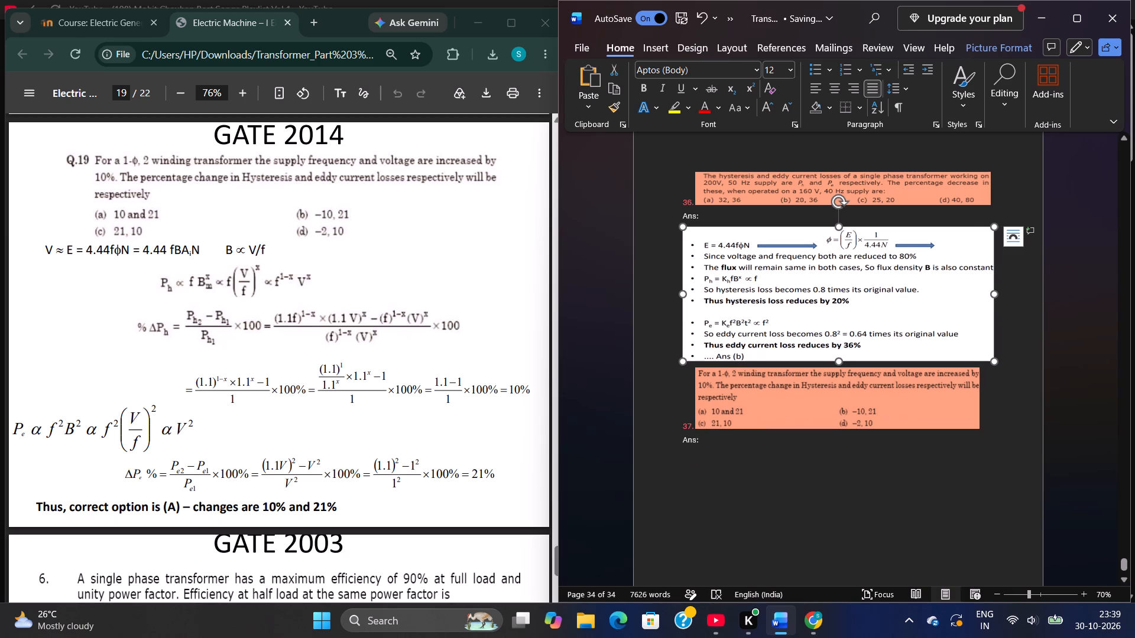
left_click_drag(997, 294, 974, 296)
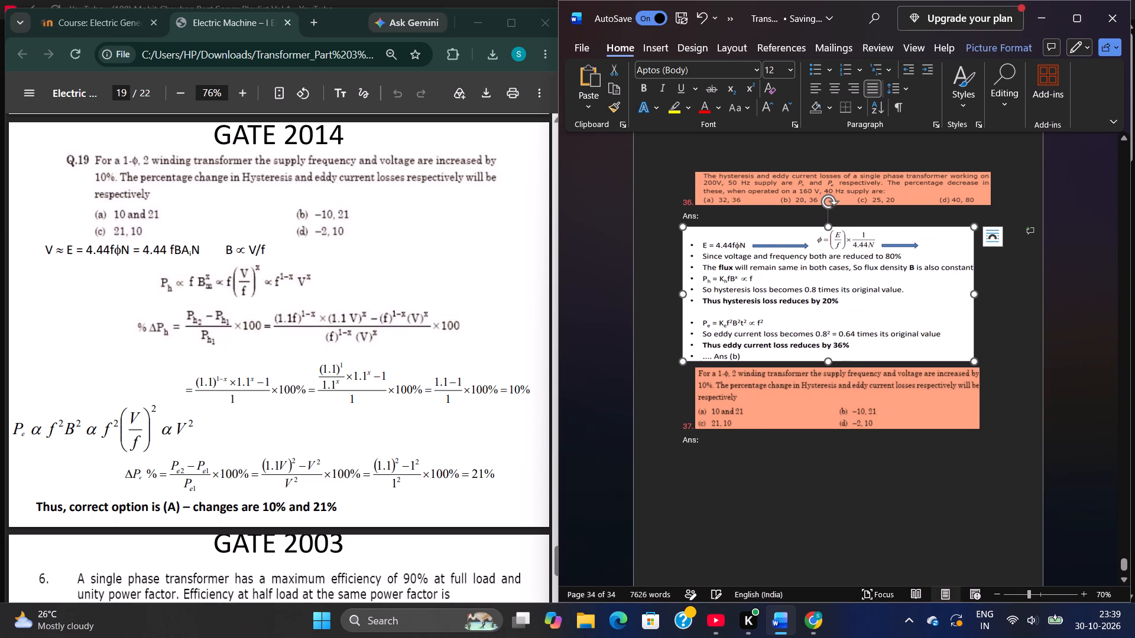
Indent the question 36 solution picture by adding eleven spaces in front of it.
left_click(666, 351)
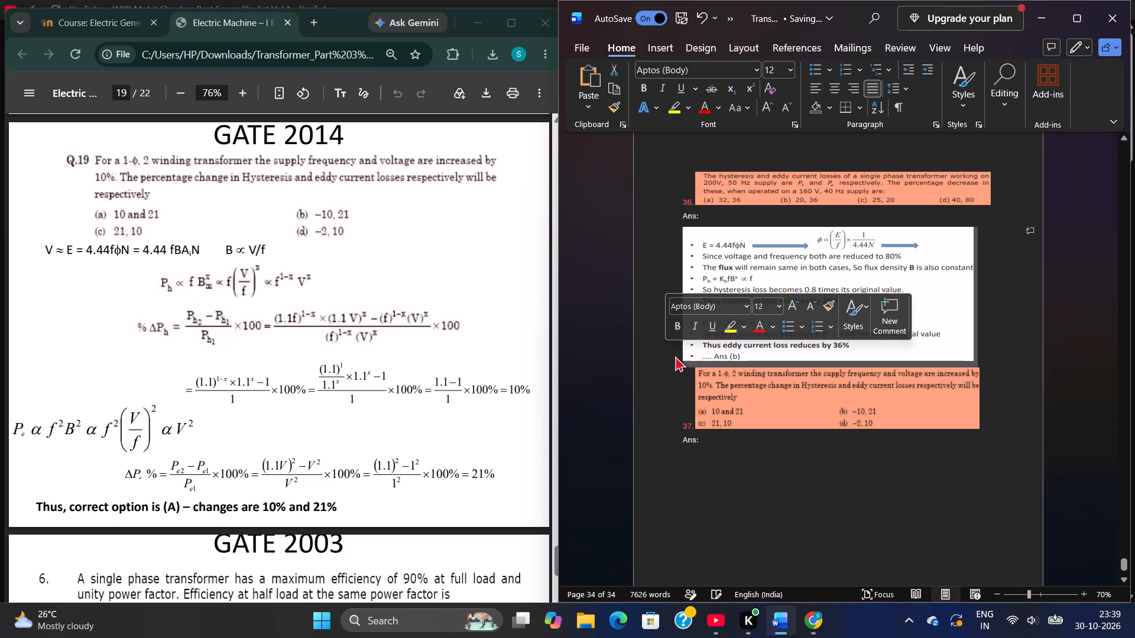
left_click(675, 356)
left_click(675, 356)
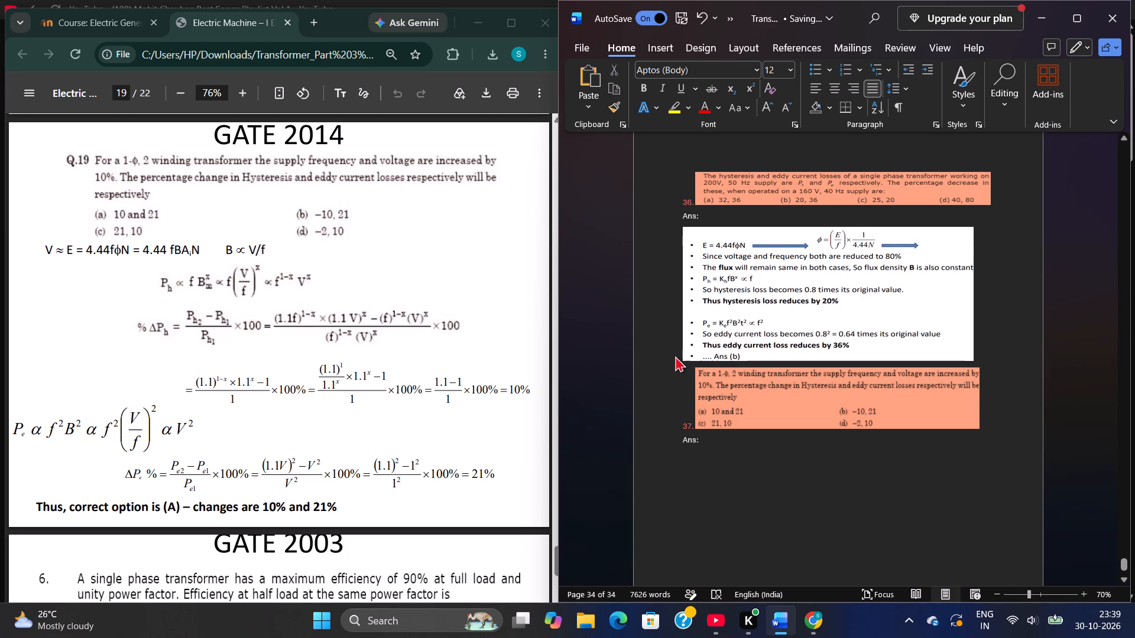
key("space")
key("space")
key("space")
key("space")
key("space")
key("space")
key("space")
key("space")
key("space")
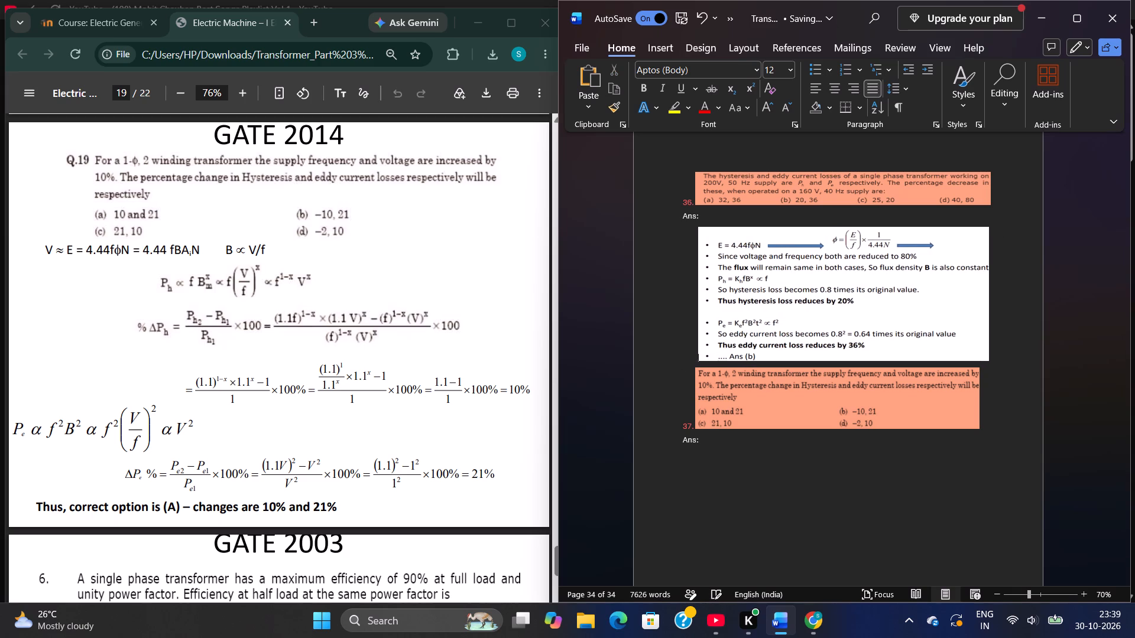
key("space")
key("space")
Reduce the height of the question 37 picture slightly, keeping its width.
left_click(803, 396)
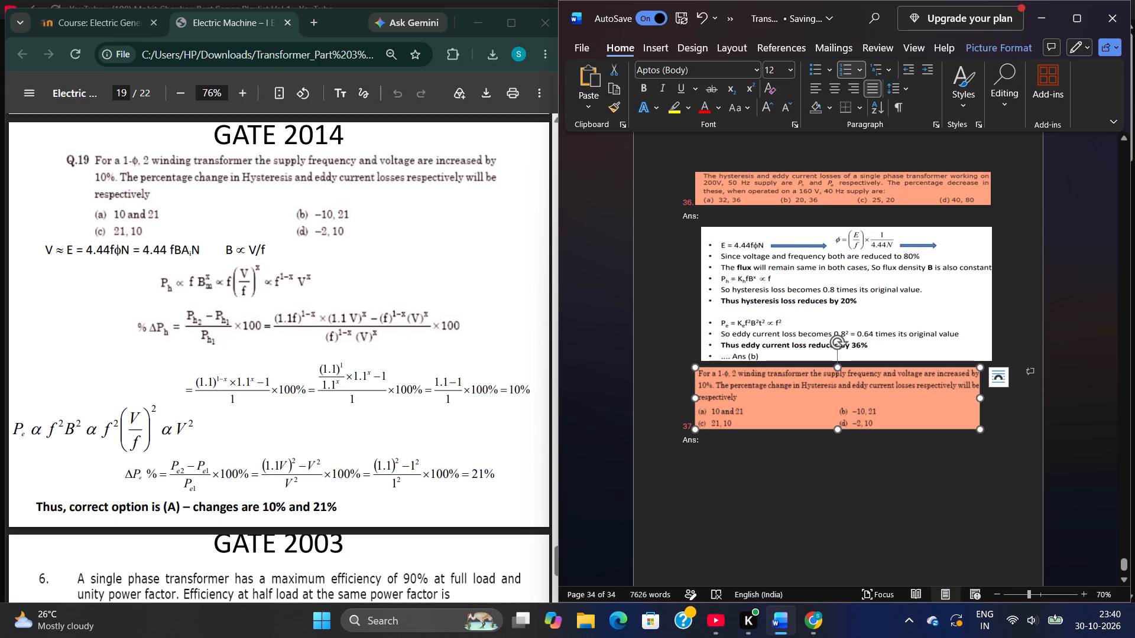
left_click_drag(837, 427, 842, 419)
left_click(711, 454)
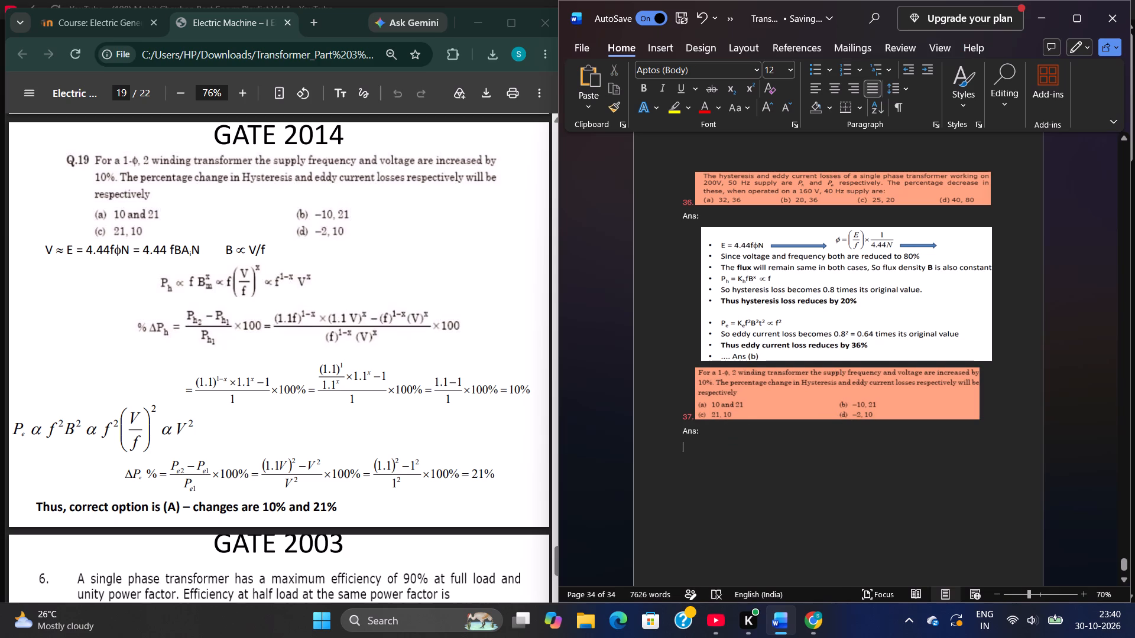
scroll(711, 454, "down", 1)
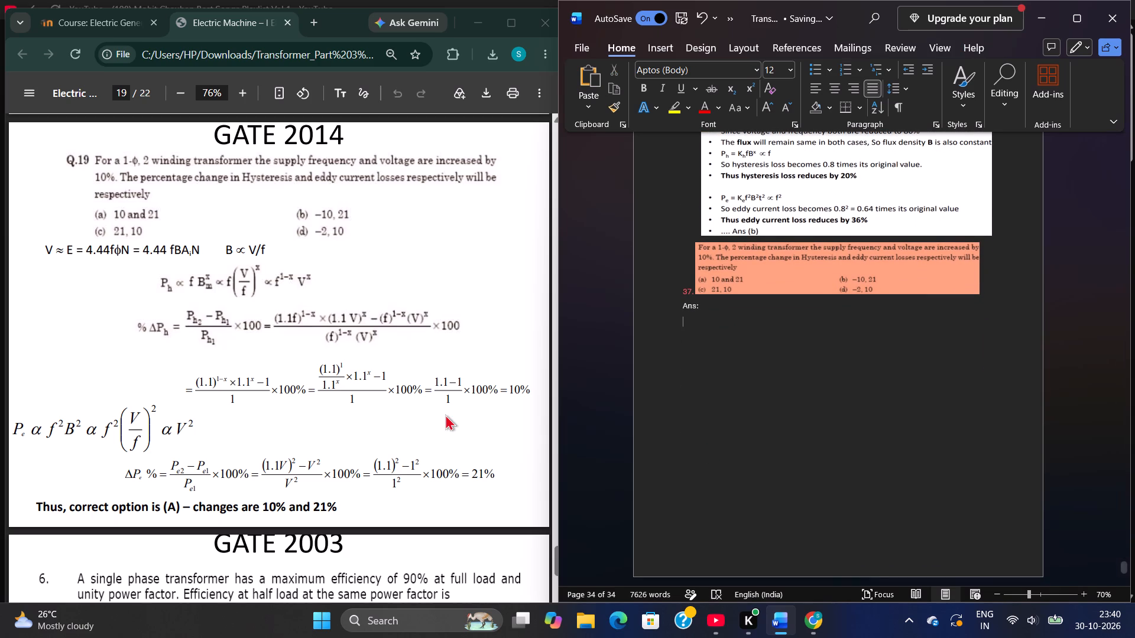
left_click(664, 54)
left_click(662, 112)
left_click(669, 160)
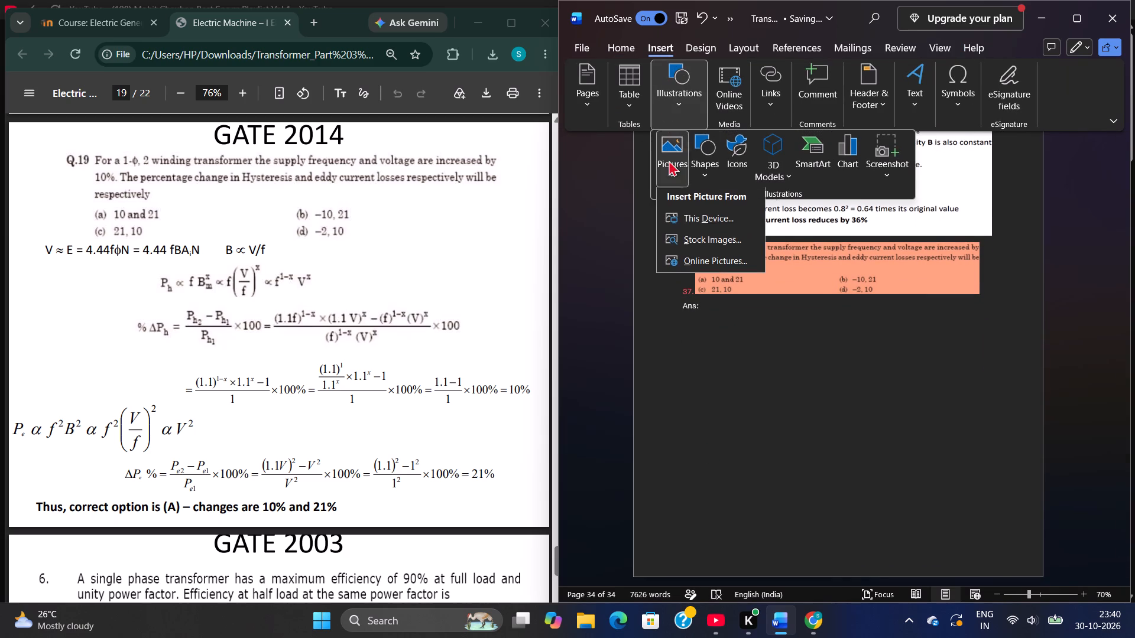
left_click(680, 212)
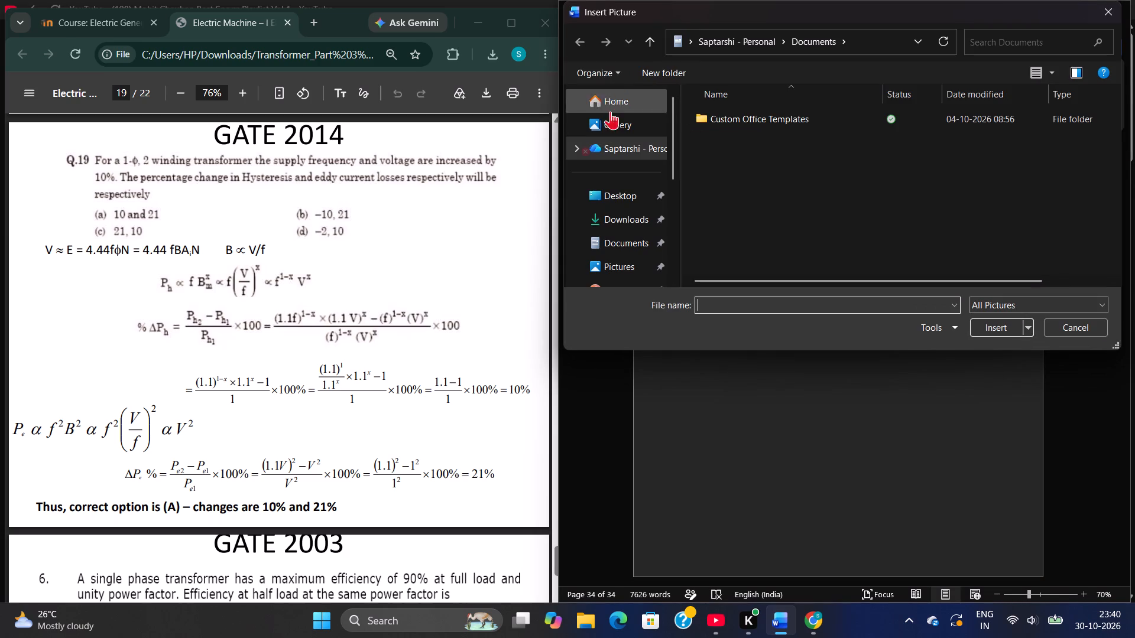
left_click(608, 125)
left_click(740, 148)
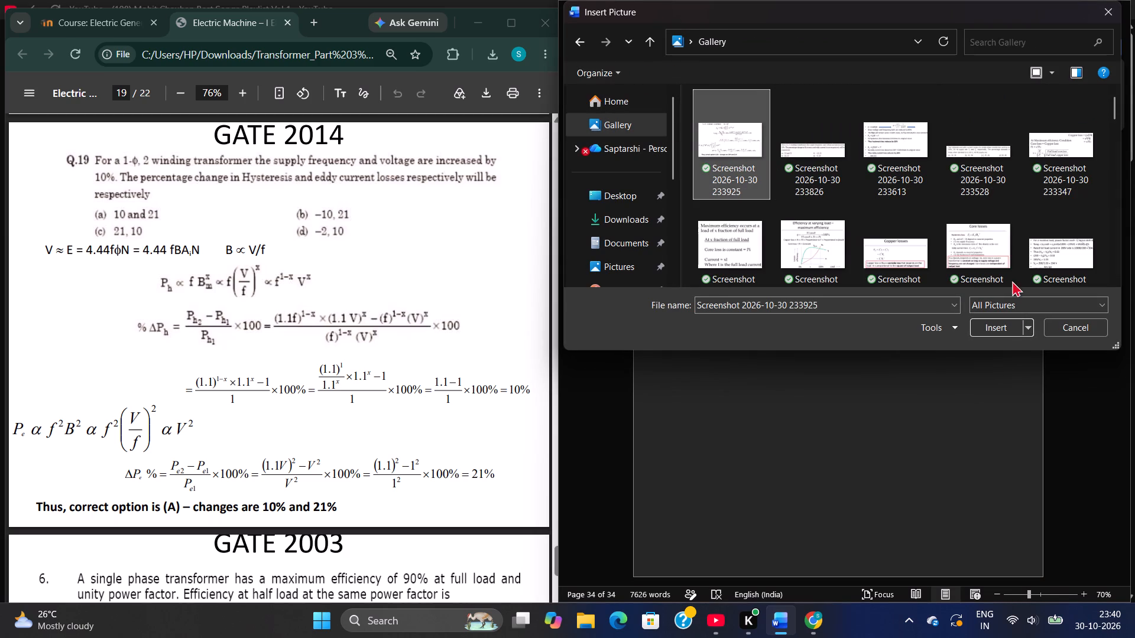
left_click(993, 333)
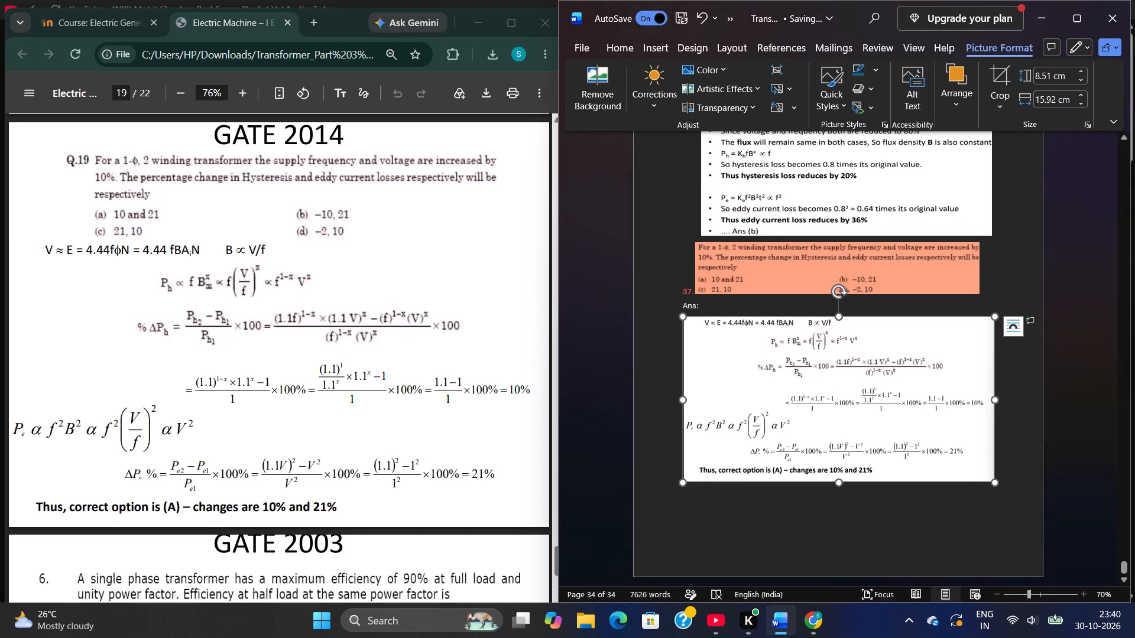
left_click(1011, 470)
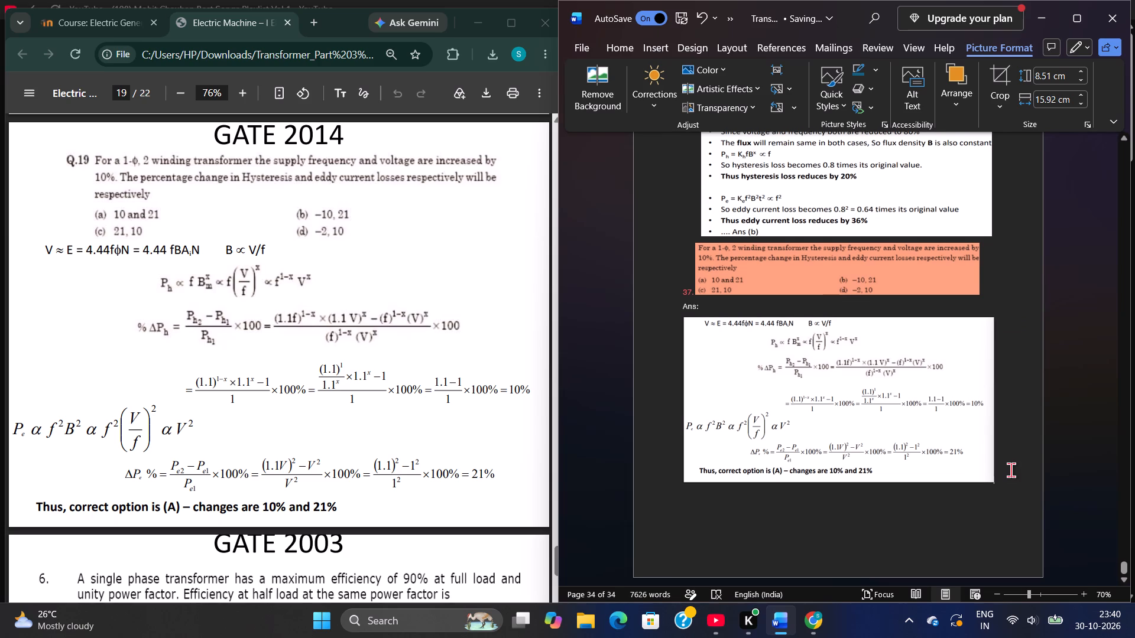
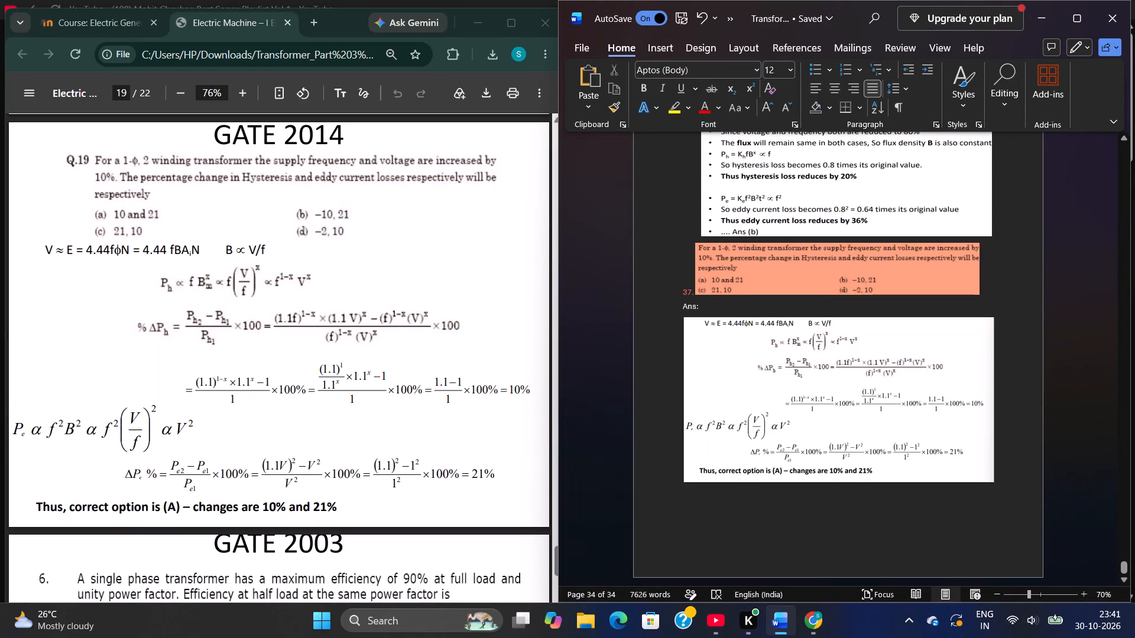
Look through the remaining PDF questions from GATE 2003 to GATE 1998, ending back at the GATE 2003 question.
scroll(421, 363, "down", 2)
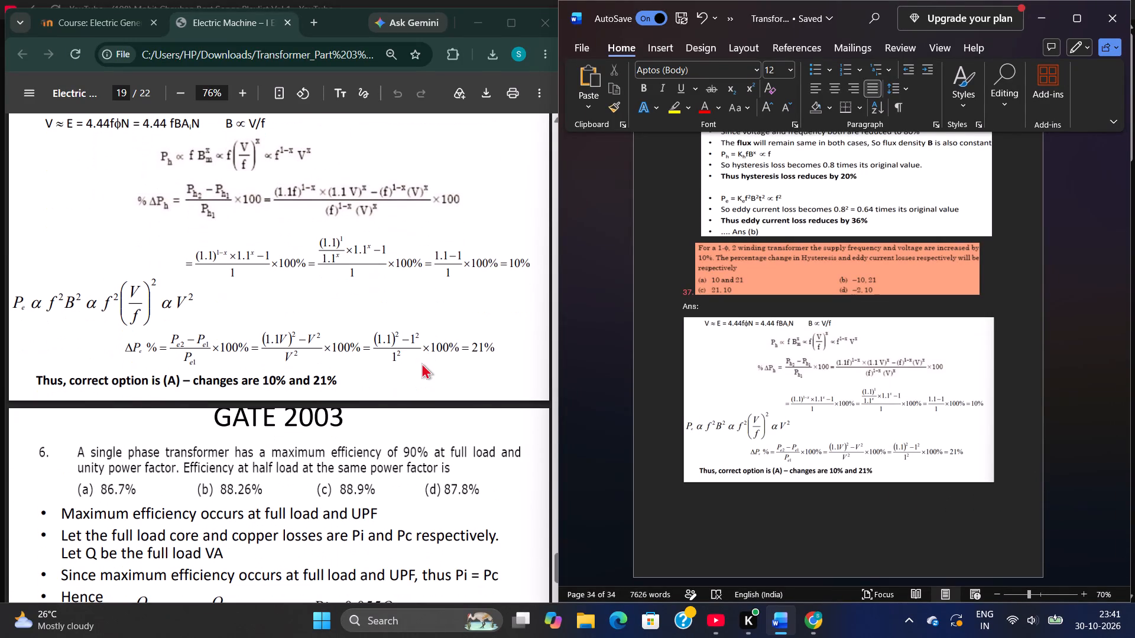
scroll(421, 363, "down", 1)
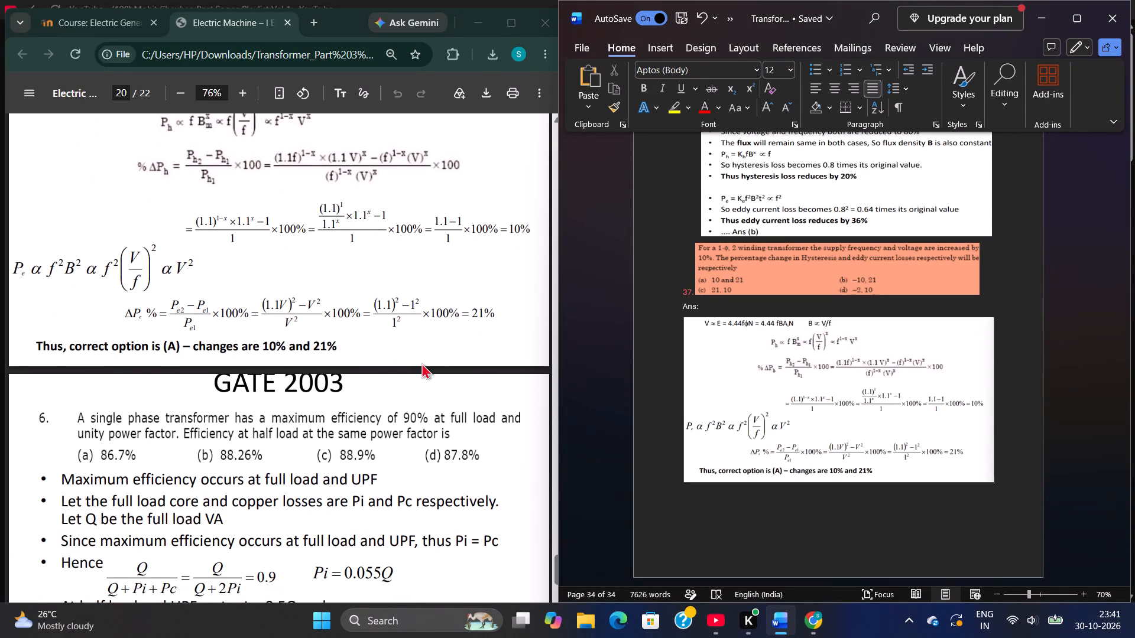
scroll(421, 363, "down", 2)
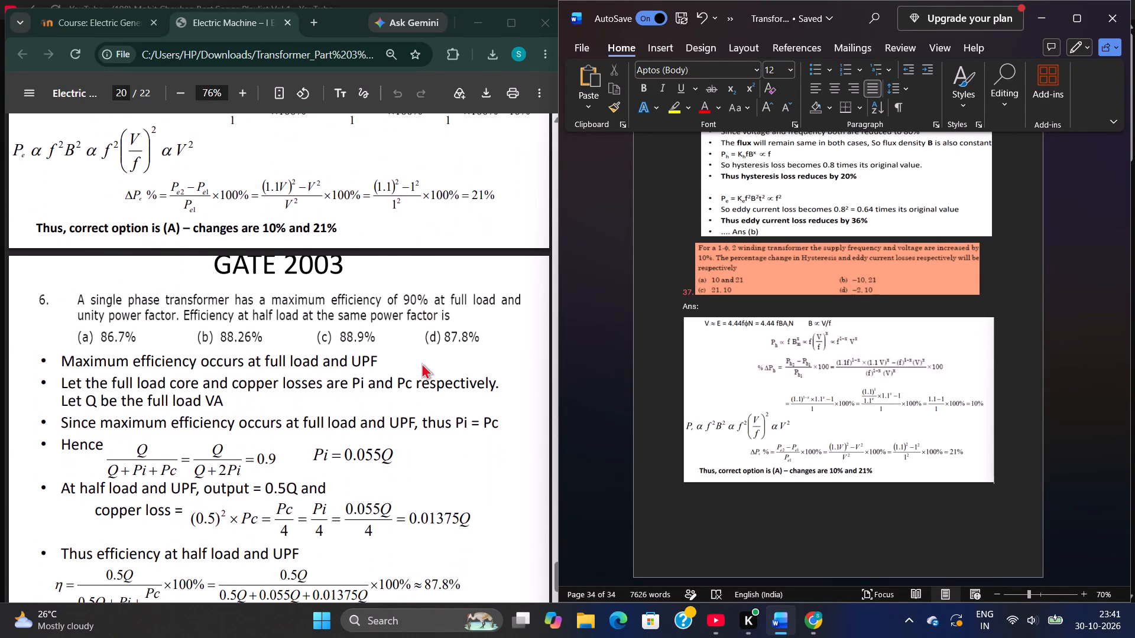
scroll(421, 363, "down", 3)
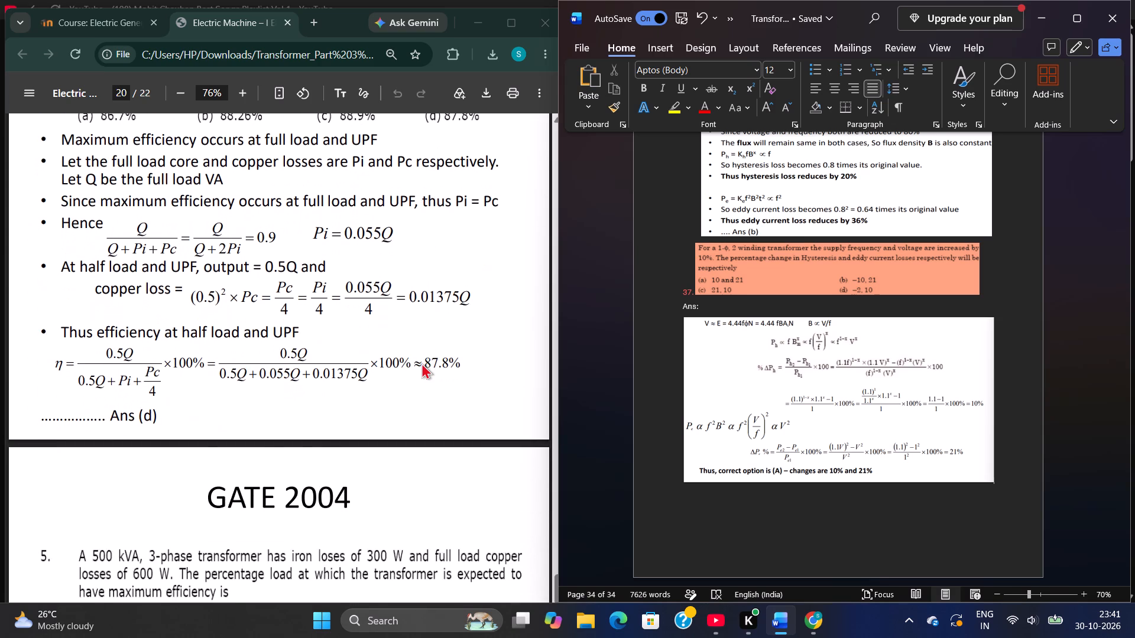
scroll(421, 363, "down", 4)
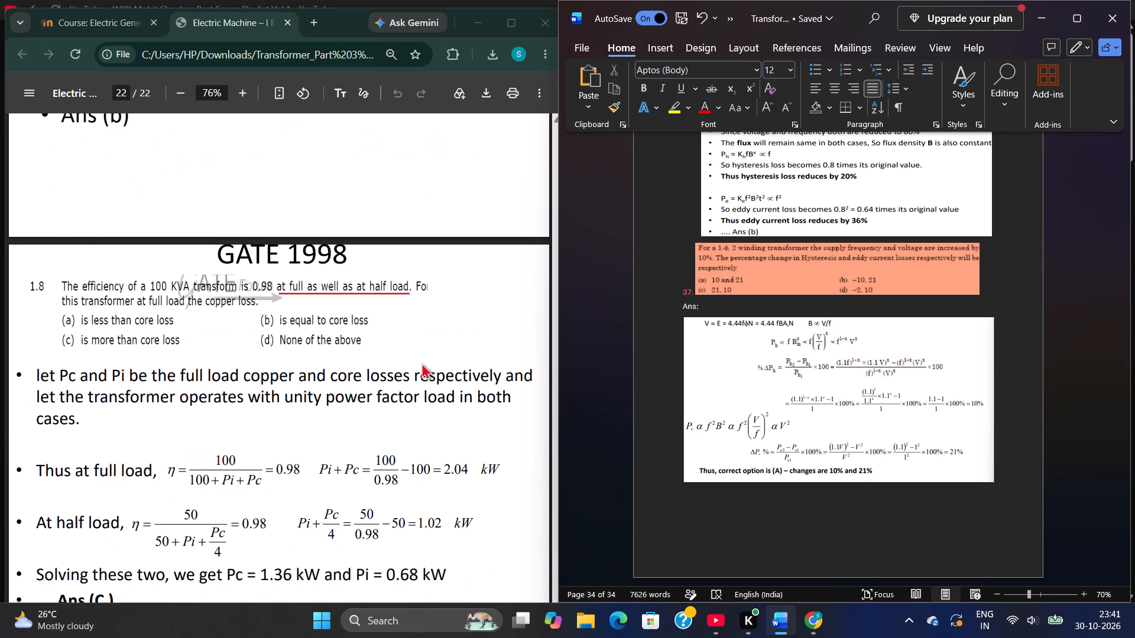
scroll(421, 363, "down", 1)
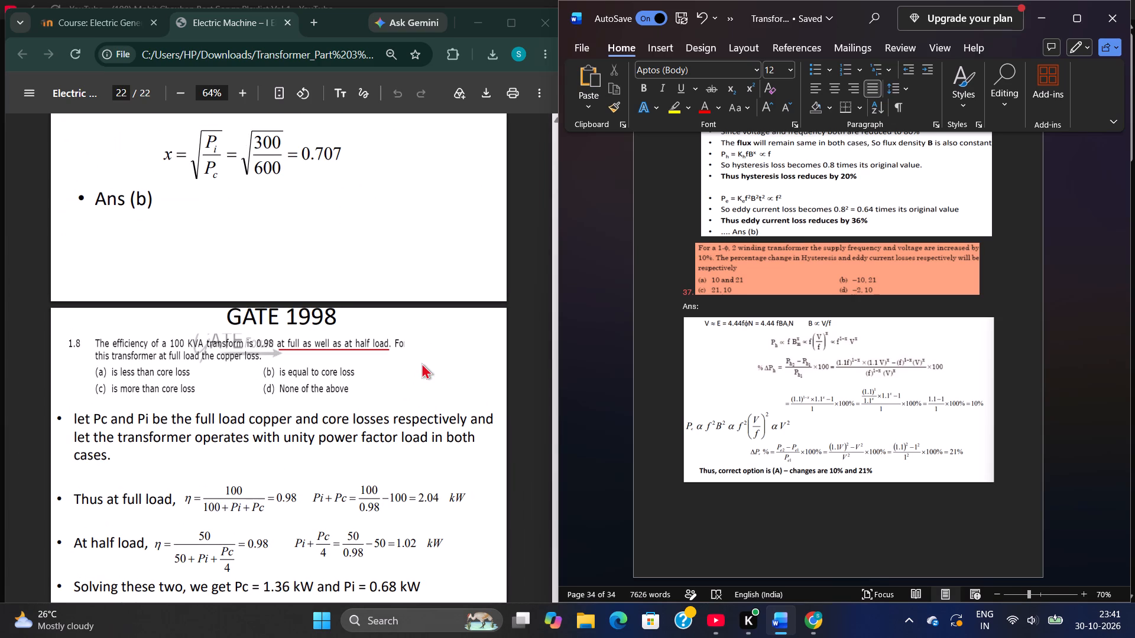
scroll(421, 363, "down", 1)
scroll(339, 465, "down", 1)
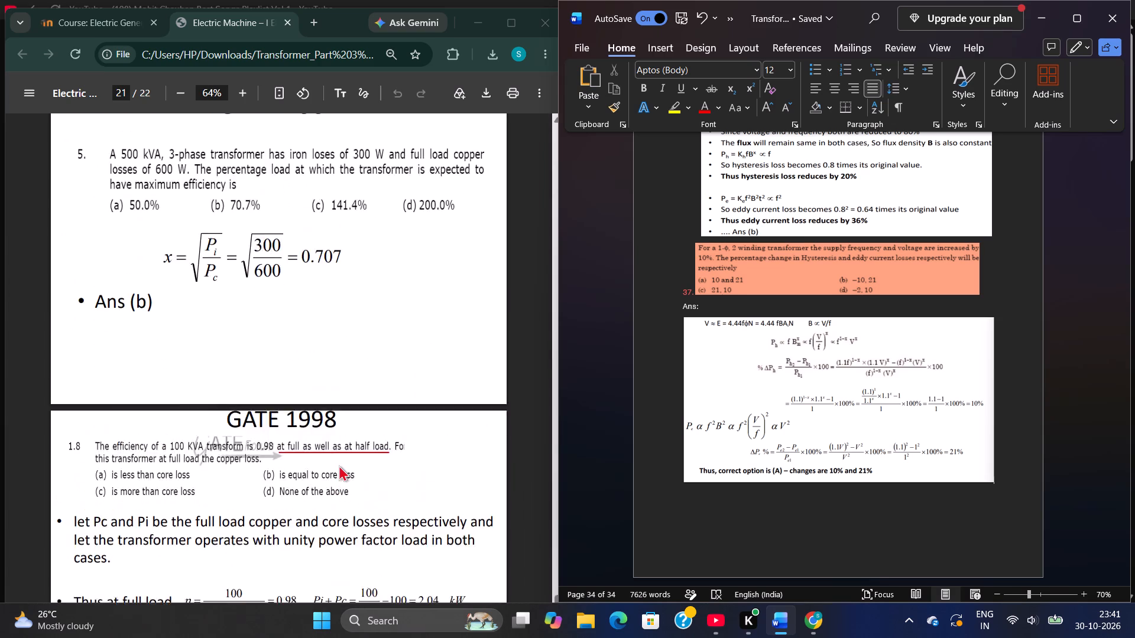
scroll(339, 465, "down", 2)
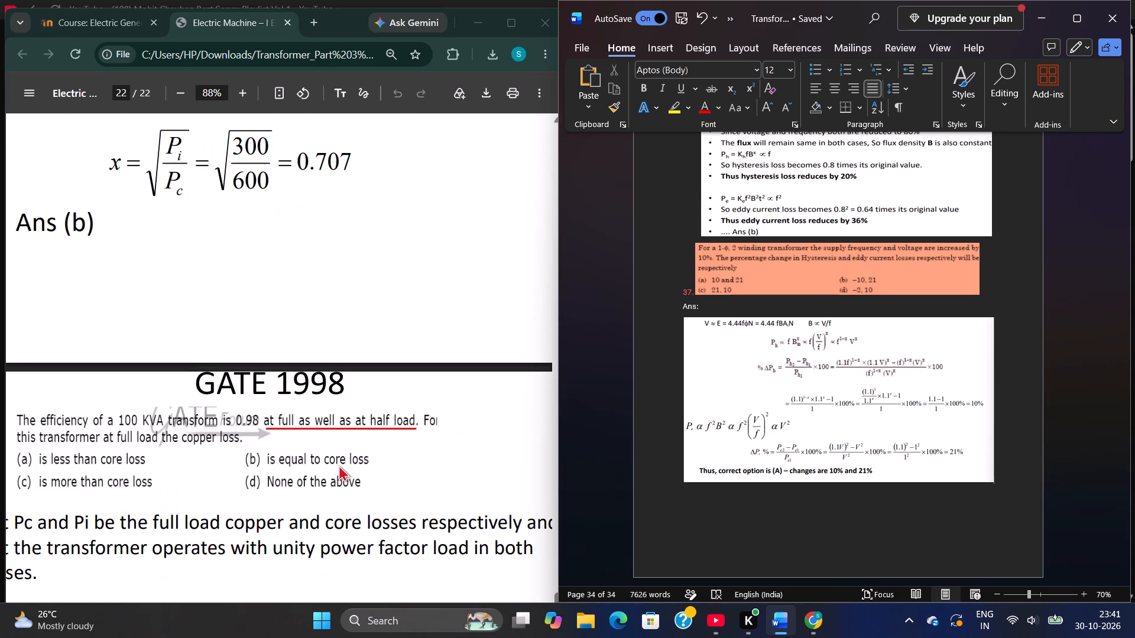
scroll(339, 465, "down", 5)
scroll(339, 465, "right", 1)
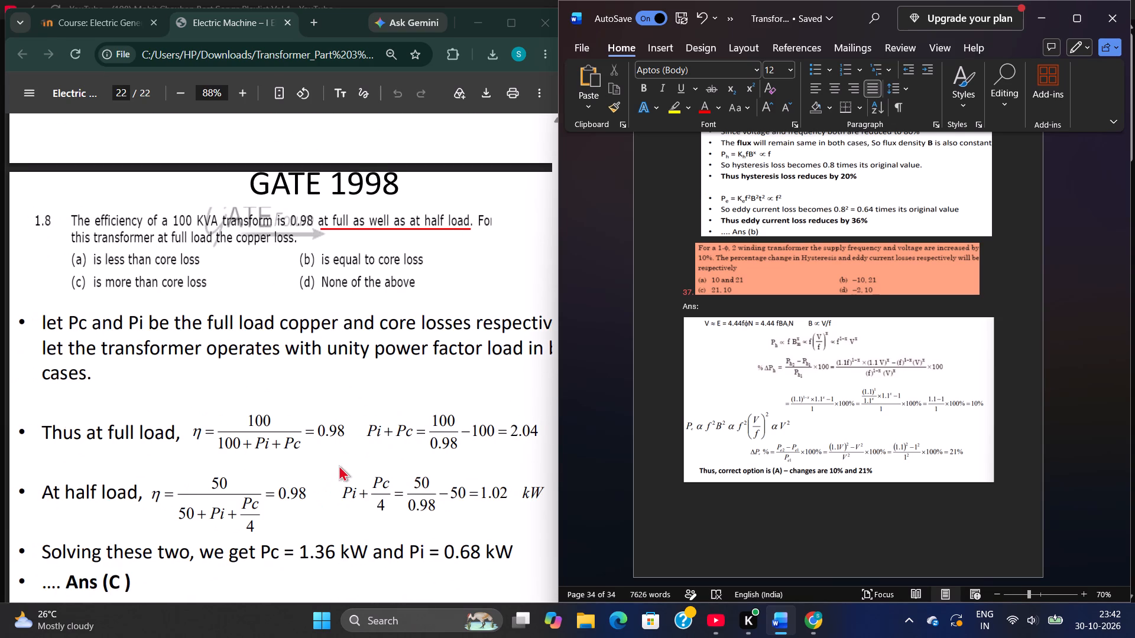
scroll(339, 465, "right", 1)
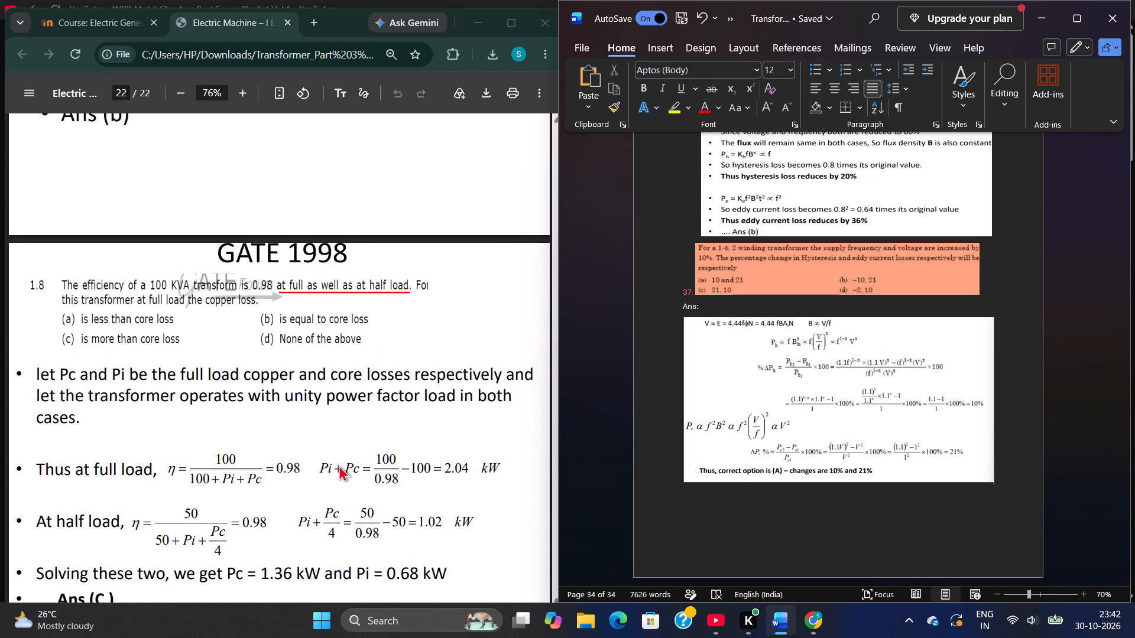
scroll(339, 465, "down", 1)
scroll(339, 465, "up", 2)
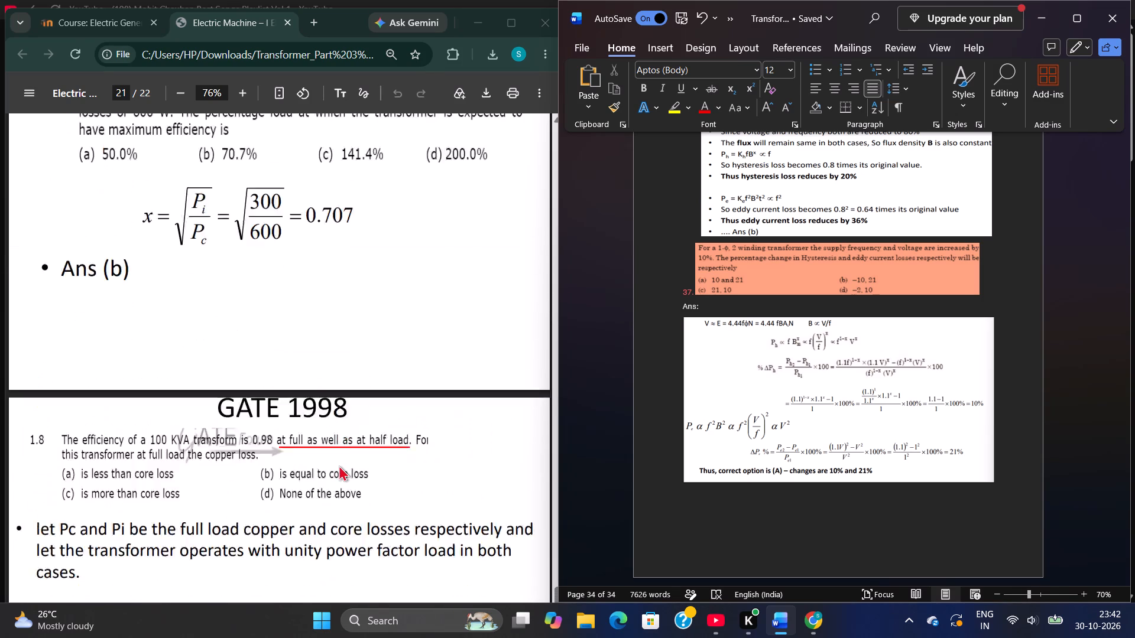
scroll(339, 465, "up", 4)
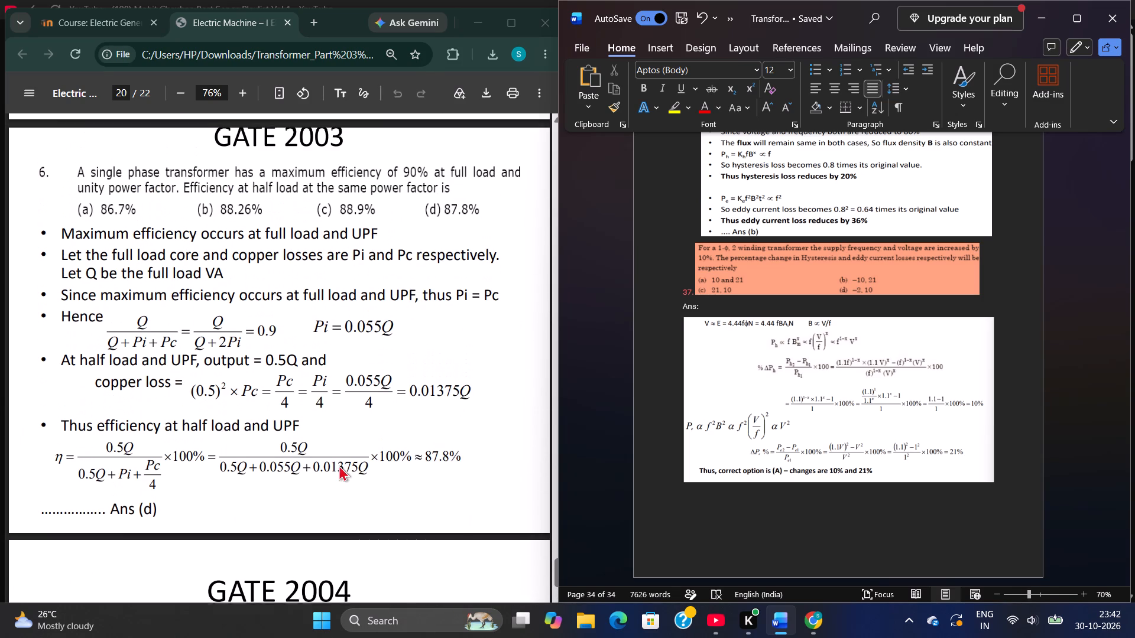
scroll(339, 465, "up", 1)
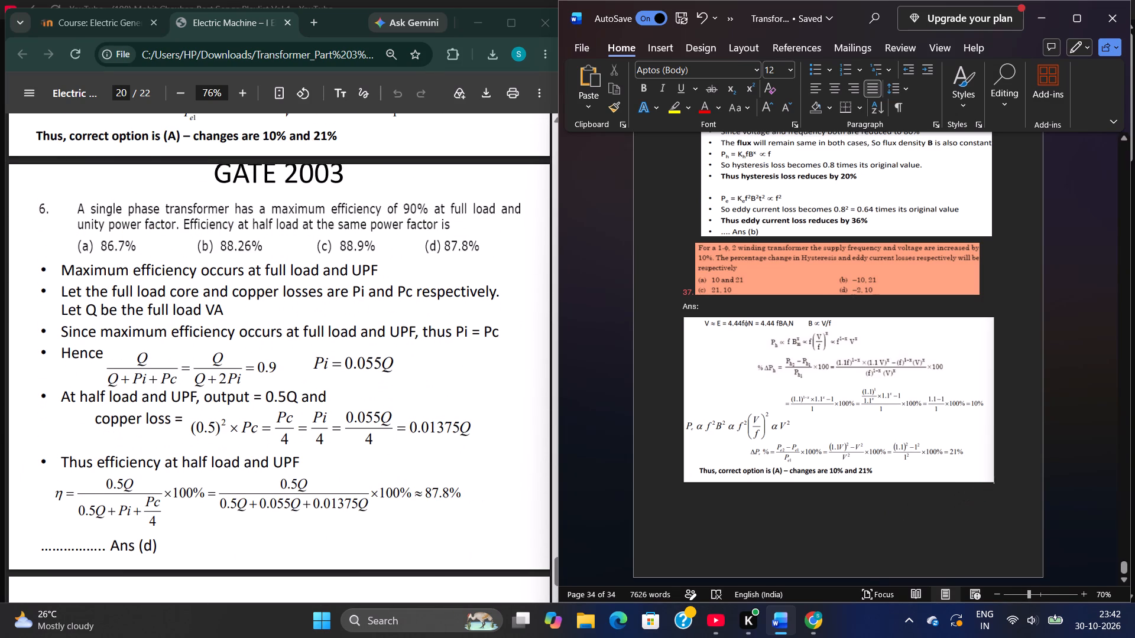
Start numbered item 38 on a new line beneath question 37's solution picture.
key("Return")
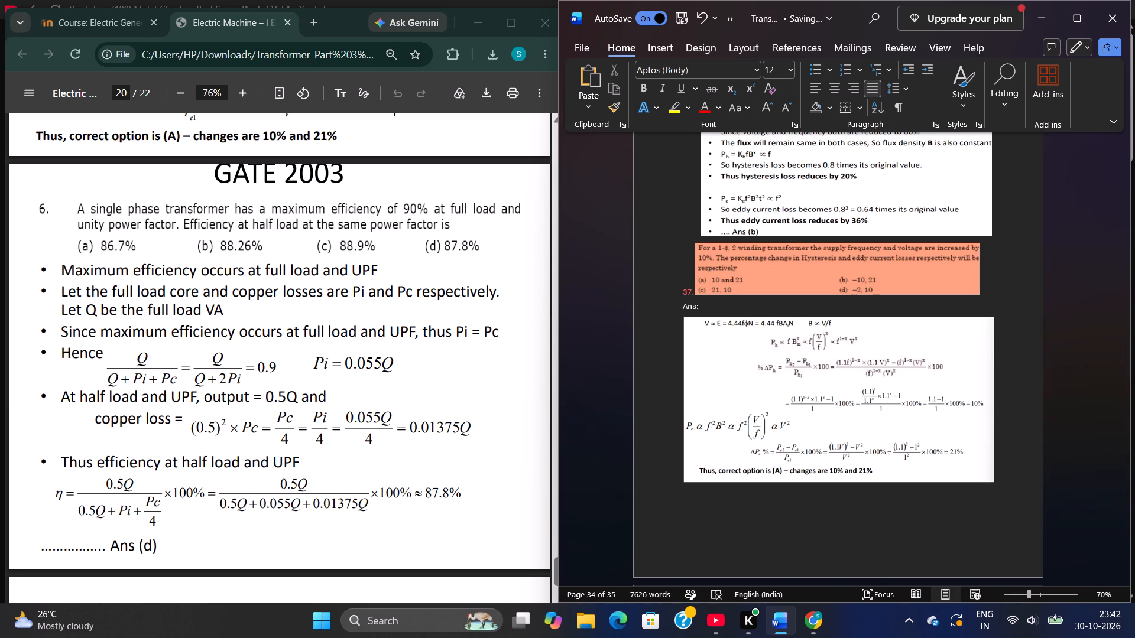
type("38")
type(".")
key("space")
Capture a screenshot of the GATE 2003 maximum-efficiency question text with its four answer options from the PDF.
key("shift+super+s")
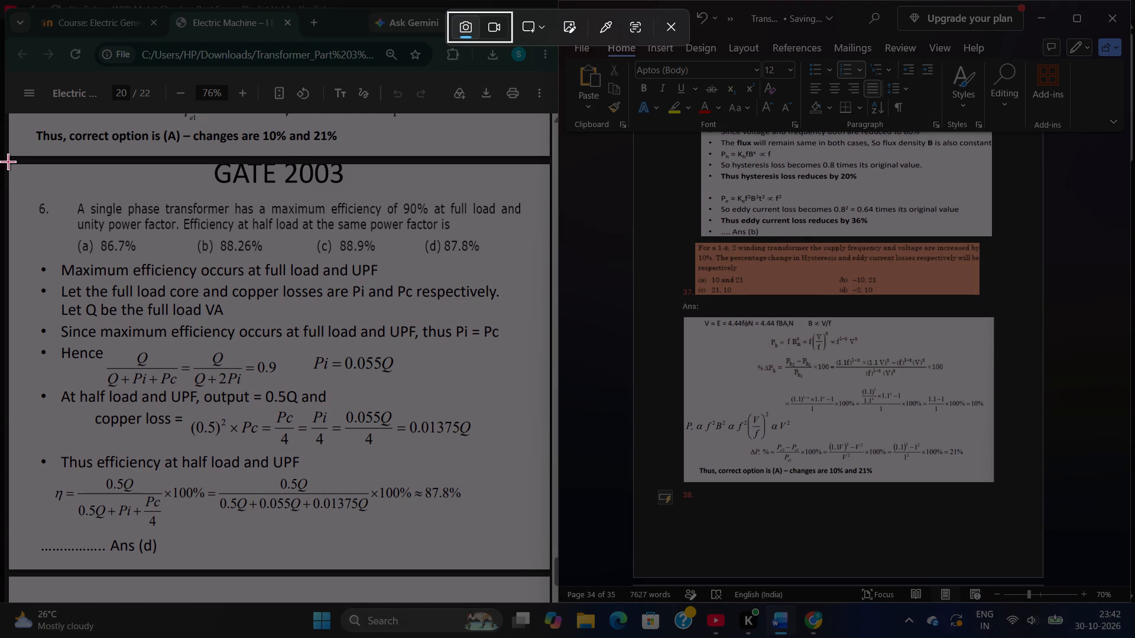
left_click_drag(70, 197, 330, 220)
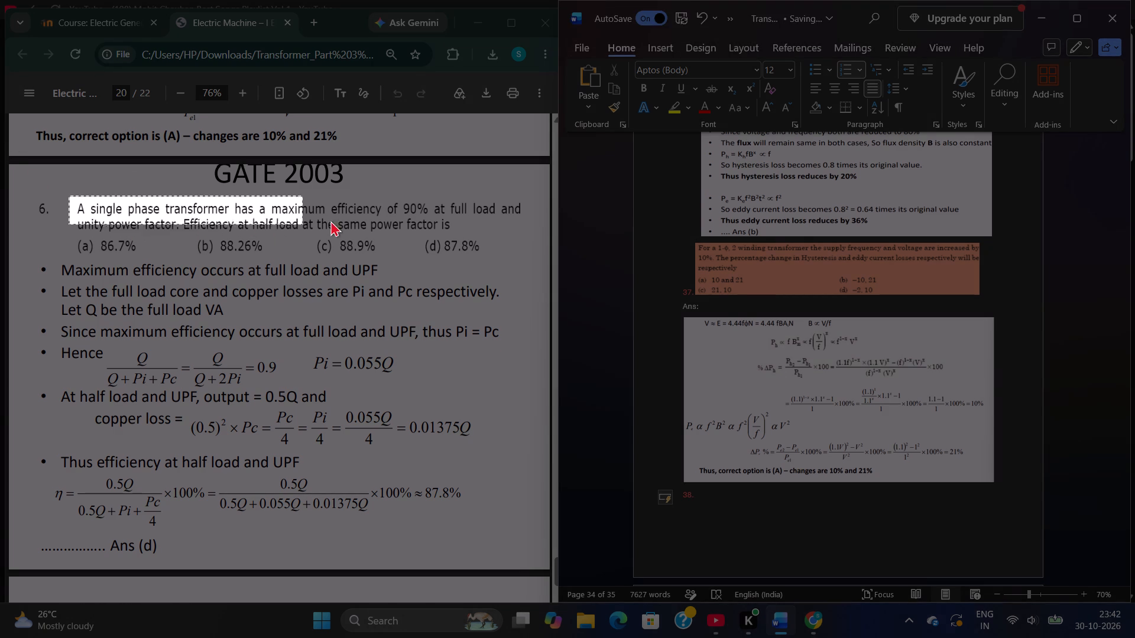
left_click_drag(330, 220, 521, 253)
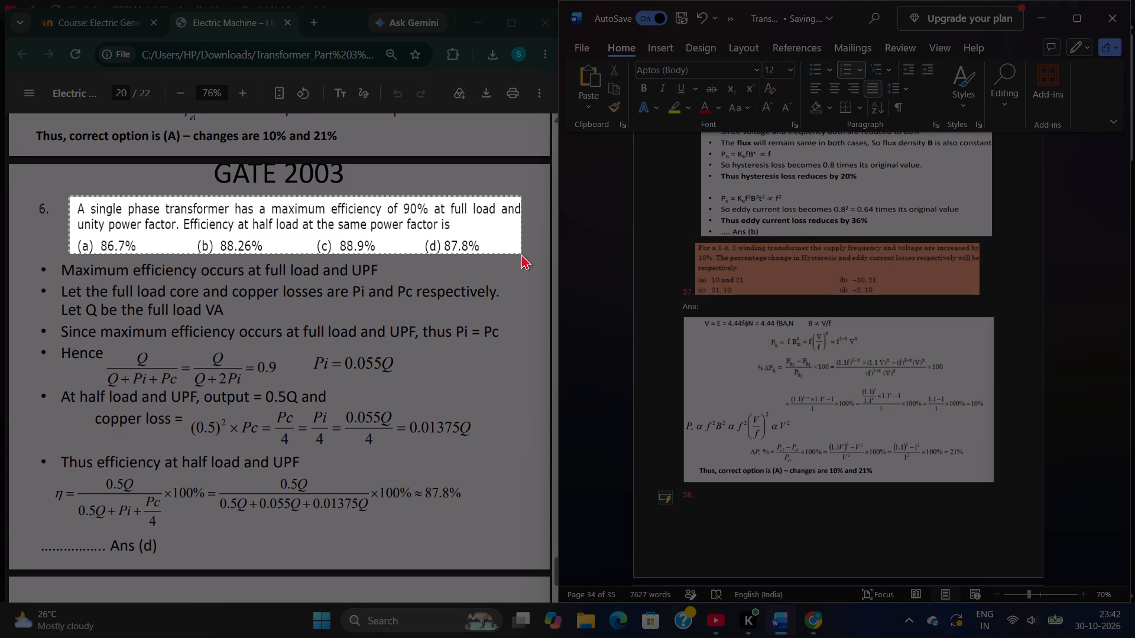
left_click_drag(521, 253, 523, 255)
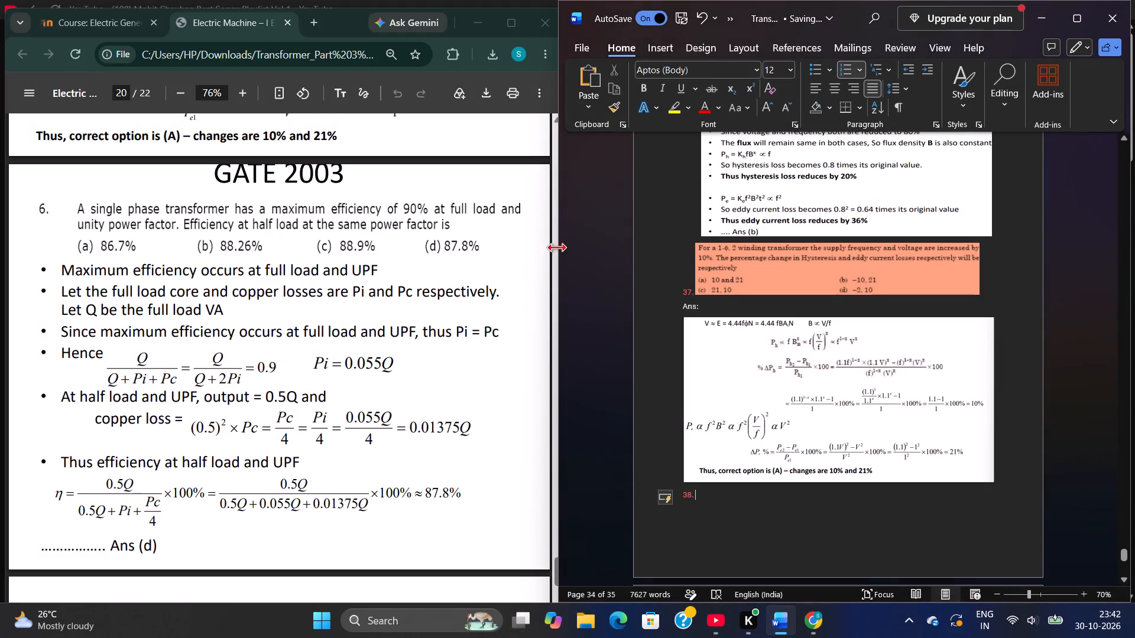
left_click(670, 41)
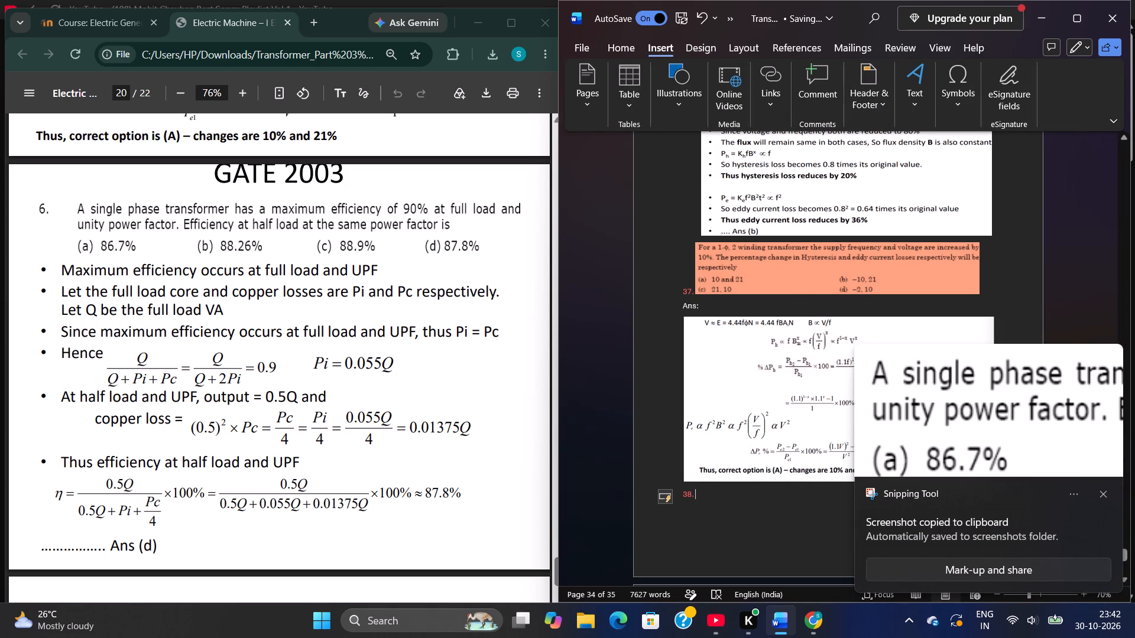
left_click(680, 92)
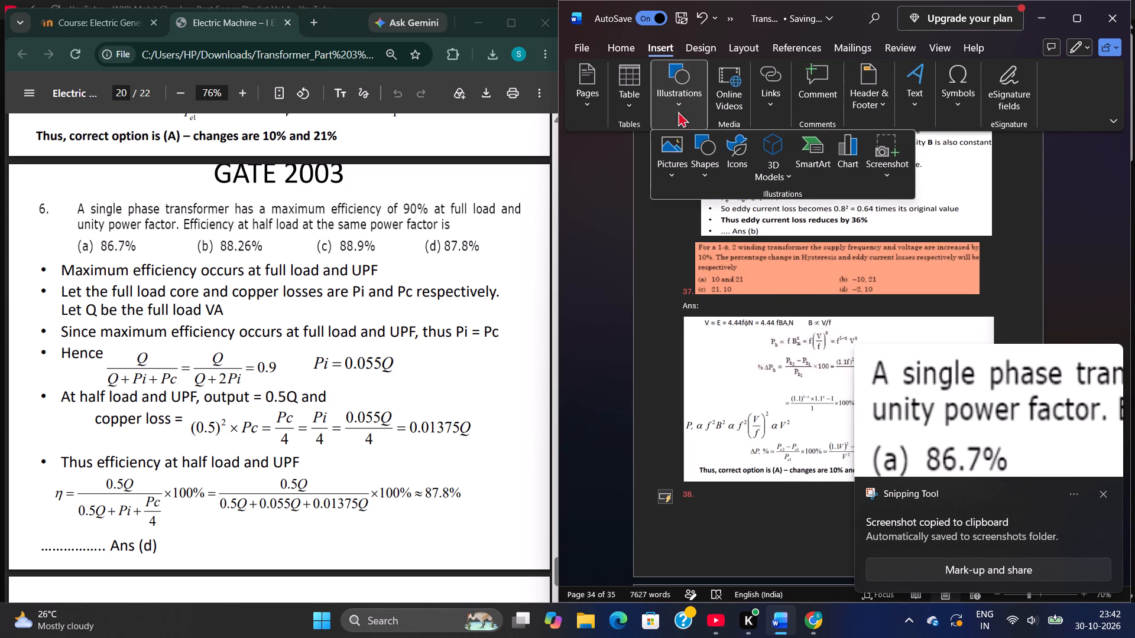
left_click(676, 155)
left_click(690, 216)
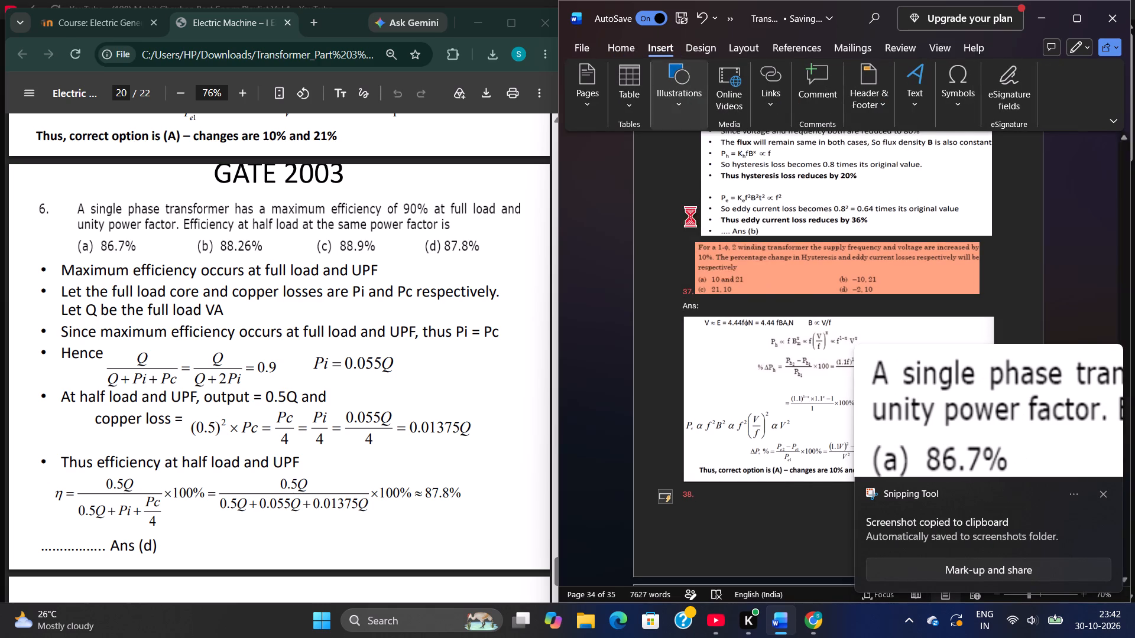
left_click(631, 126)
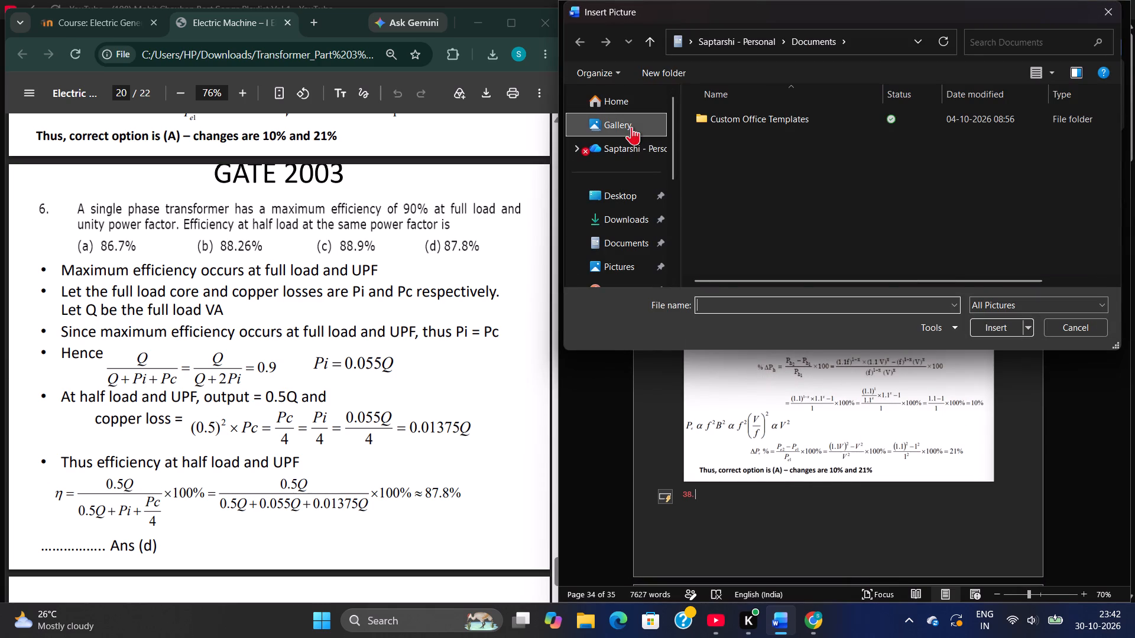
left_click(737, 191)
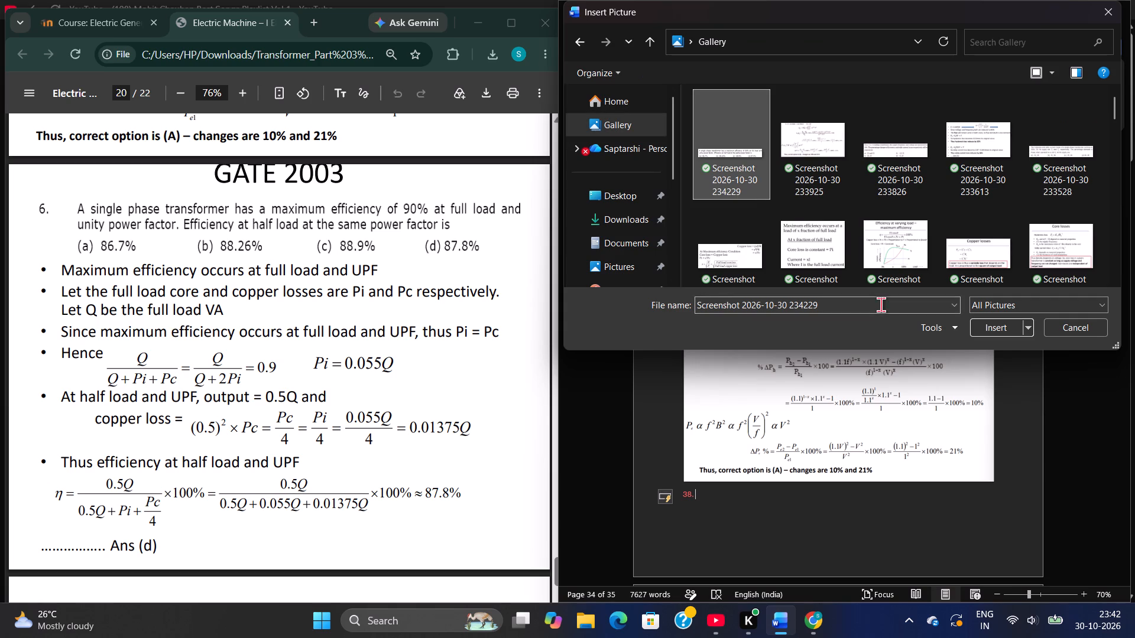
left_click(997, 328)
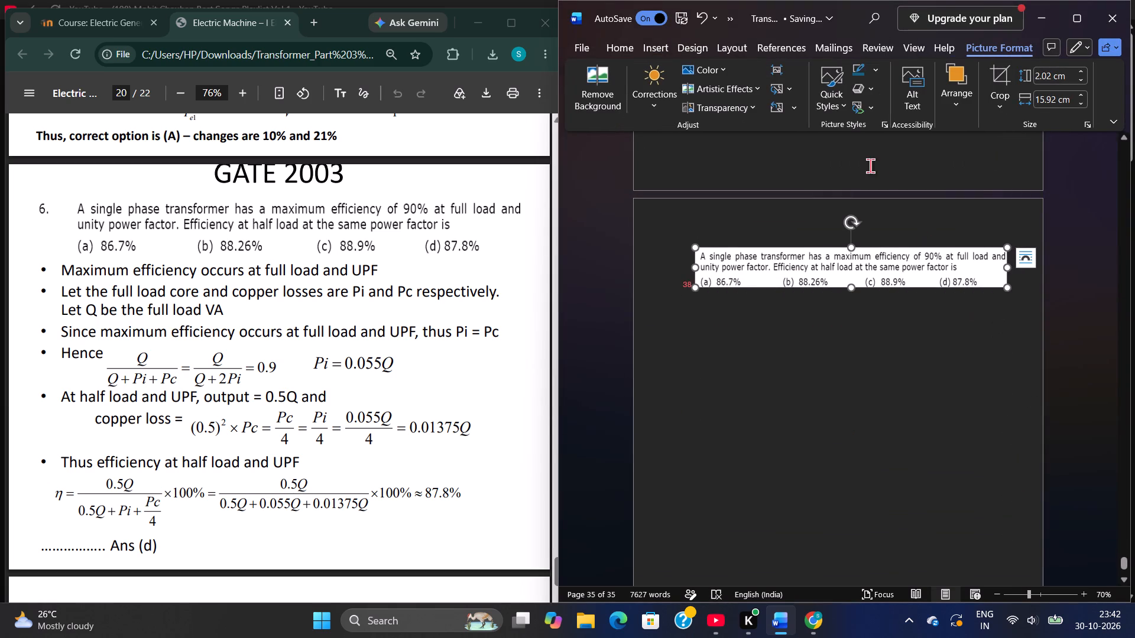
Recolor the question 38 picture with the light orange shade used for question 37.
left_click(711, 67)
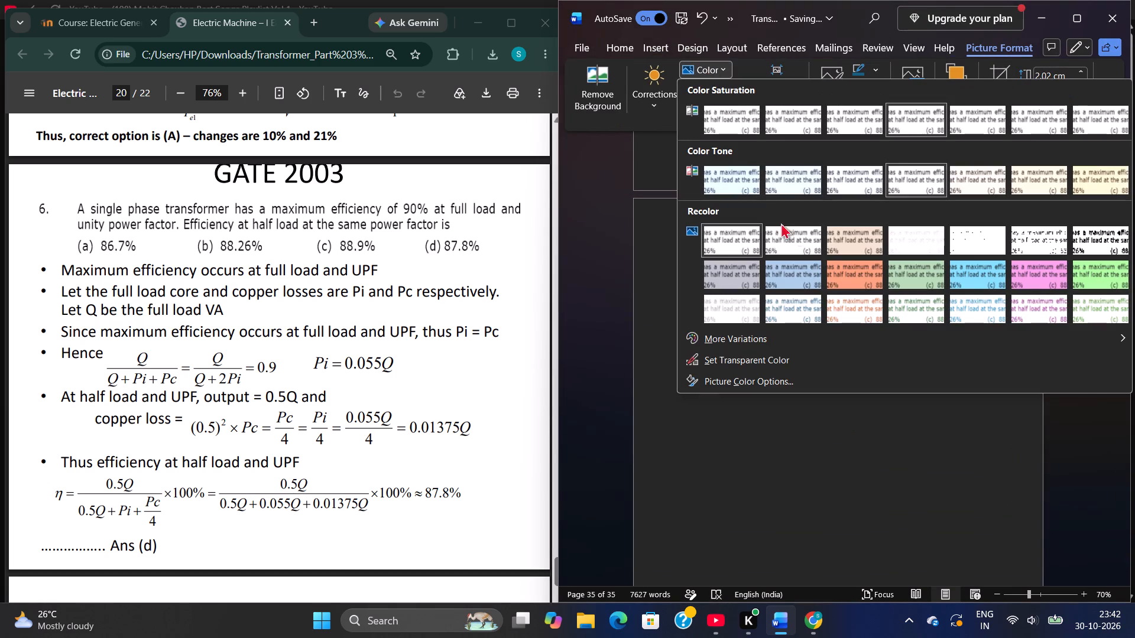
left_click(842, 261)
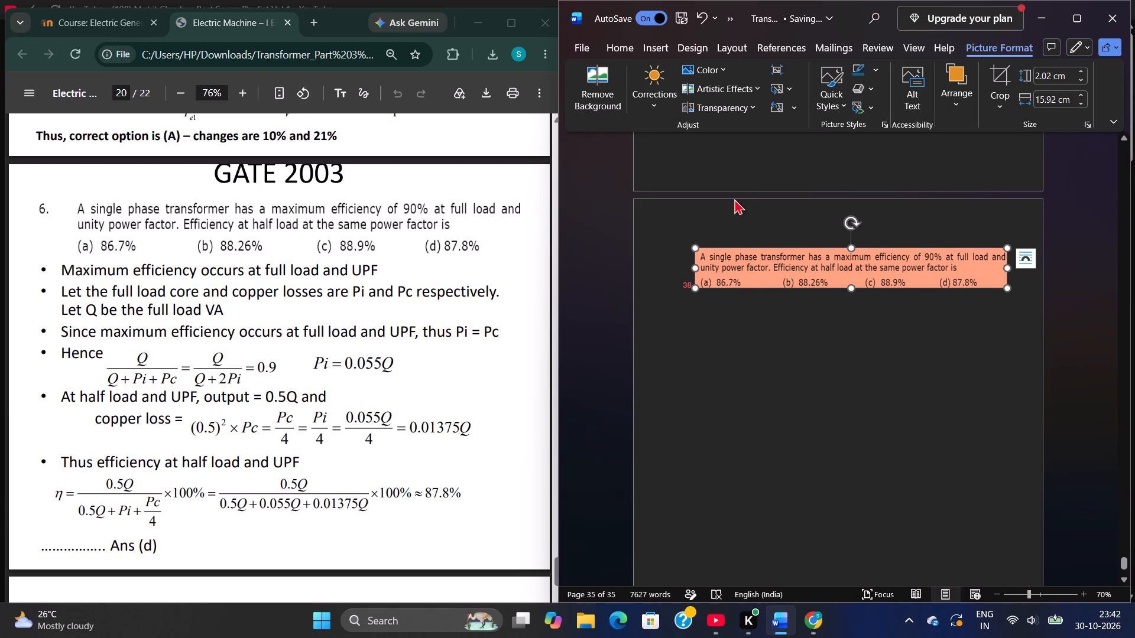
Reduce the height of question 37's solution picture to about 7.86 cm, keeping its width, so question 38 fits on the same page.
scroll(734, 198, "up", 1)
left_click(734, 198)
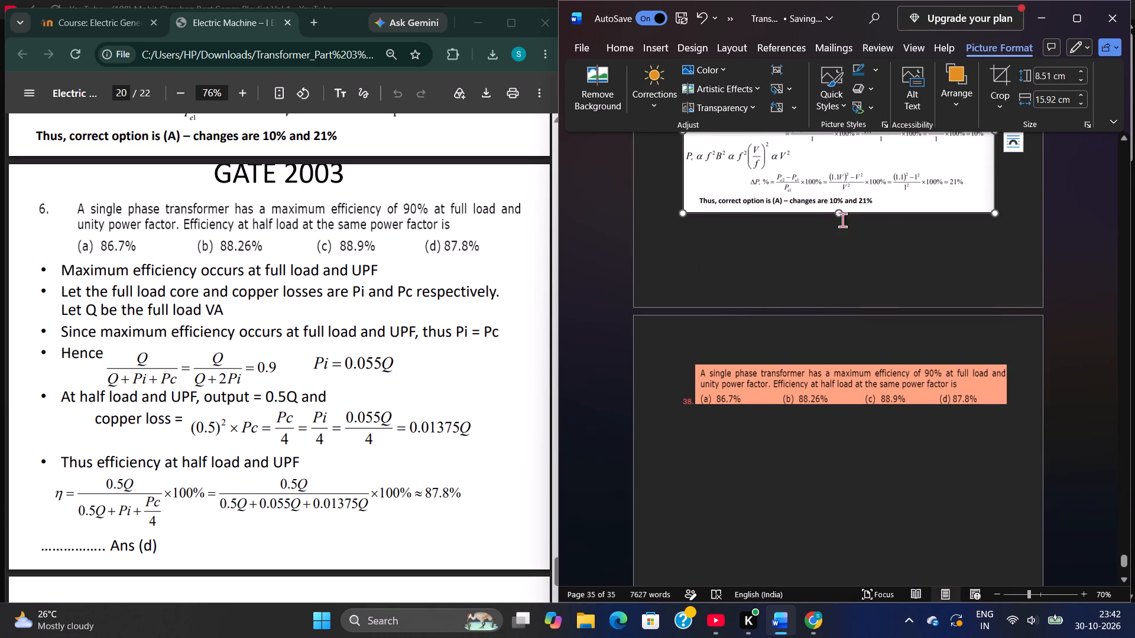
left_click_drag(839, 215, 839, 201)
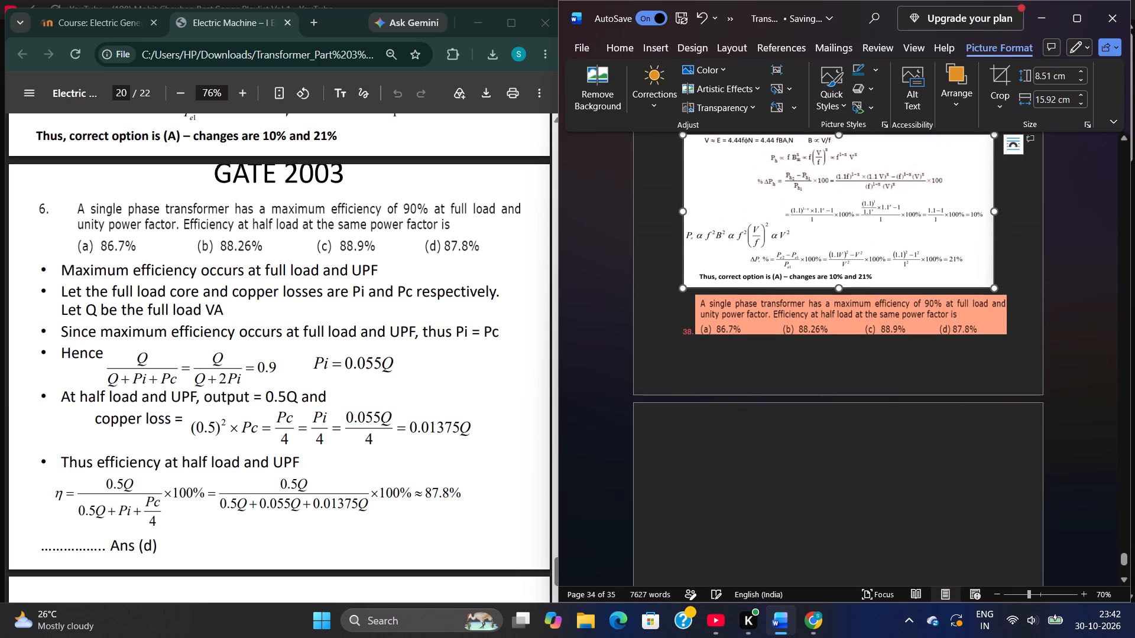
Add an unnumbered "Ans:" line beneath the question 38 picture.
left_click(1011, 325)
key("Return")
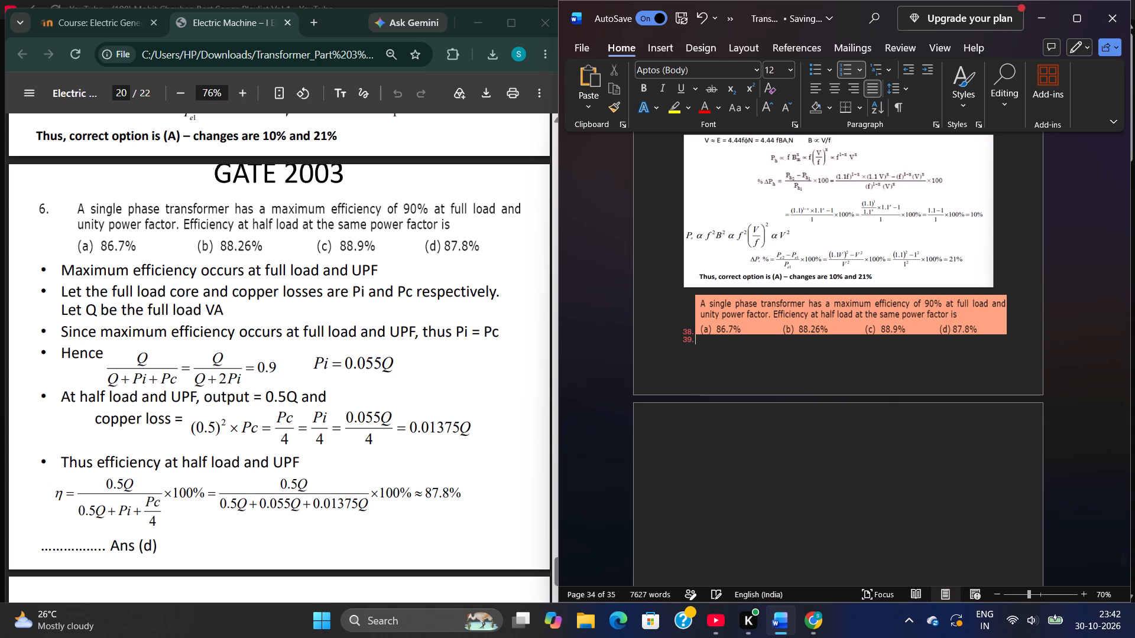
key("BackSpace")
key("BackSpace")
type("ans")
type(":")
key("space")
Capture a screenshot of the GATE 2003 solution in the PDF, from the first bullet down to "Ans (d)".
key("shift+super+s")
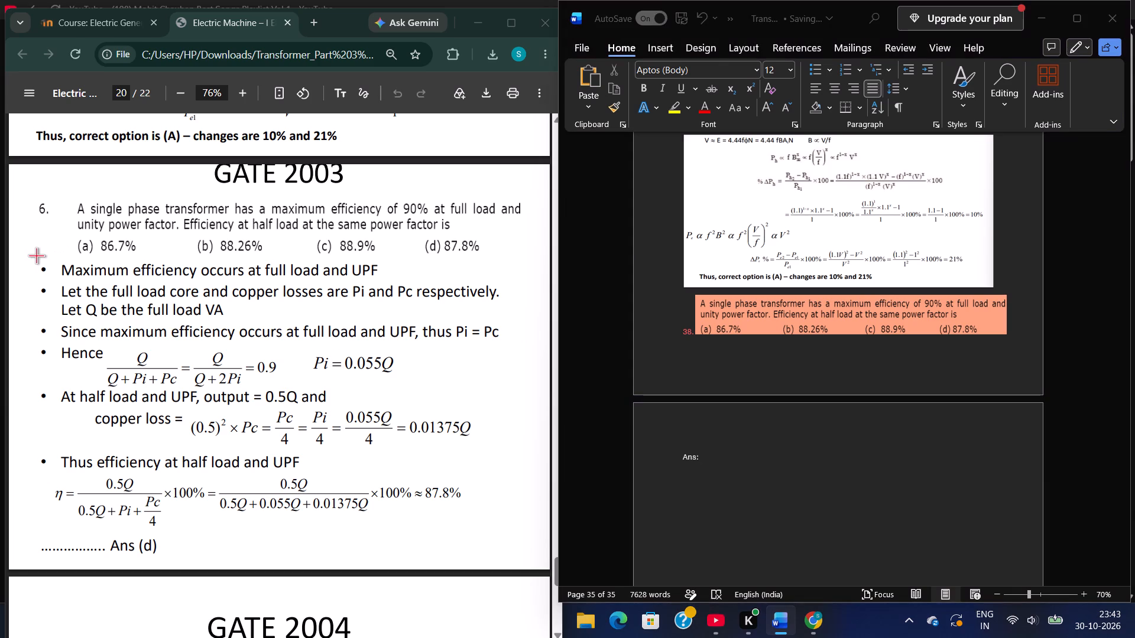
left_click_drag(37, 261, 329, 409)
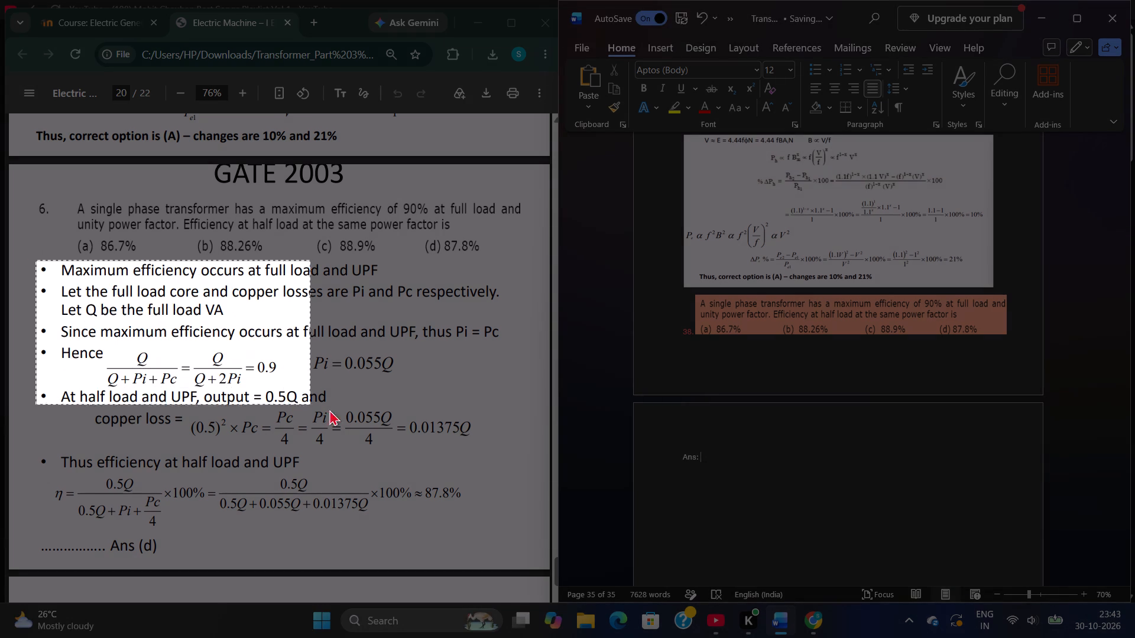
left_click_drag(329, 409, 503, 445)
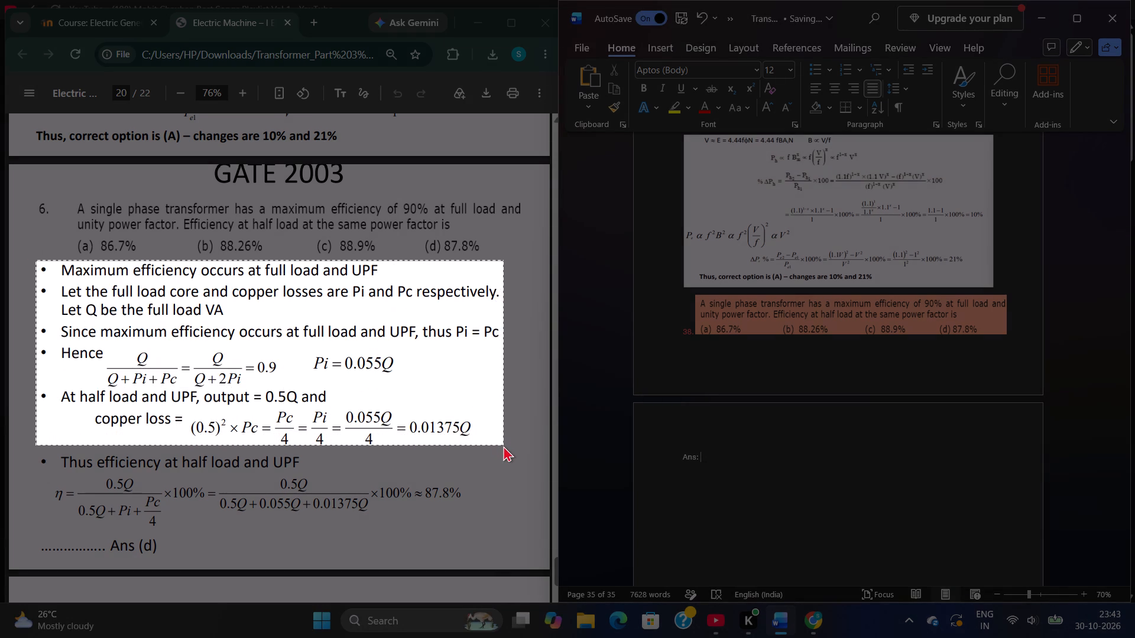
left_click_drag(503, 445, 498, 555)
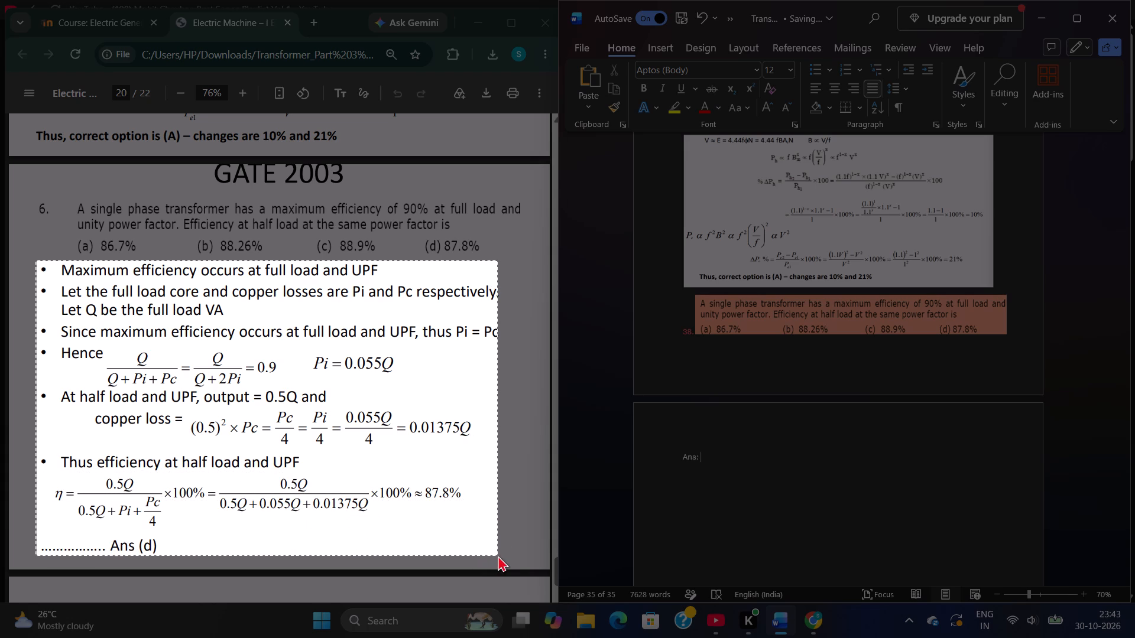
left_click_drag(498, 555, 503, 554)
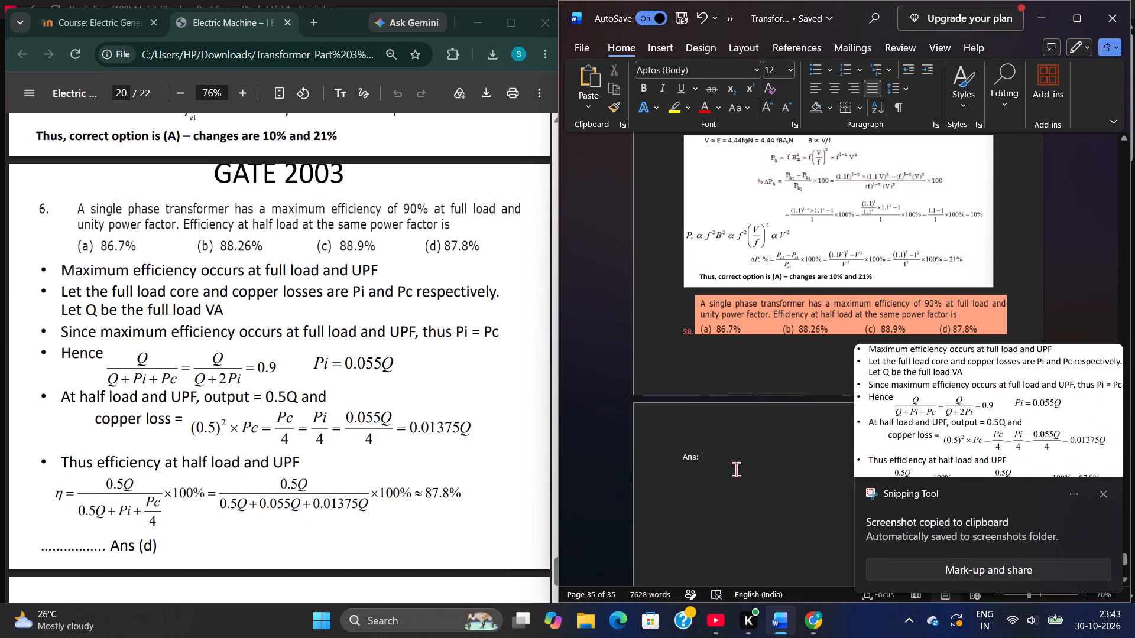
key("Return")
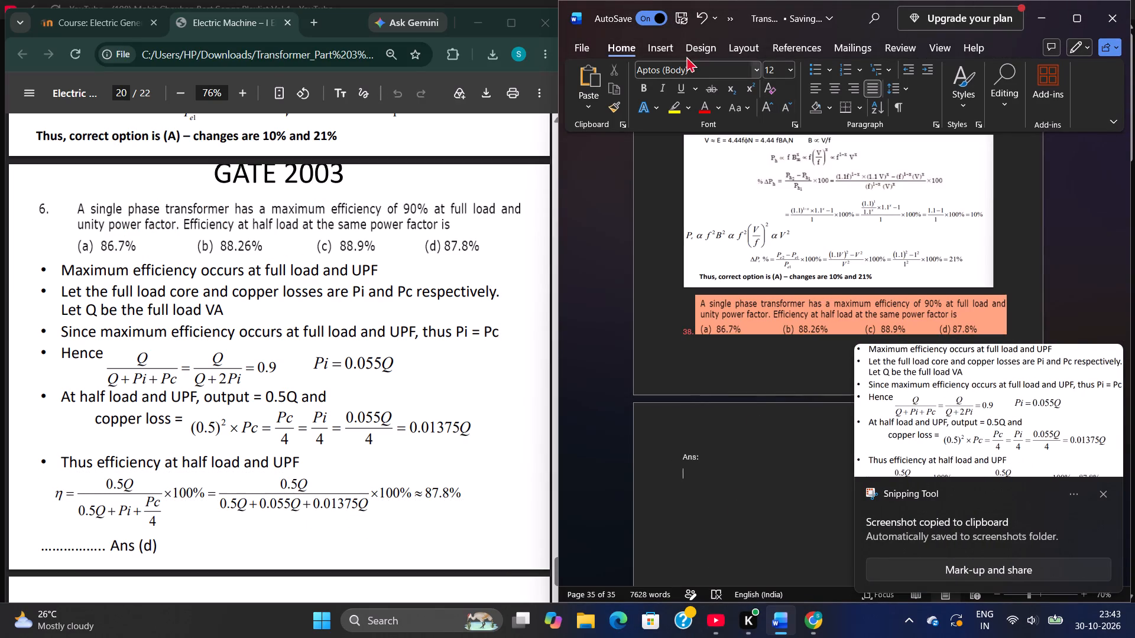
left_click(667, 51)
left_click(679, 114)
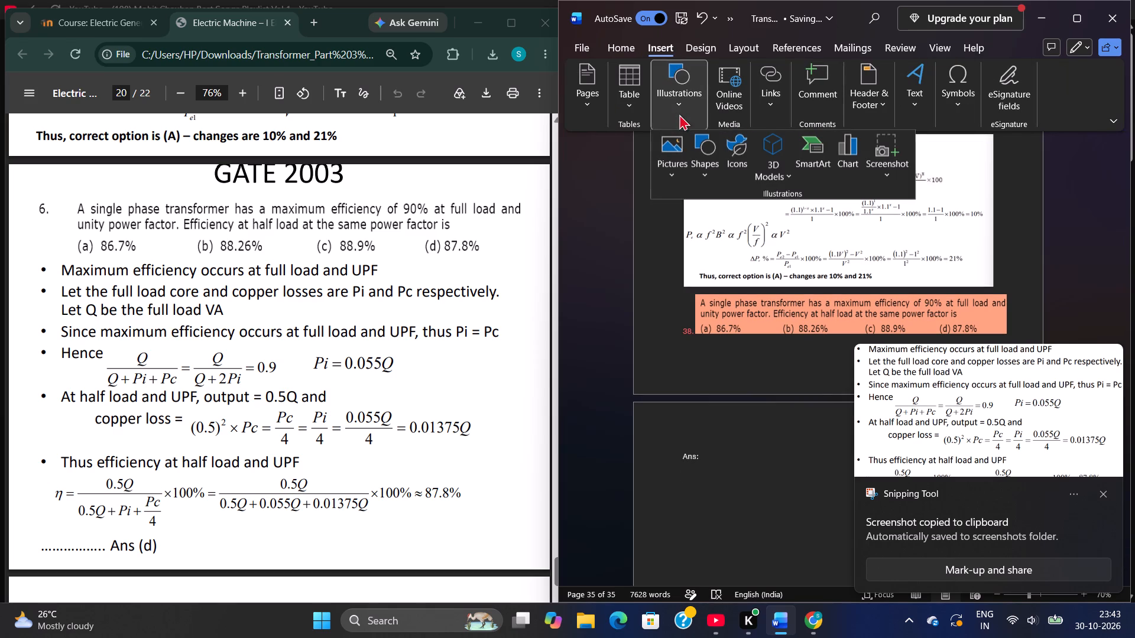
left_click(675, 149)
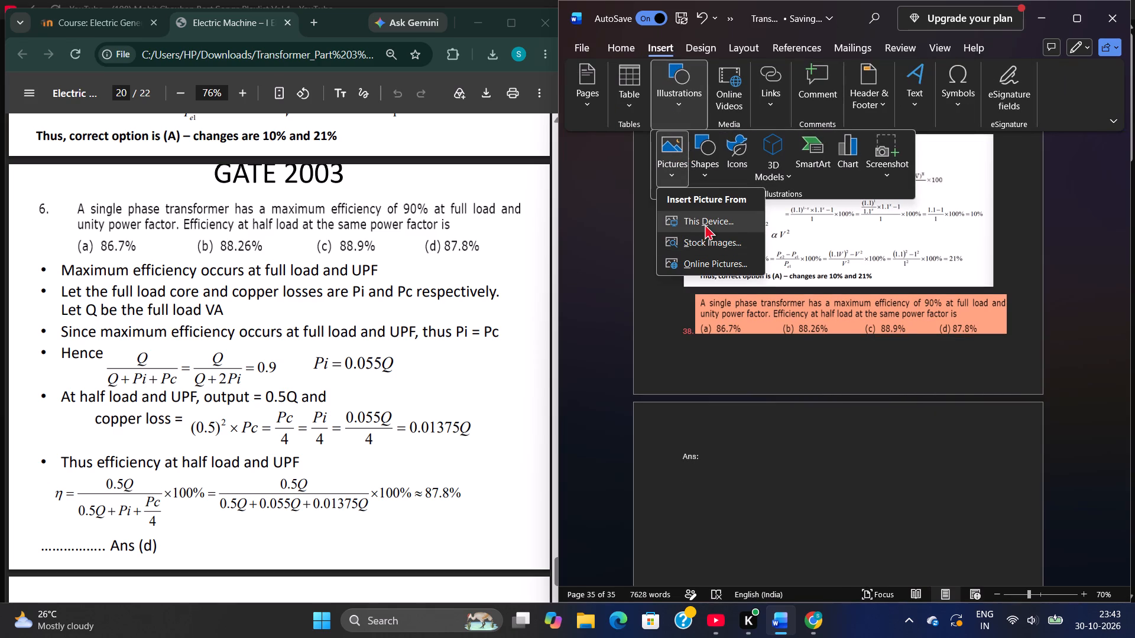
left_click(706, 223)
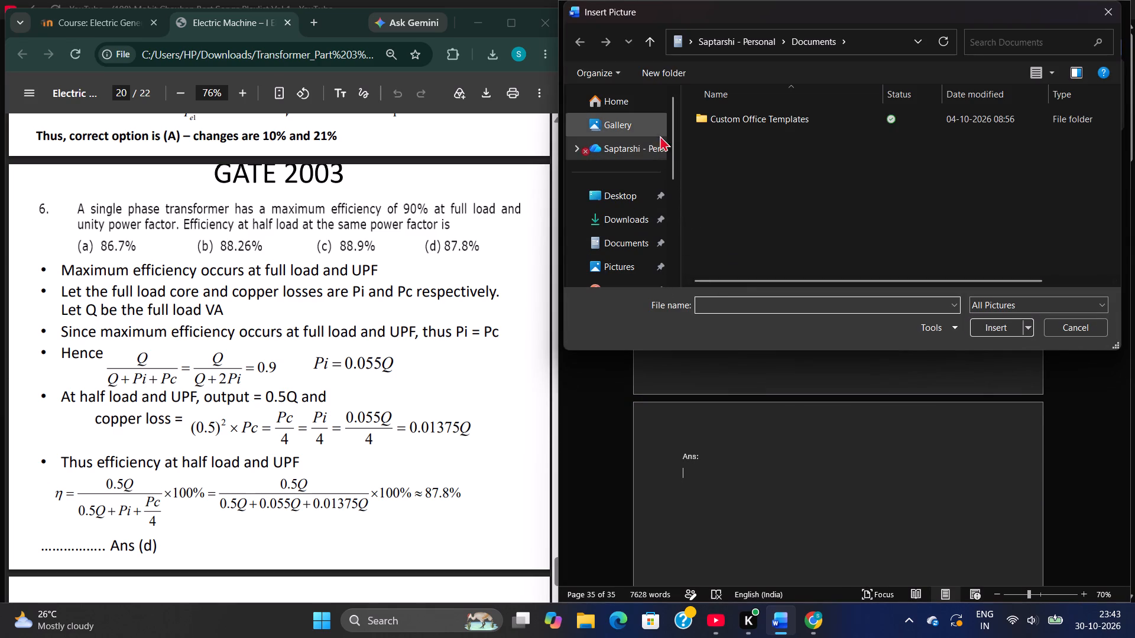
left_click(654, 129)
left_click(722, 175)
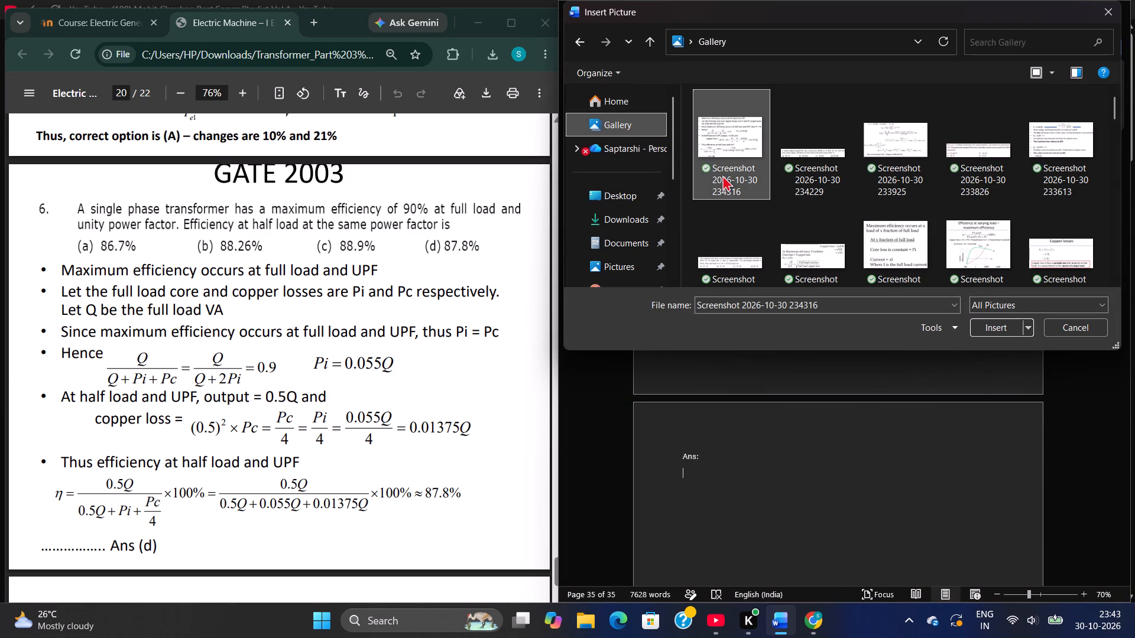
left_click(1016, 325)
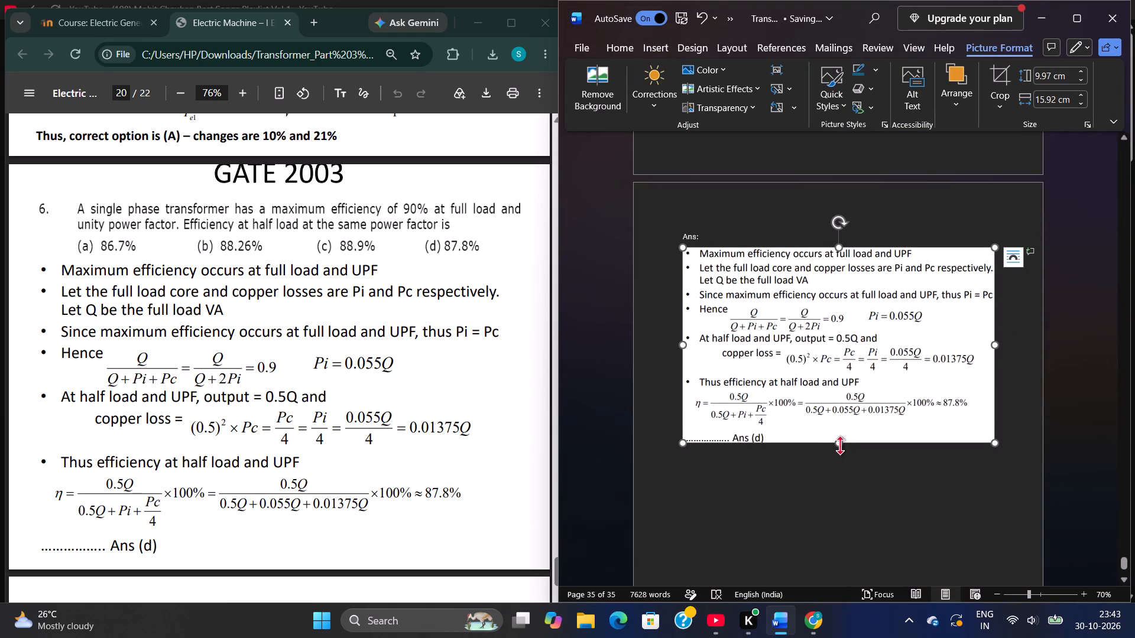
Shrink question 38's solution picture to about 7.17 cm high and 13.7 cm wide.
left_click_drag(840, 444, 857, 388)
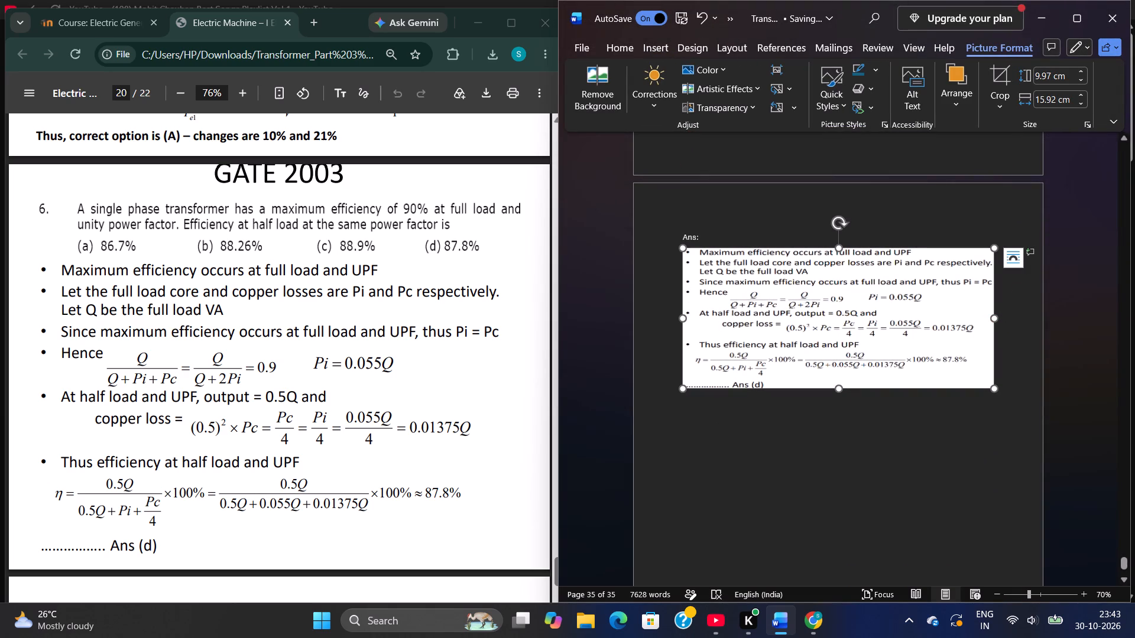
left_click_drag(994, 318, 966, 325)
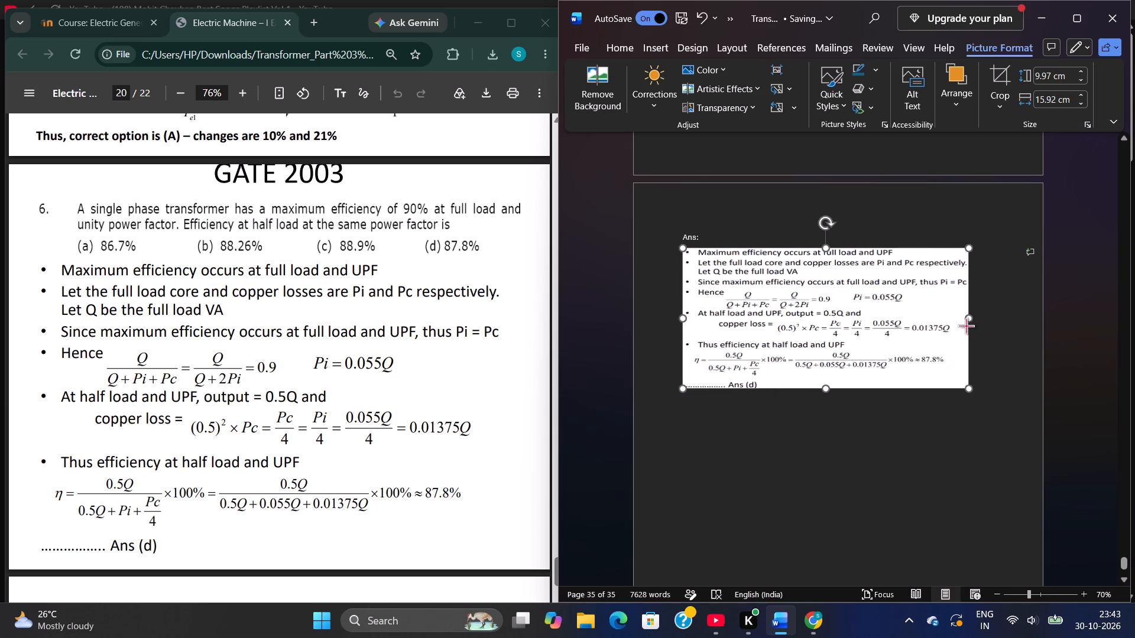
left_click_drag(966, 325, 951, 331)
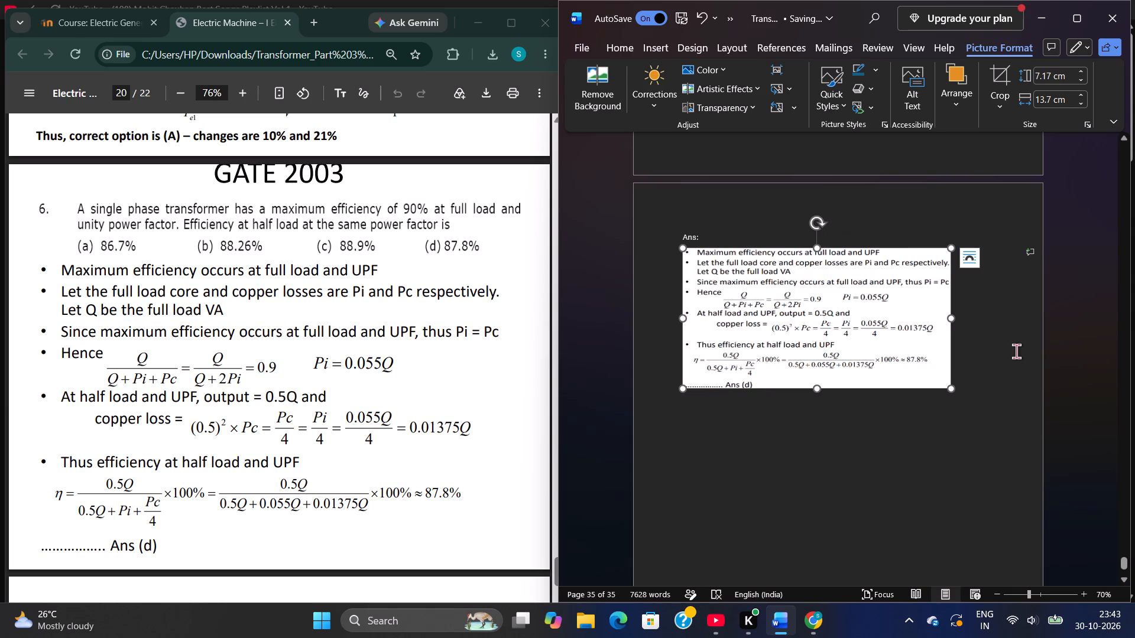
left_click(1016, 351)
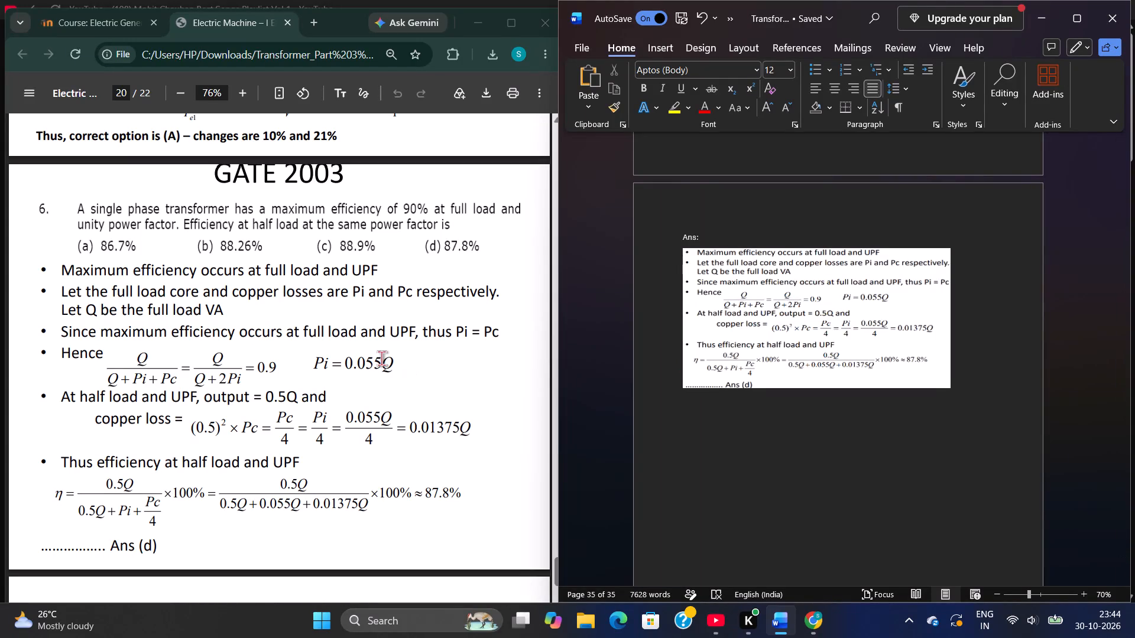
Read the GATE 2003 efficiency solution in the PDF and preview the GATE 2004 and GATE 1998 questions after it.
scroll(382, 350, "down", 1)
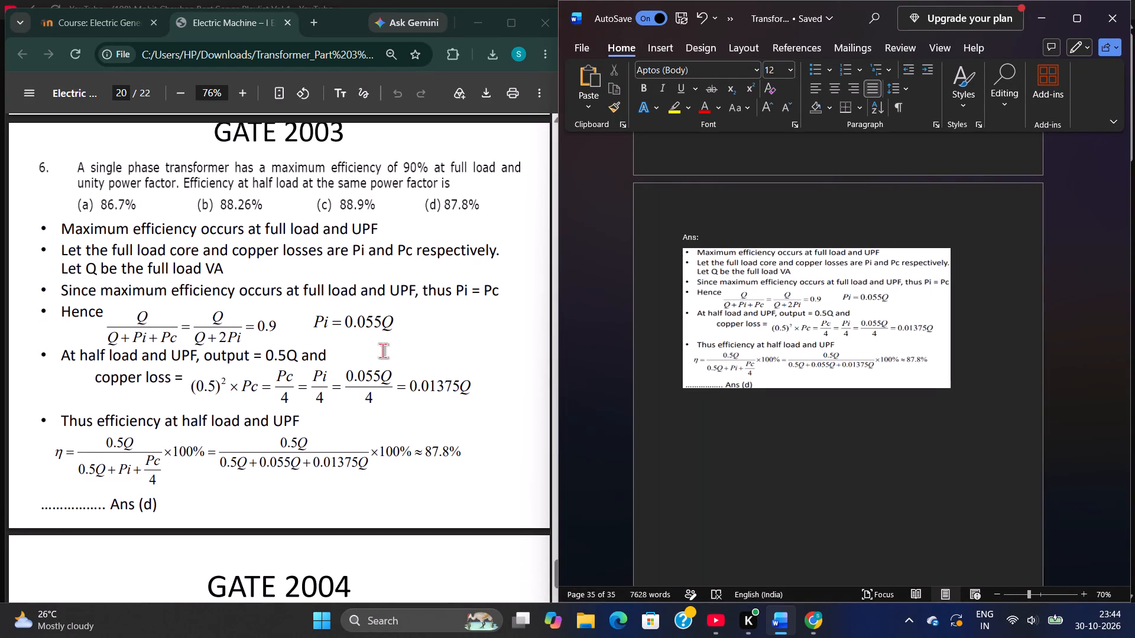
scroll(382, 350, "up", 1)
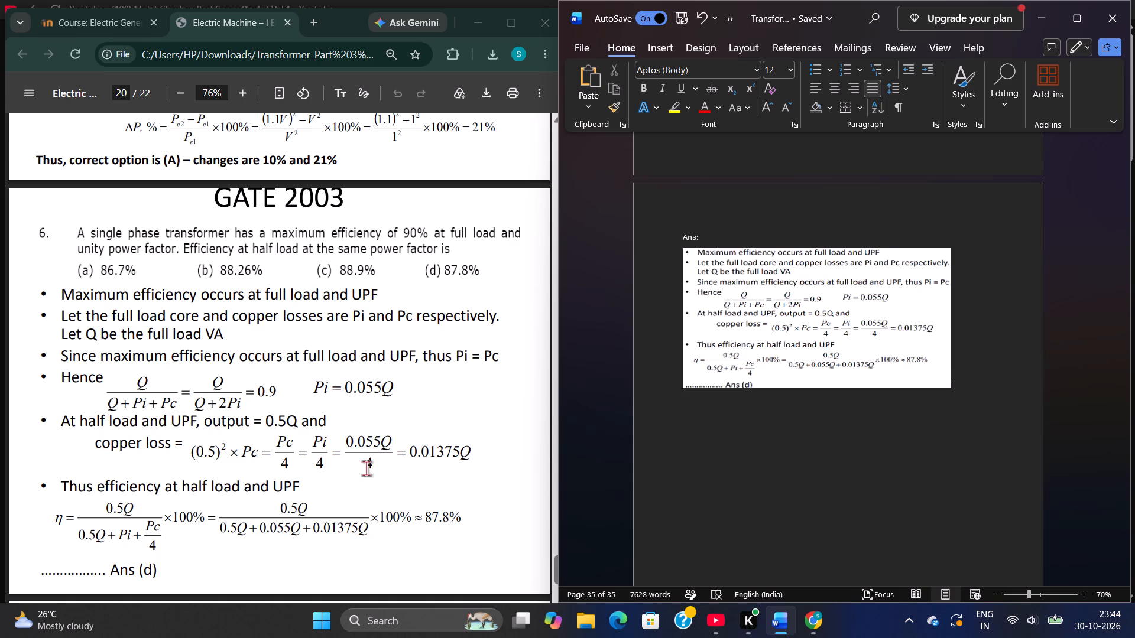
scroll(366, 468, "down", 1)
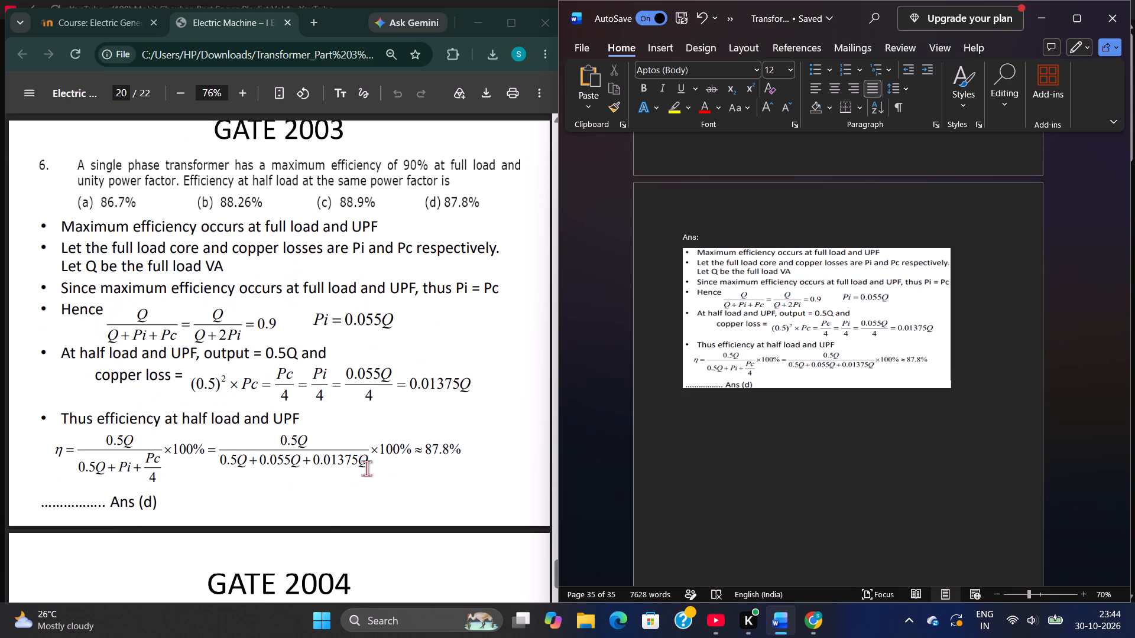
scroll(366, 468, "down", 4)
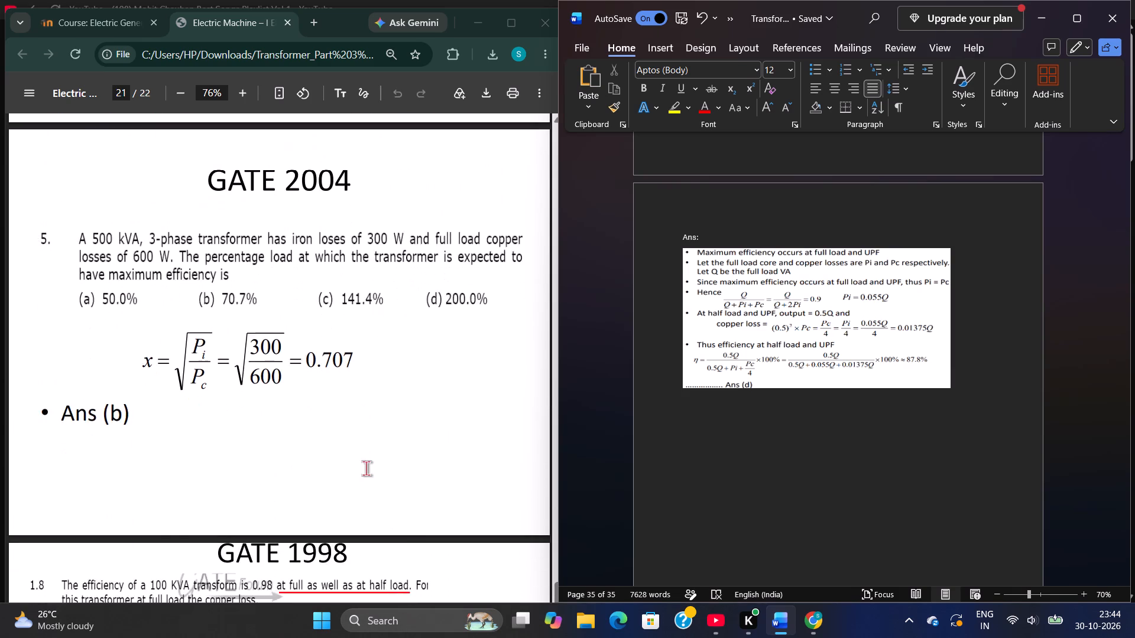
scroll(366, 468, "down", 1)
scroll(366, 468, "up", 3)
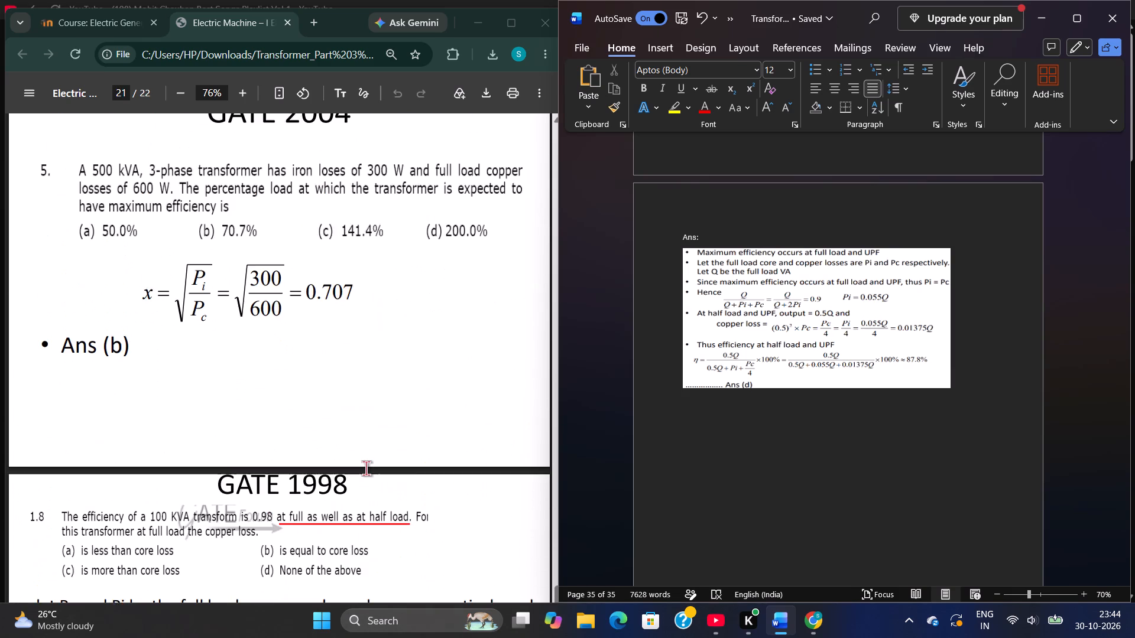
scroll(366, 468, "up", 3)
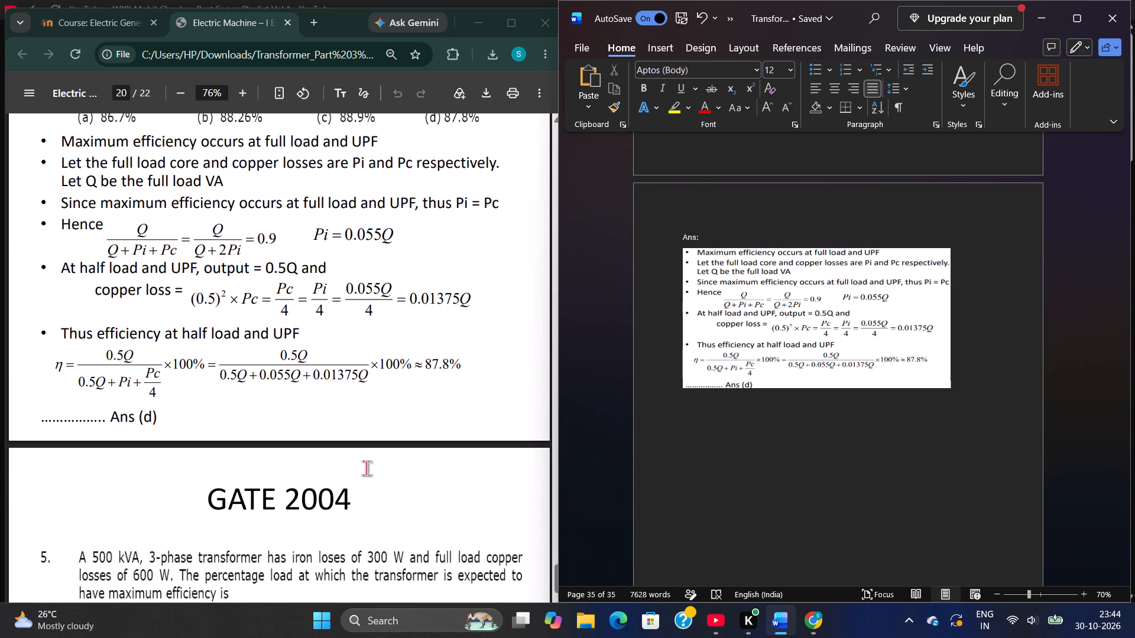
scroll(366, 468, "down", 4)
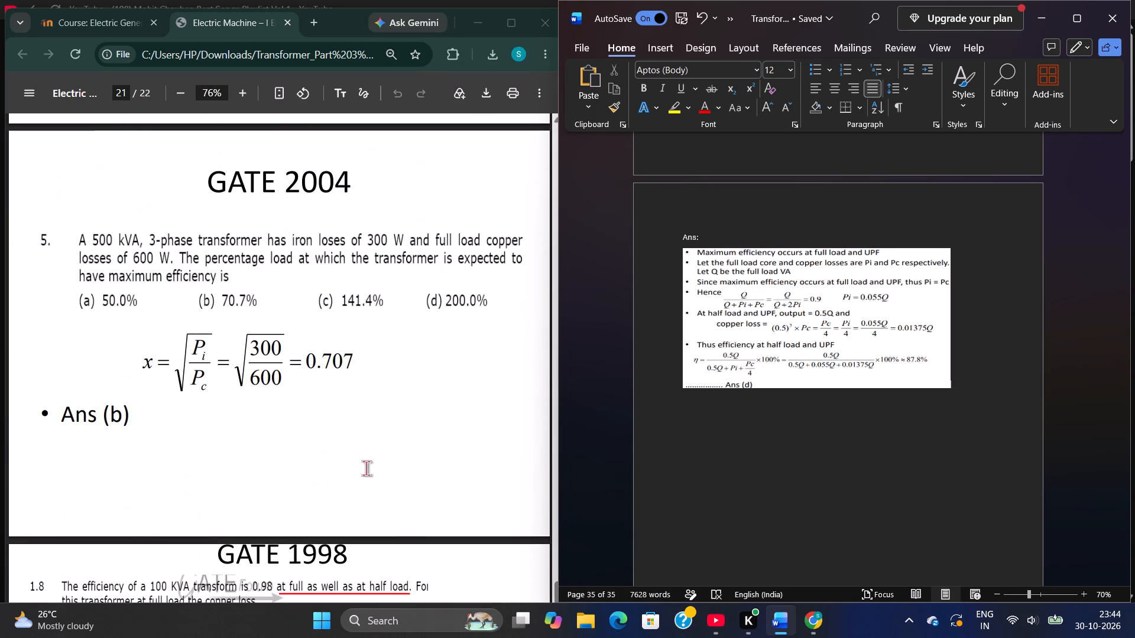
scroll(366, 468, "up", 4)
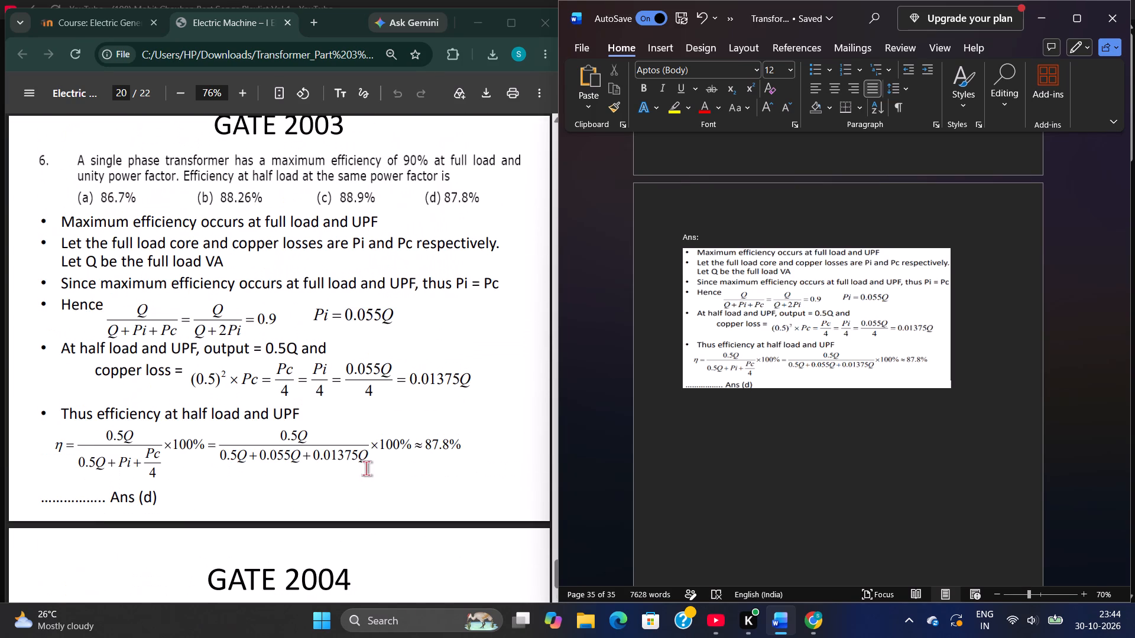
scroll(366, 468, "up", 2)
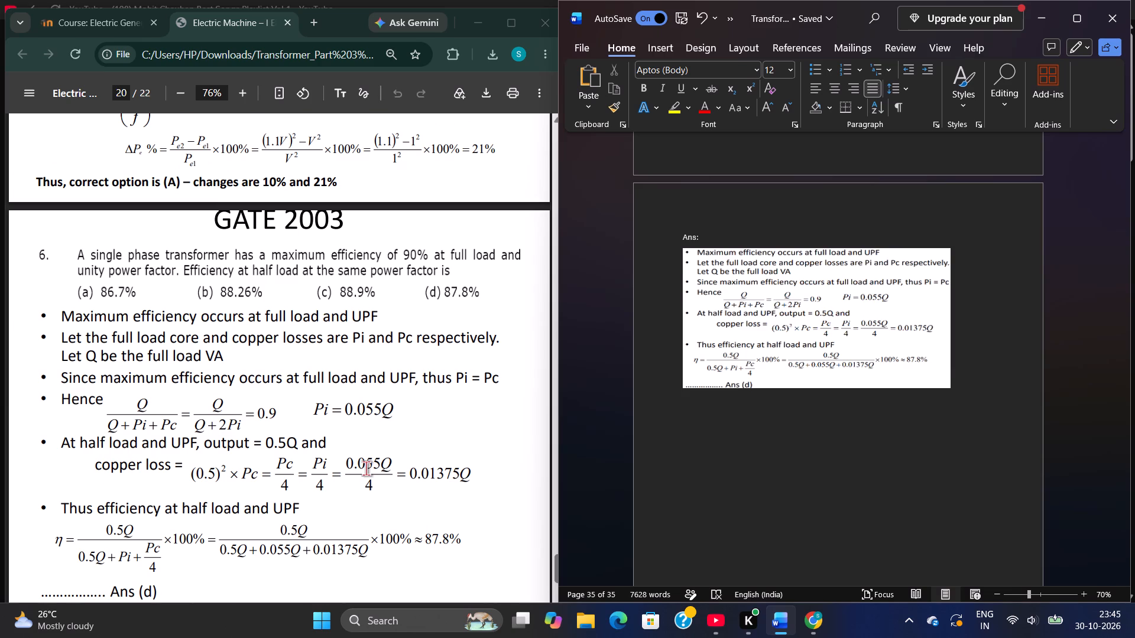
Review the PDF's earlier slides on core losses, copper losses and efficiency, and reread the GATE 2014 and GATE 2003 solutions.
scroll(366, 468, "up", 5)
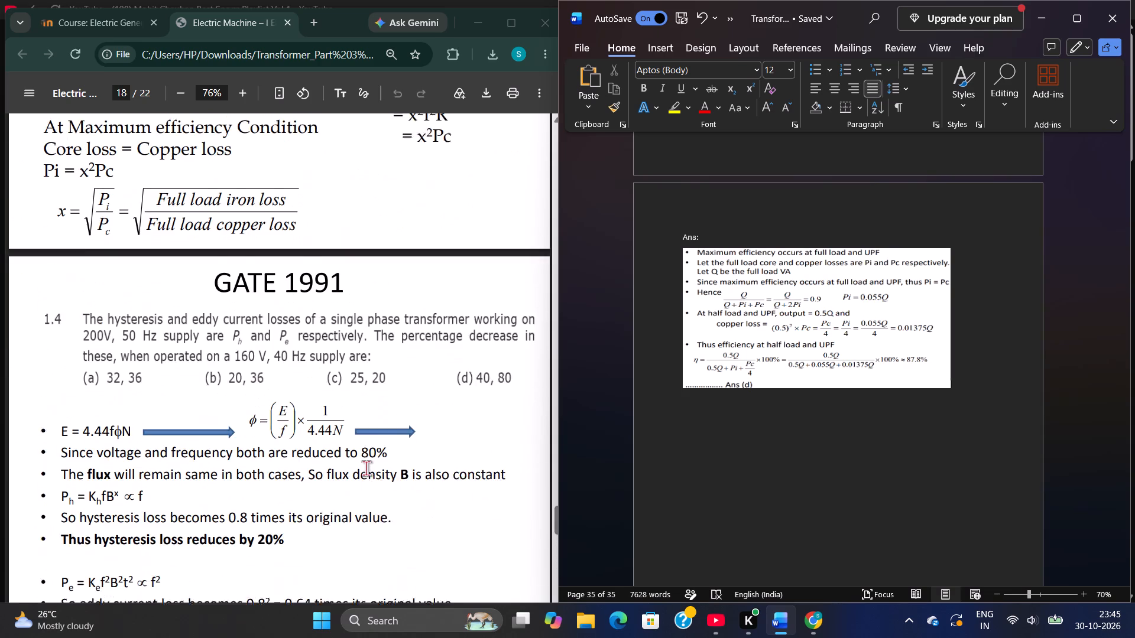
scroll(366, 468, "up", 3)
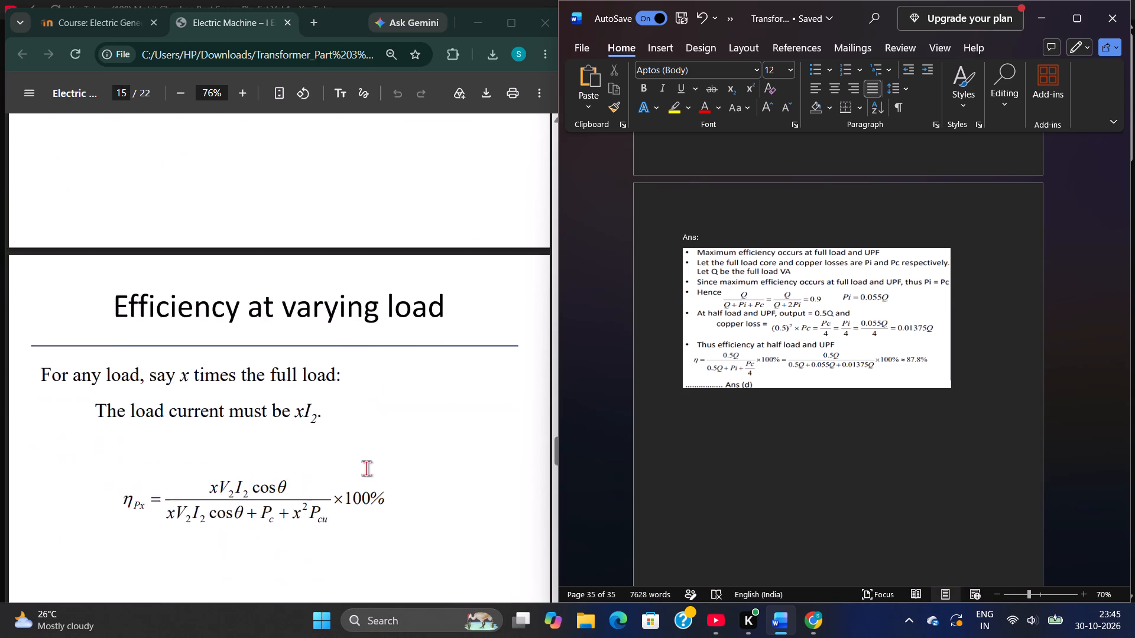
scroll(366, 468, "up", 3)
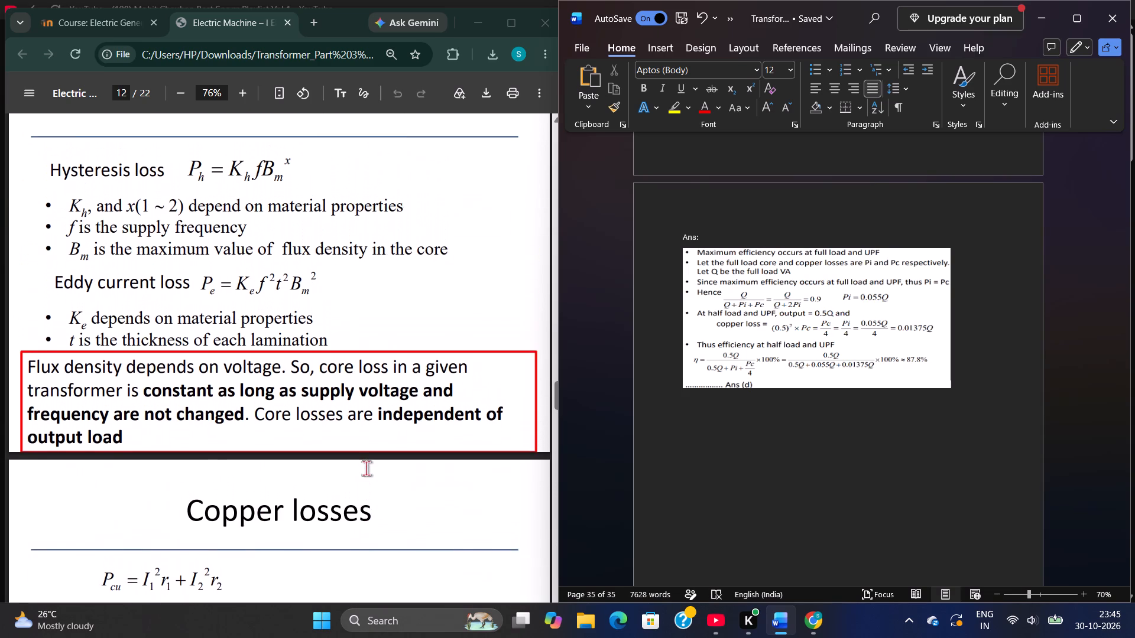
scroll(366, 468, "up", 2)
scroll(366, 468, "down", 9)
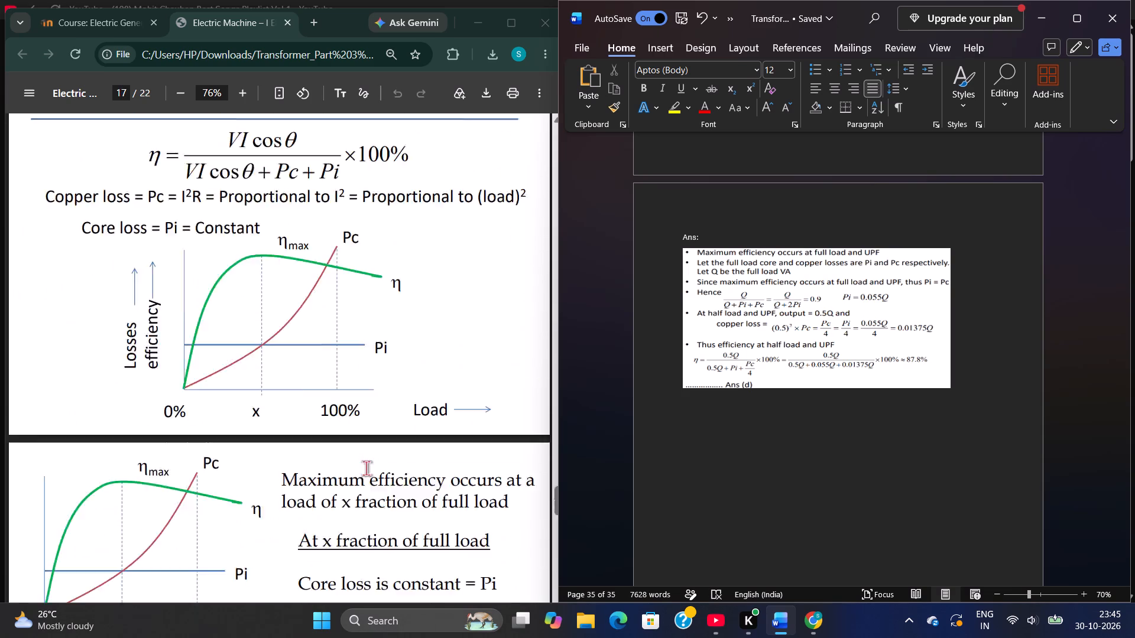
scroll(366, 468, "down", 4)
scroll(366, 468, "up", 4)
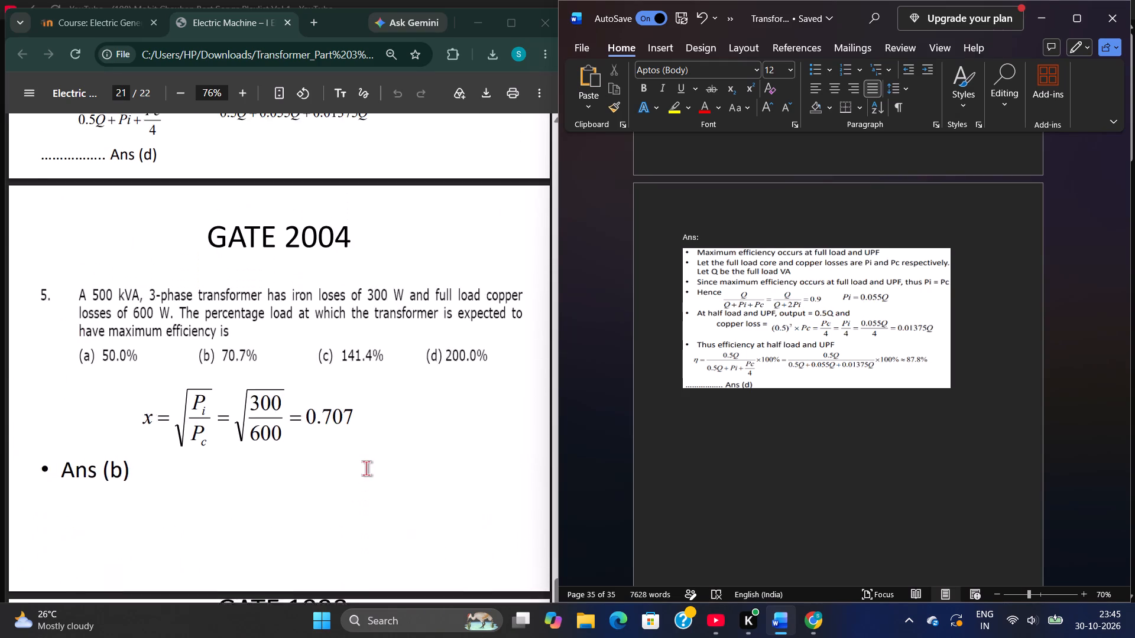
scroll(366, 468, "up", 2)
scroll(366, 468, "down", 1)
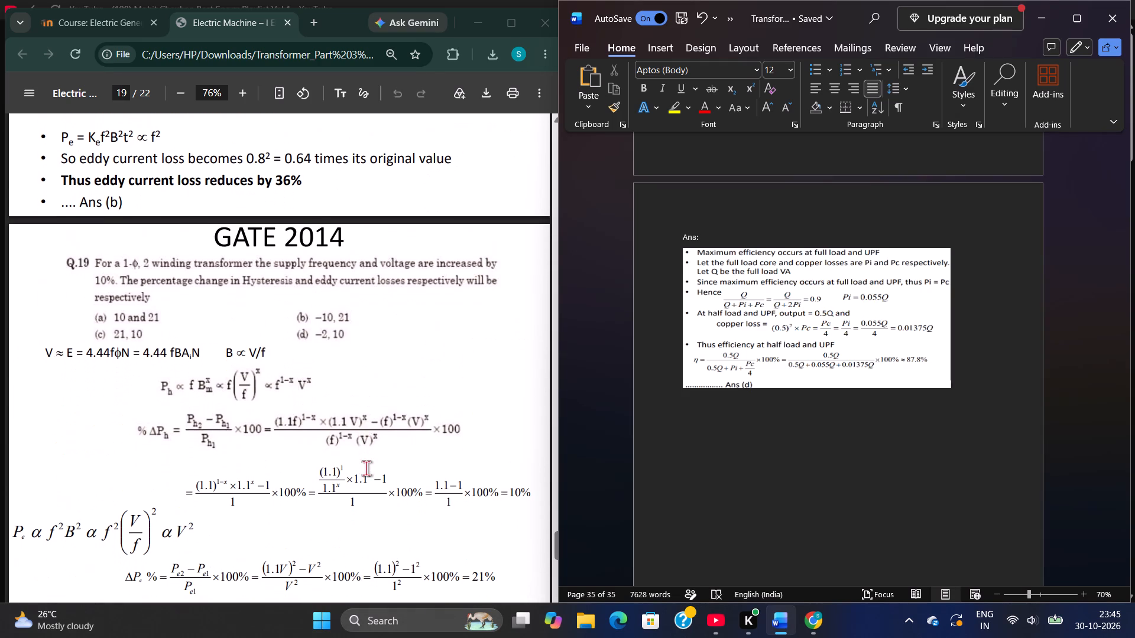
scroll(295, 437, "down", 2)
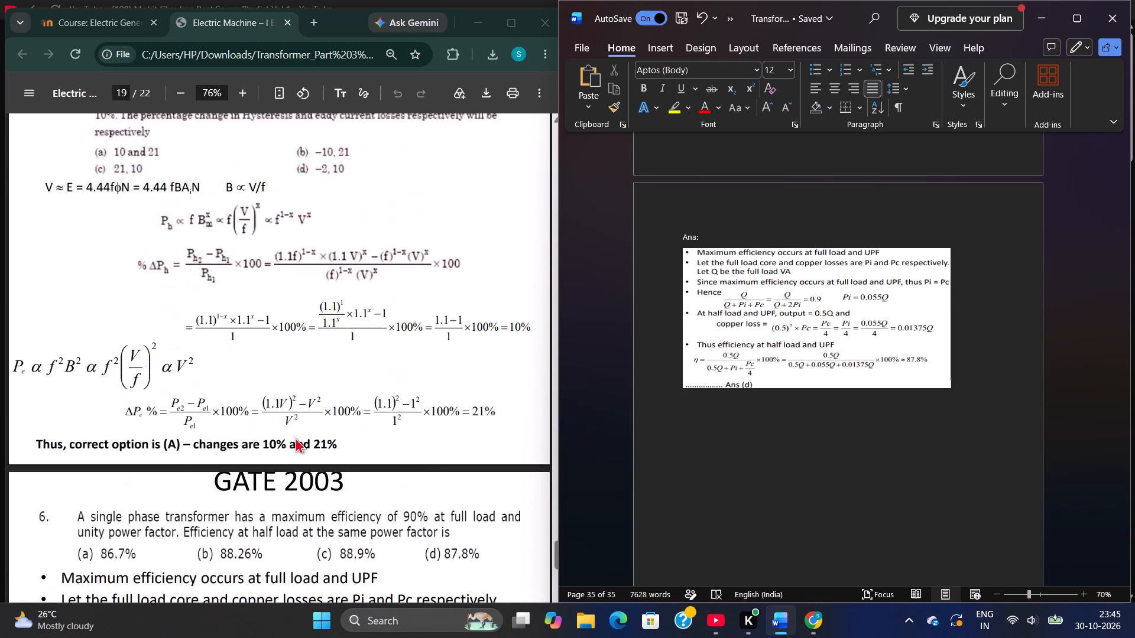
scroll(295, 437, "down", 1)
scroll(295, 437, "right", 1)
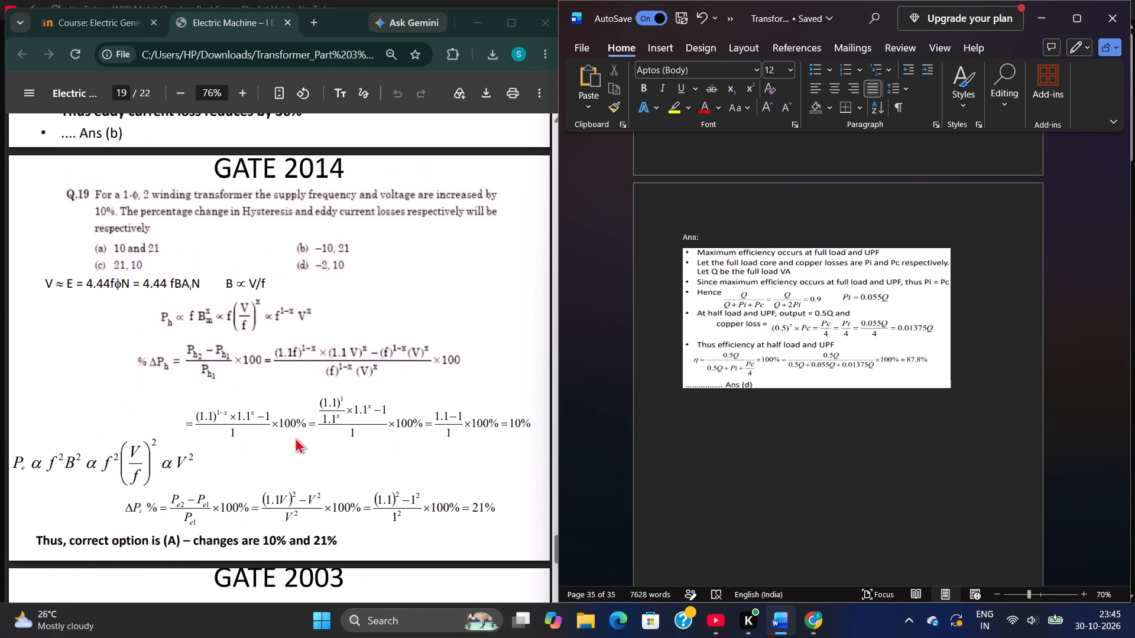
scroll(295, 437, "right", 1)
scroll(295, 437, "down", 2)
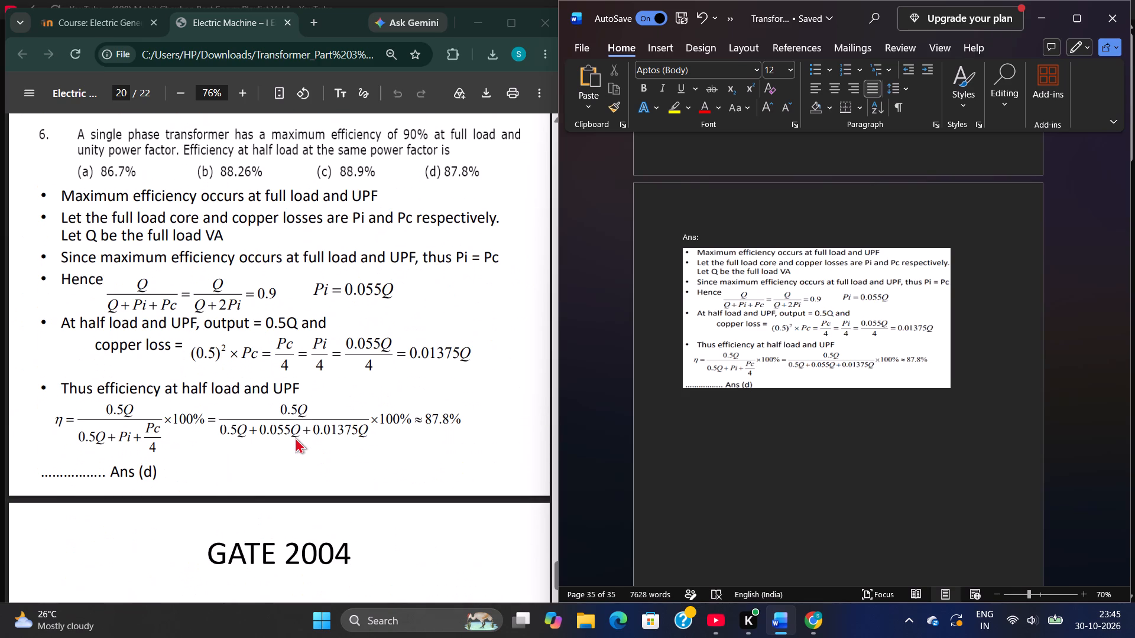
scroll(295, 437, "up", 1)
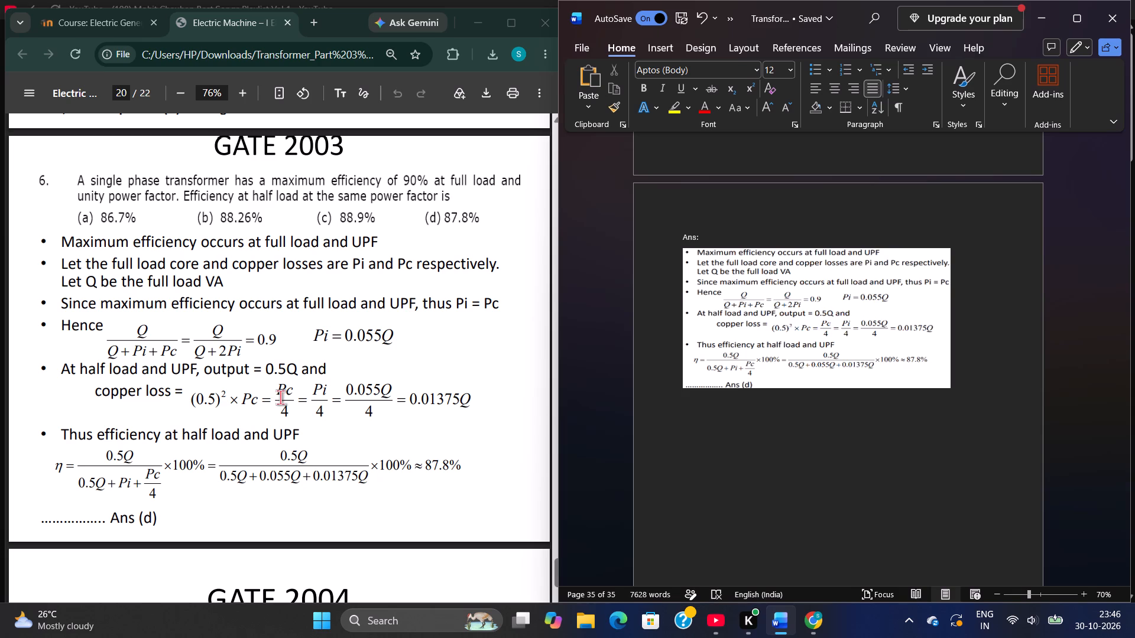
scroll(280, 397, "down", 1)
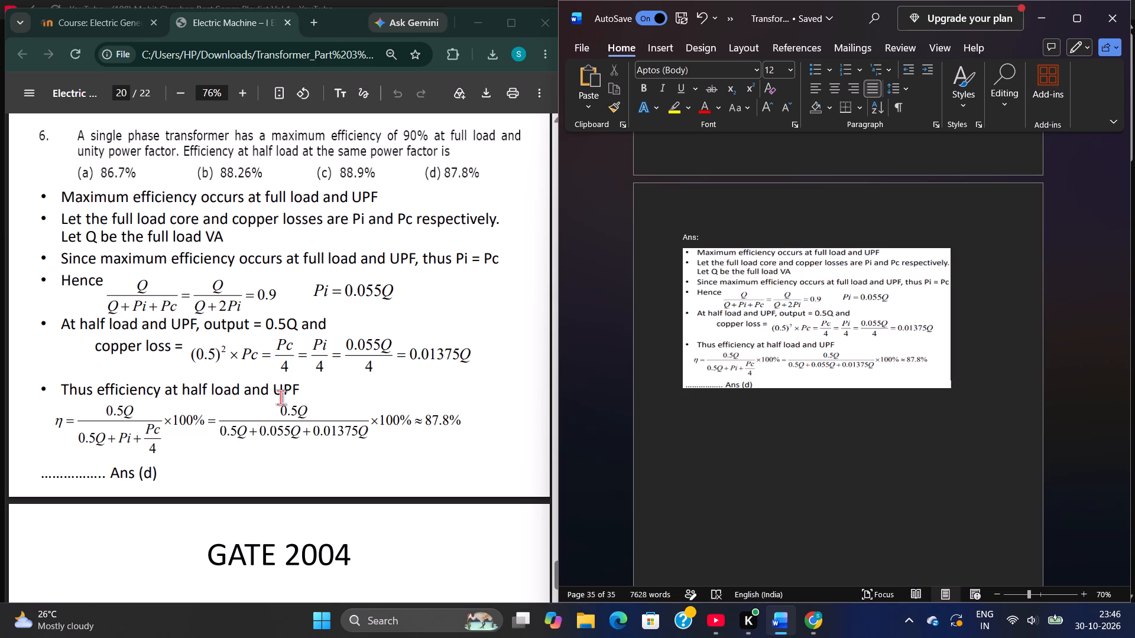
Capture a screenshot of the GATE 2004 question on the 500 kVA transformer with its four answer options from the PDF.
scroll(280, 397, "down", 1)
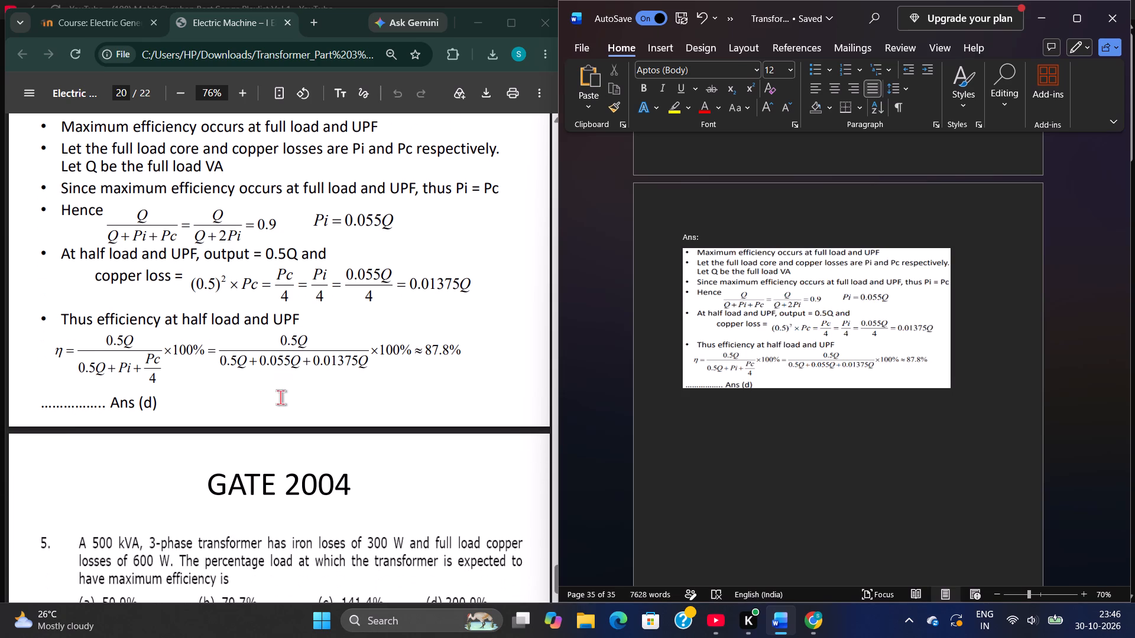
scroll(280, 397, "down", 2)
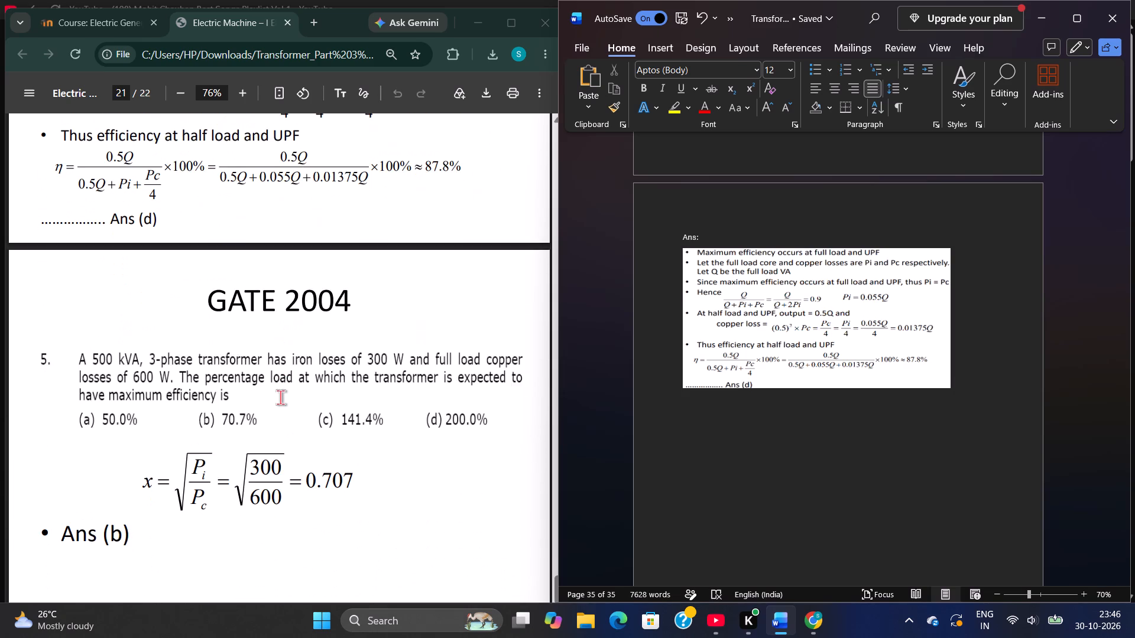
scroll(280, 397, "down", 1)
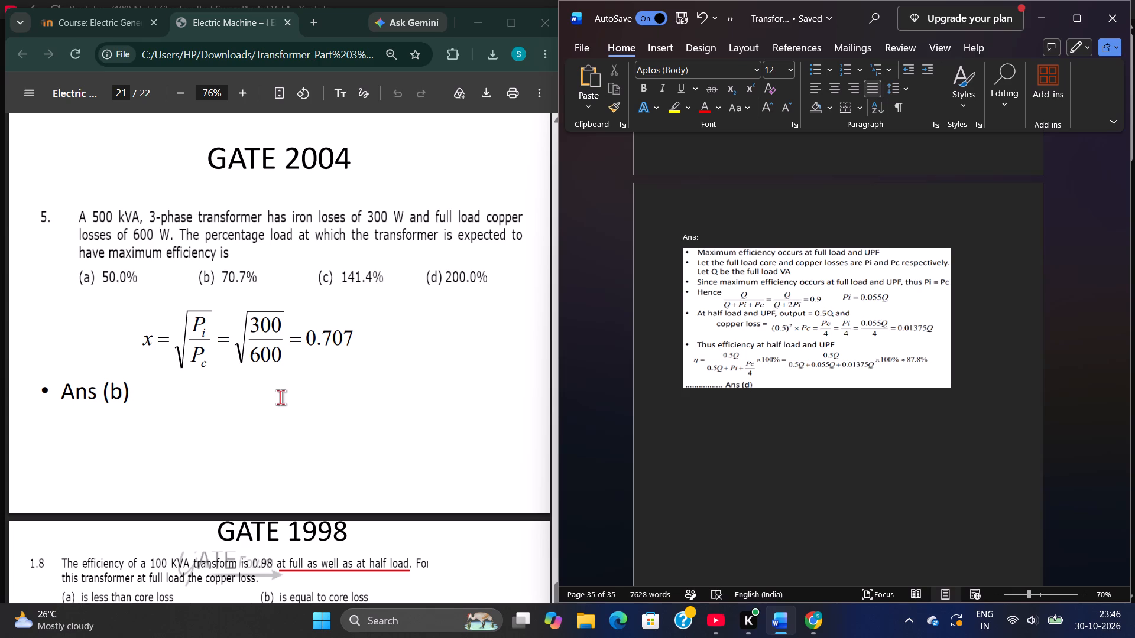
key("shift+super+s")
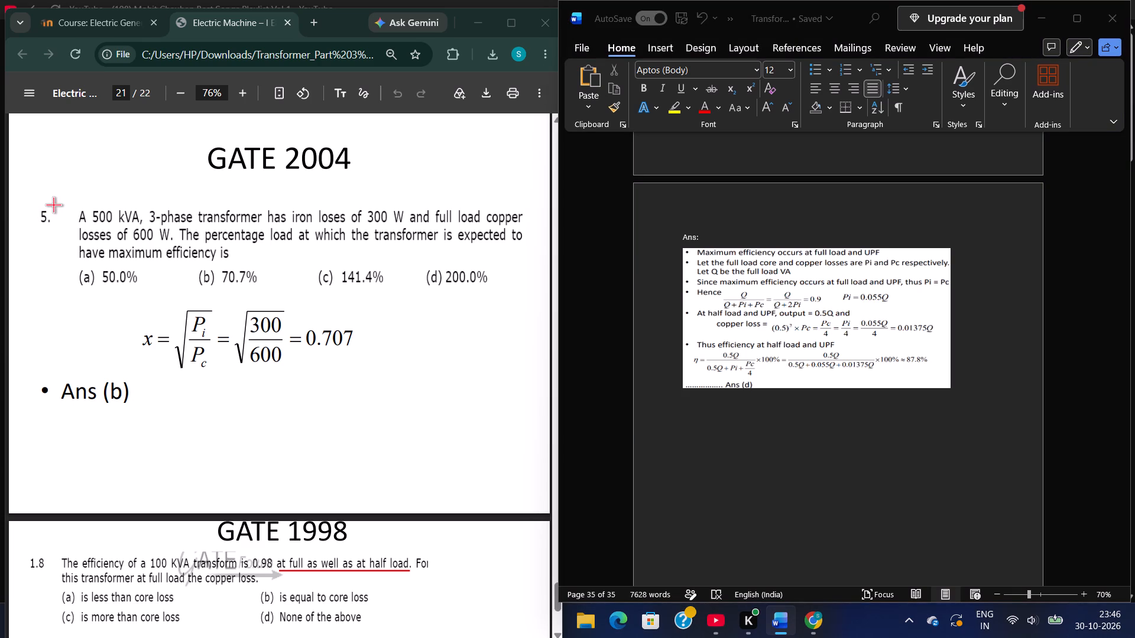
left_click_drag(63, 209, 306, 354)
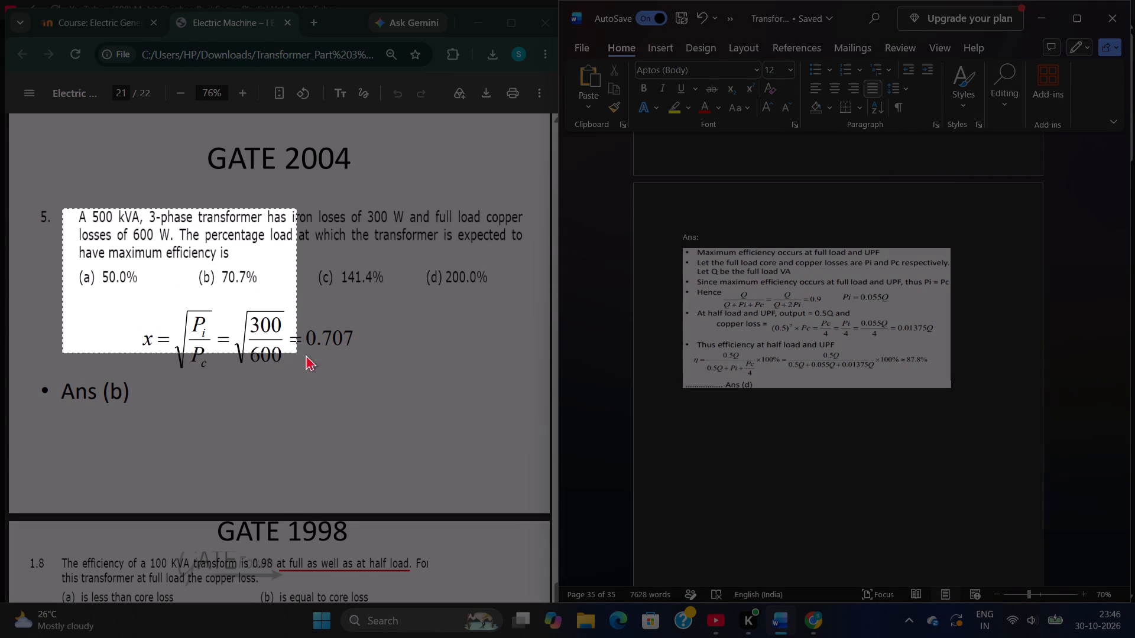
left_click_drag(306, 354, 557, 289)
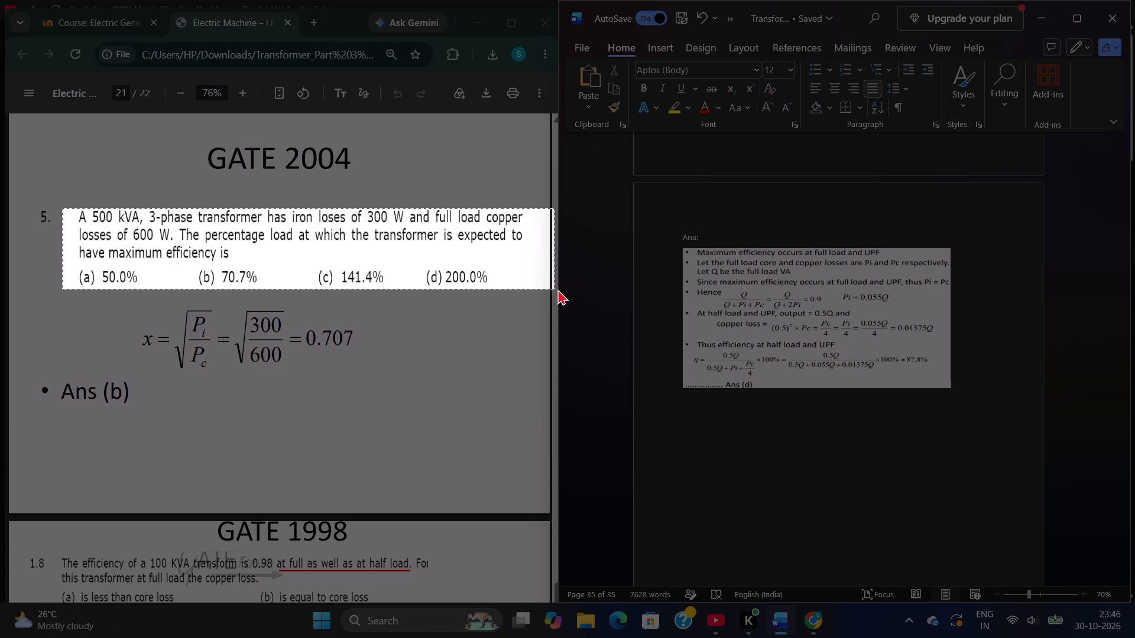
left_click_drag(557, 289, 526, 291)
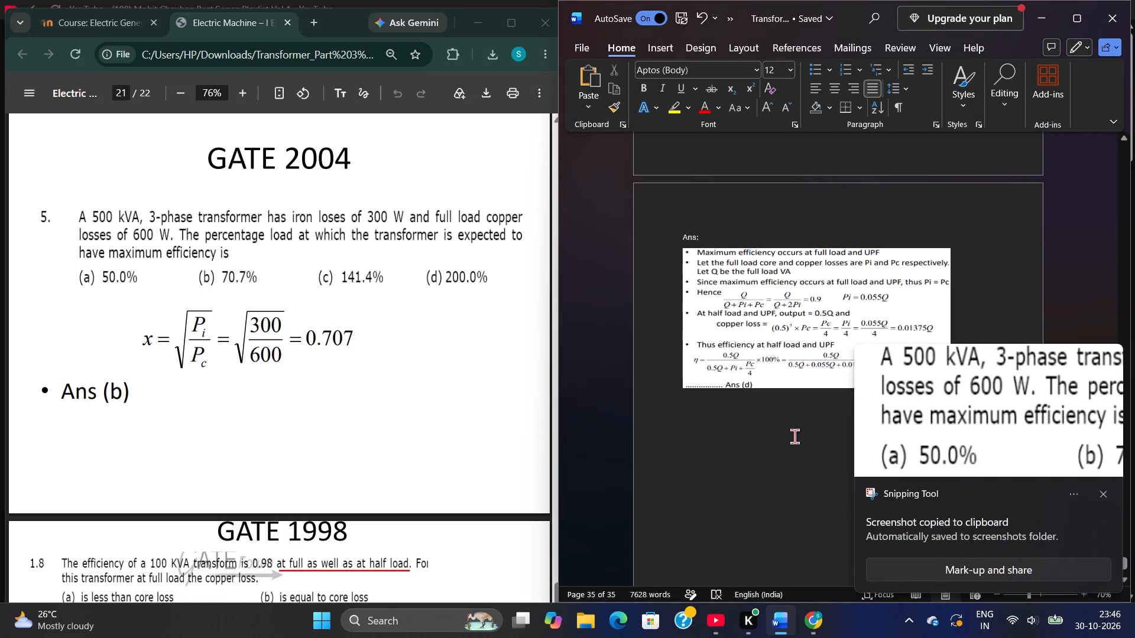
left_click(798, 436)
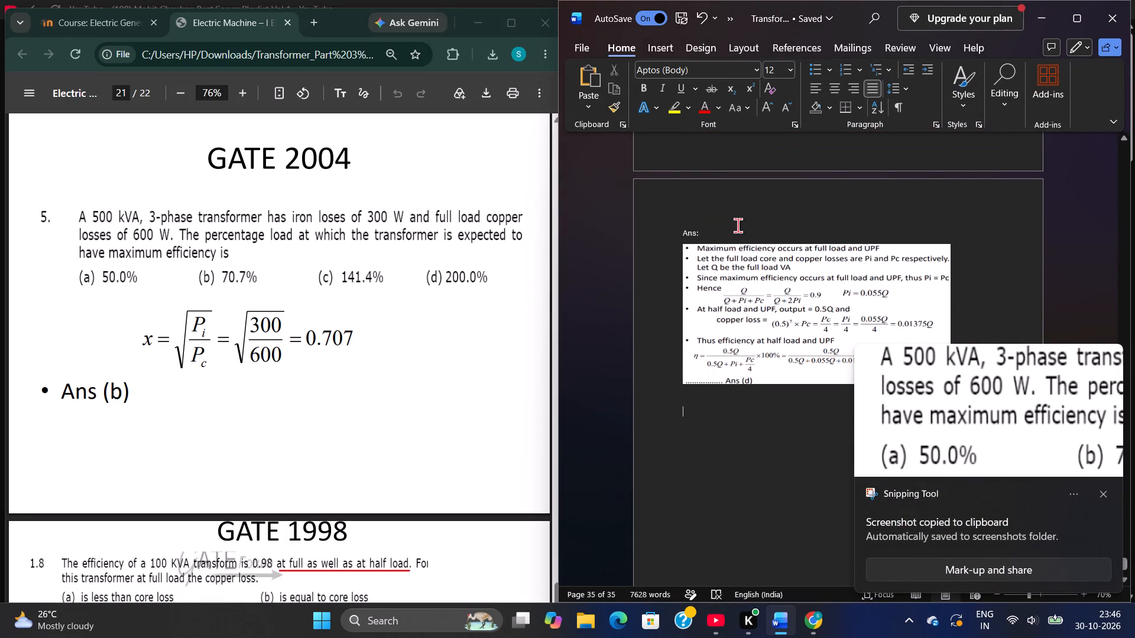
type("39.")
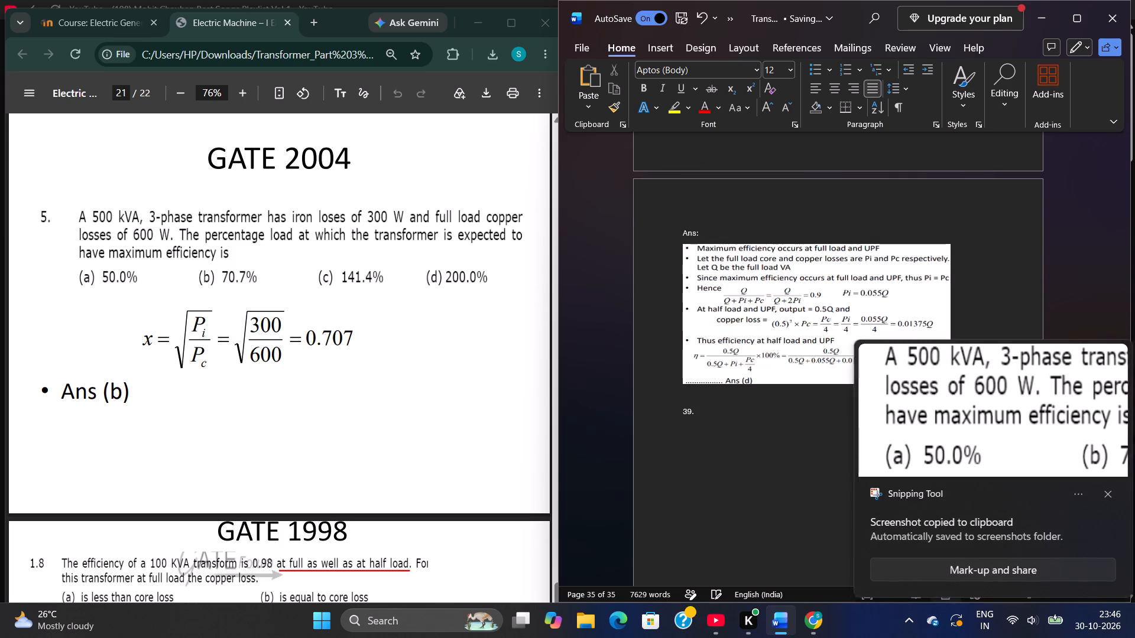
key("space")
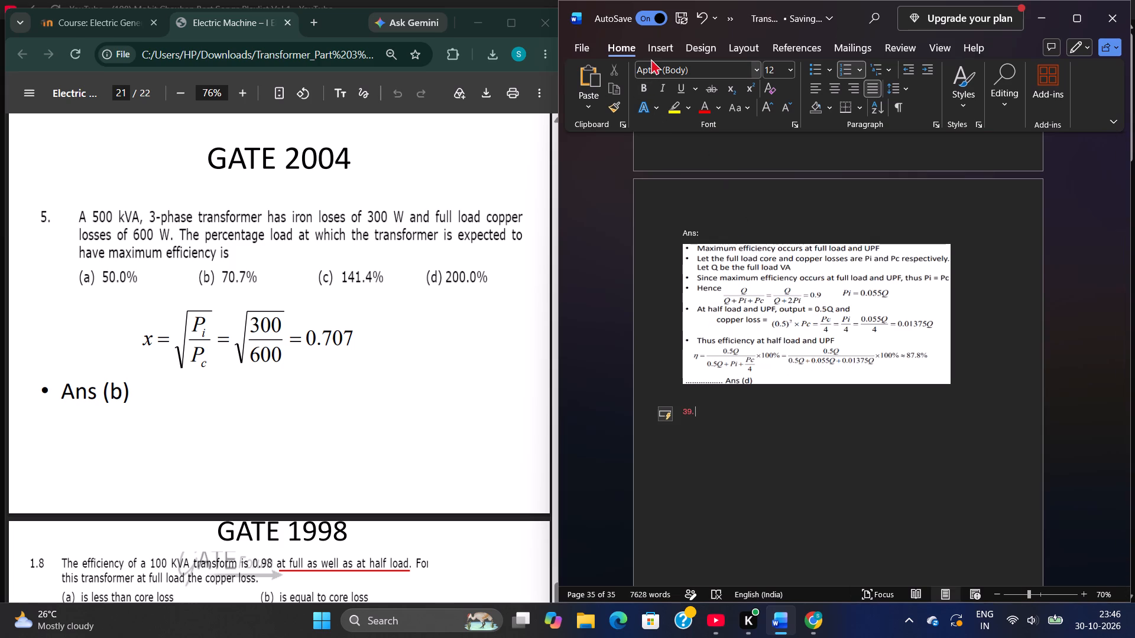
left_click(663, 45)
left_click(671, 90)
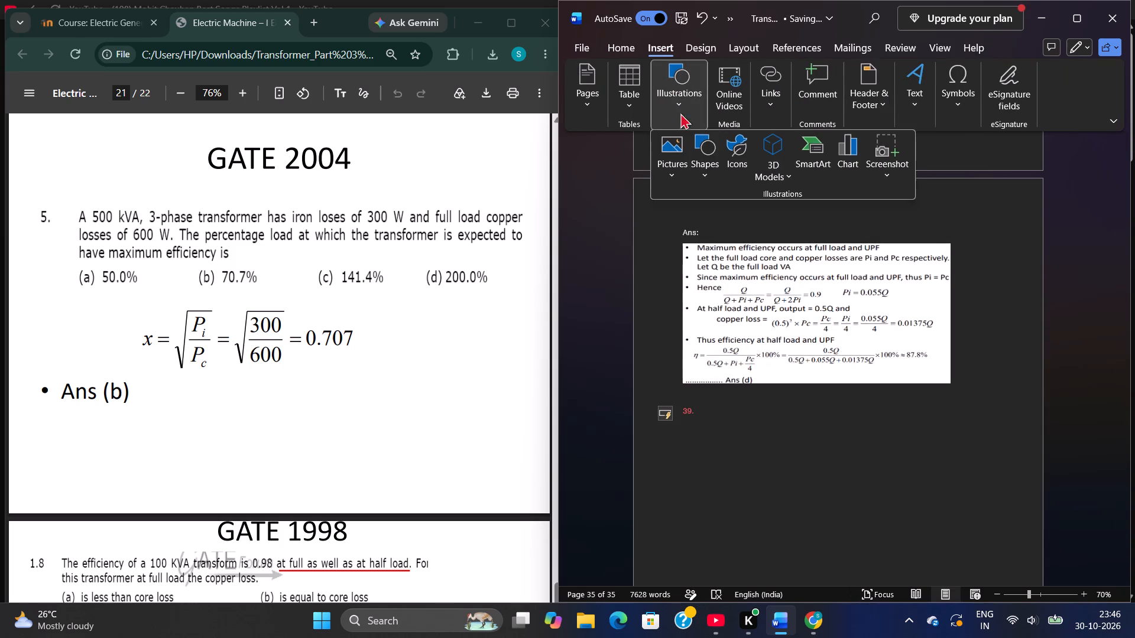
left_click(670, 164)
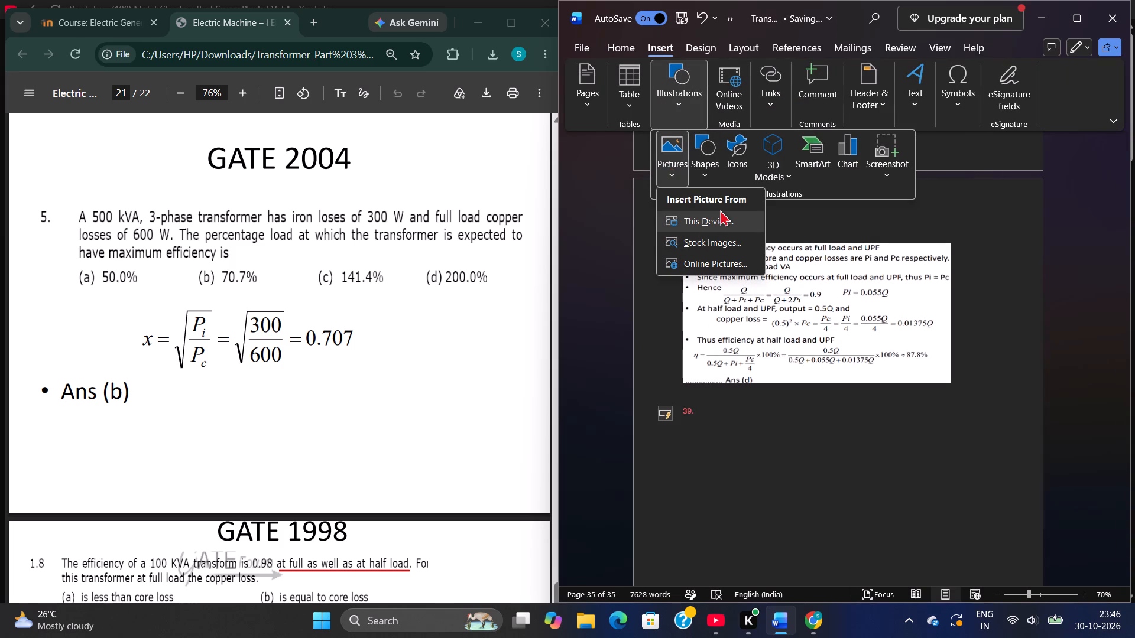
left_click(720, 210)
left_click(720, 216)
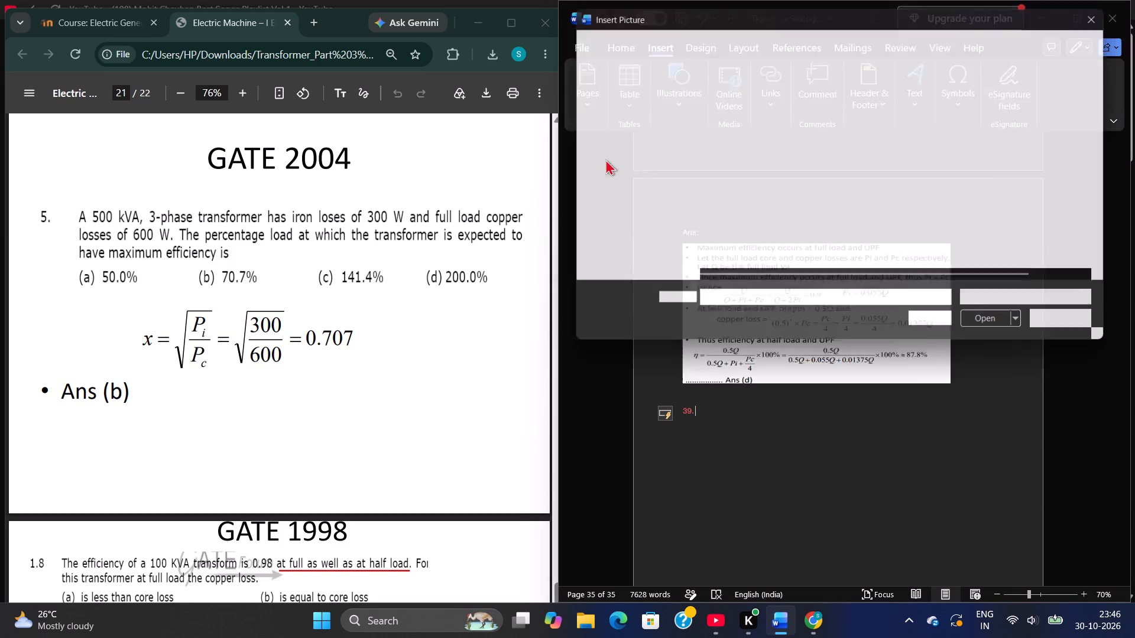
left_click(644, 119)
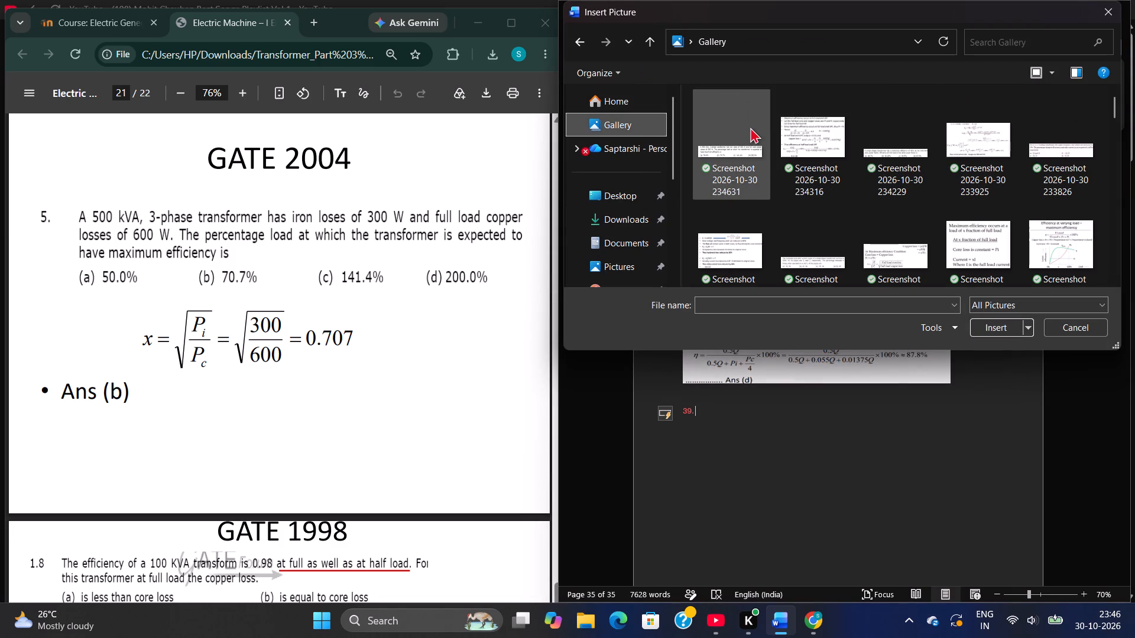
left_click(750, 127)
left_click(994, 328)
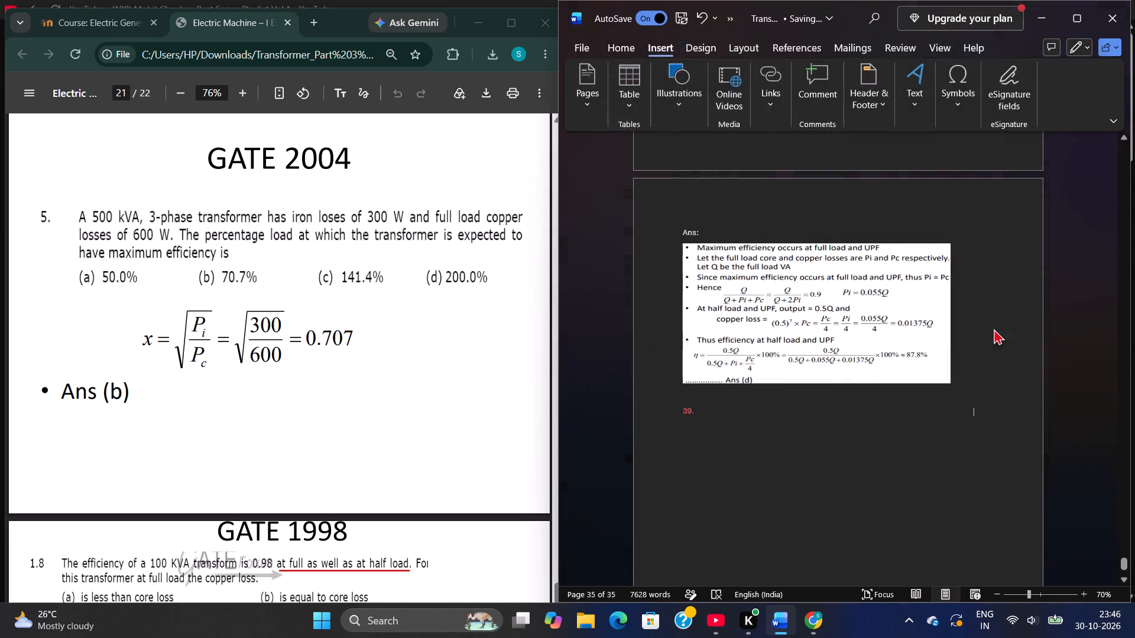
Recolor question 39's picture light orange and reduce its height to about 2.18 cm, keeping the width at 15.92 cm.
left_click(719, 71)
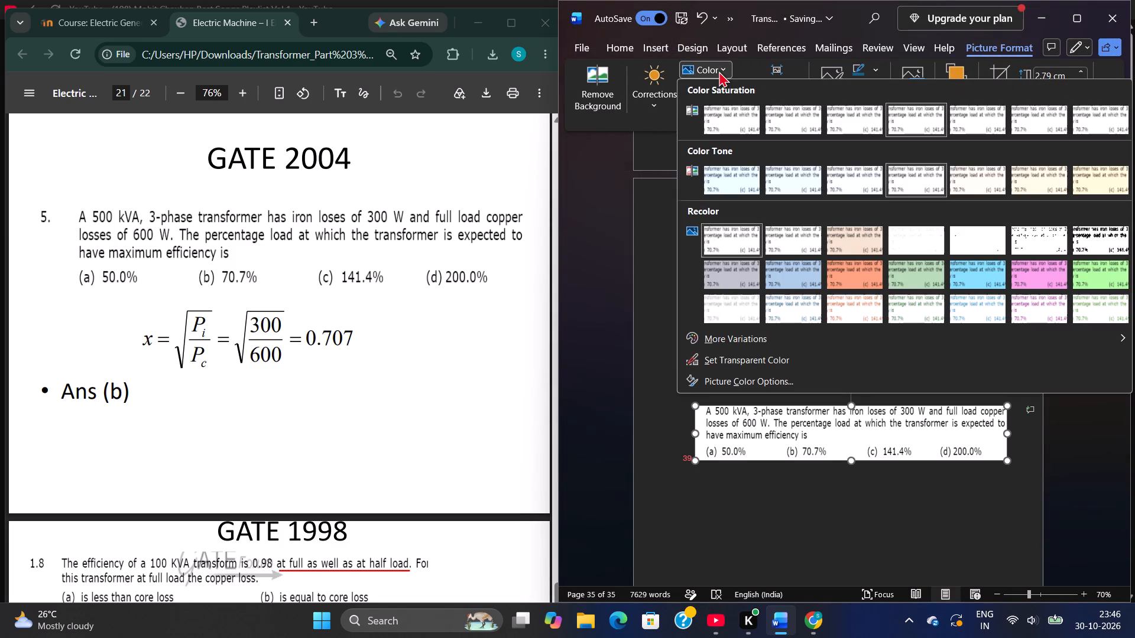
left_click(834, 266)
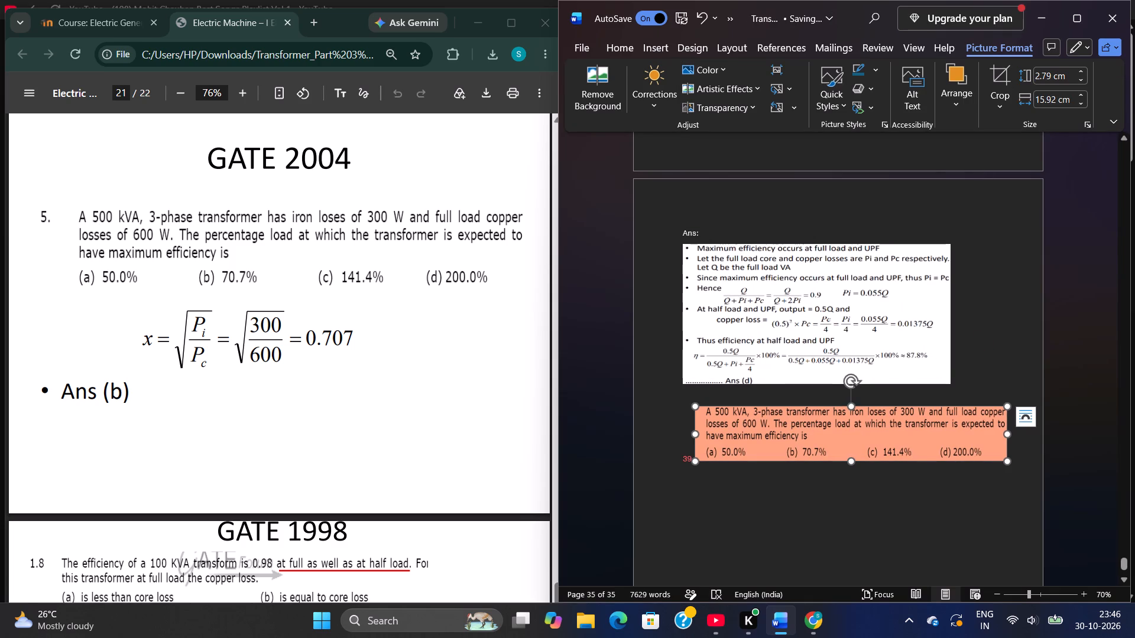
left_click_drag(852, 460, 853, 456)
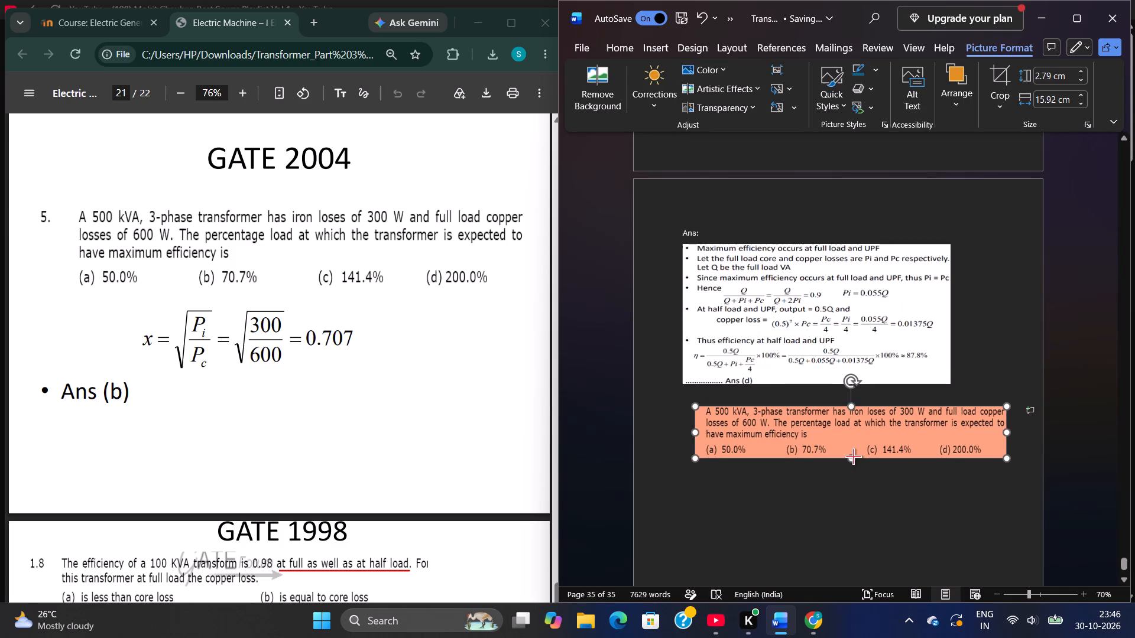
left_click_drag(853, 456, 858, 449)
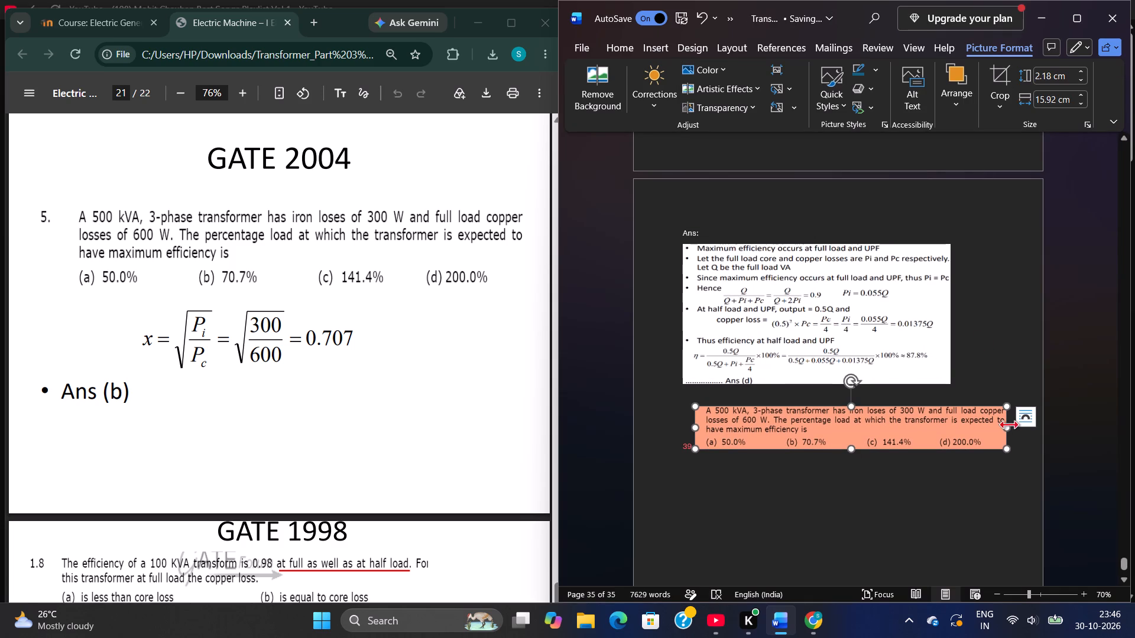
Add an unnumbered "Ans:" line below question 39's picture, followed by a new empty line.
left_click(1014, 450)
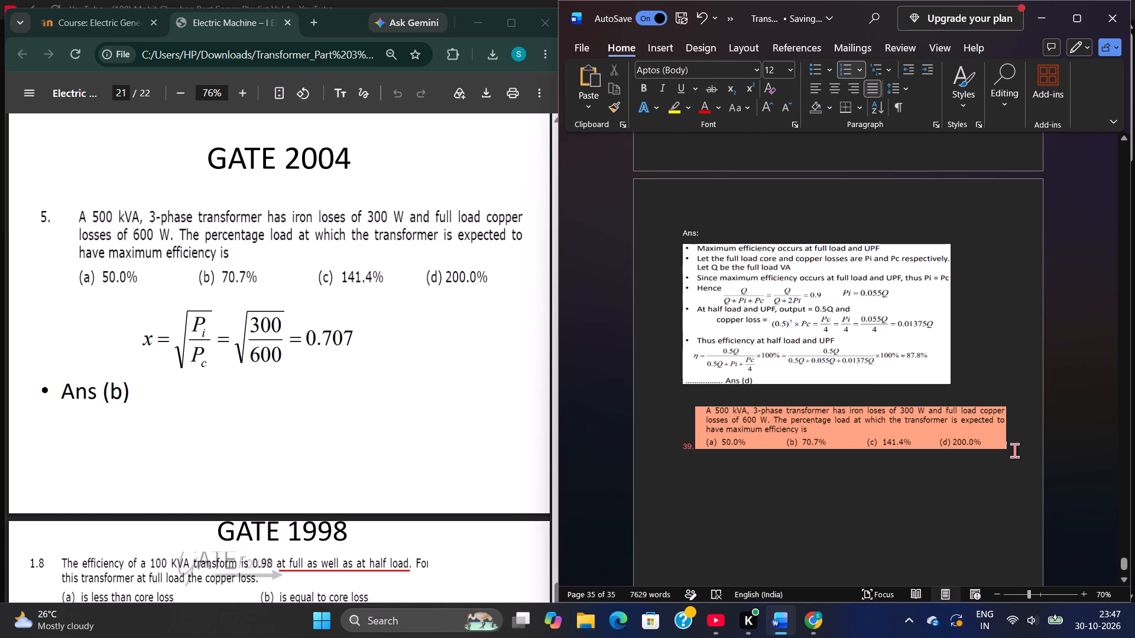
key("Return")
key("BackSpace")
key("BackSpace")
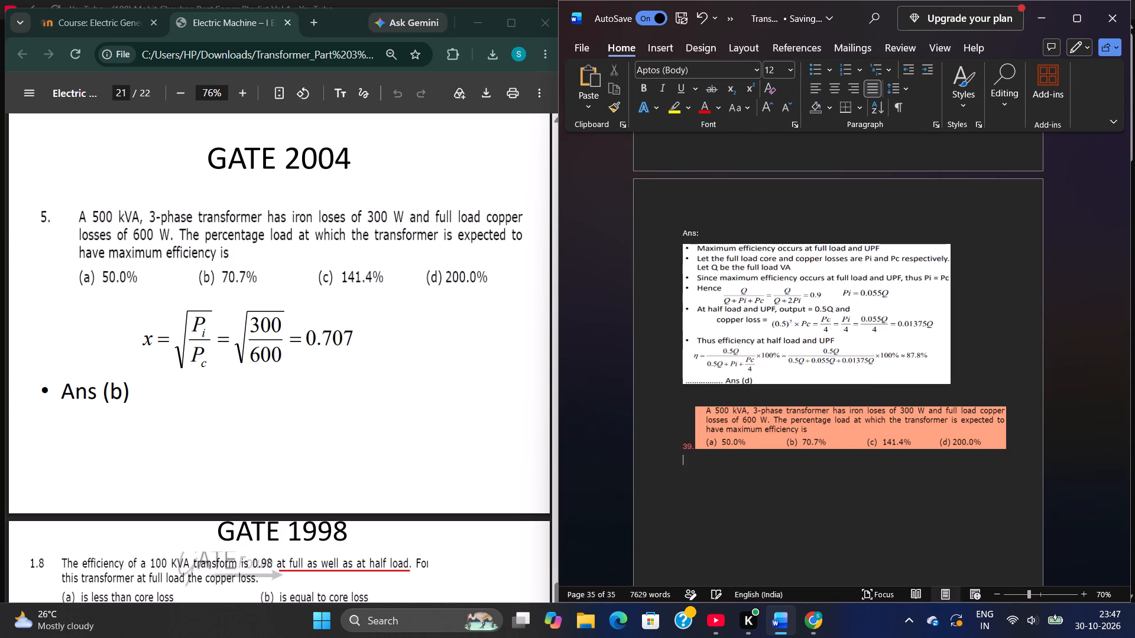
type("ans:")
key("space")
key("Return")
Capture a screenshot of the GATE 2004 solution, from the x formula down to "Ans (b)", in the PDF.
key("shift+super+s")
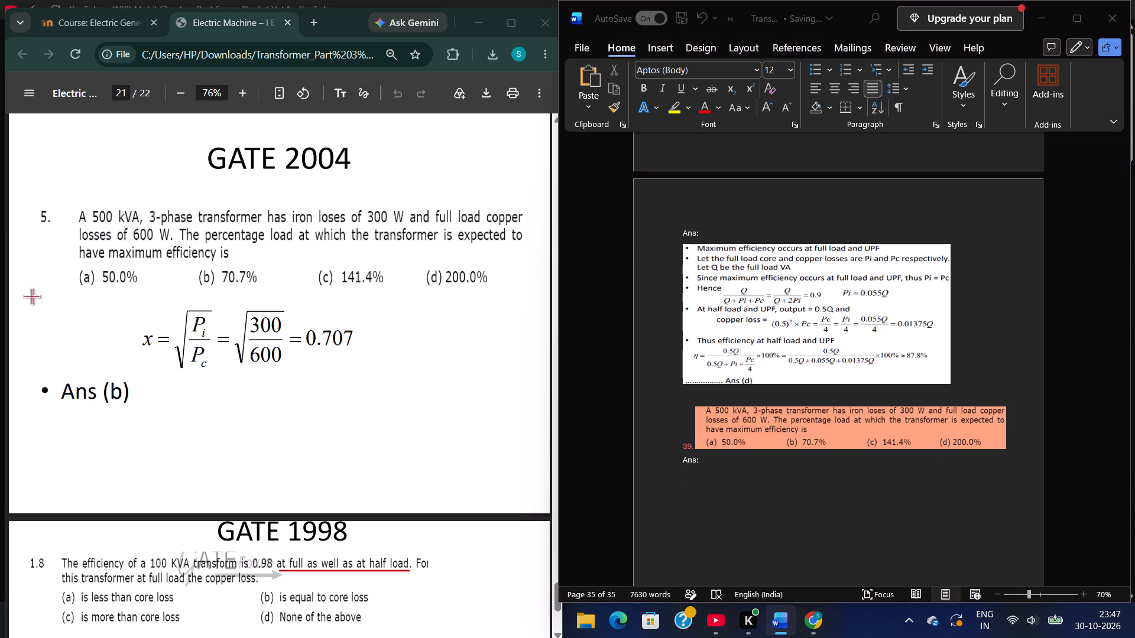
left_click_drag(30, 296, 355, 405)
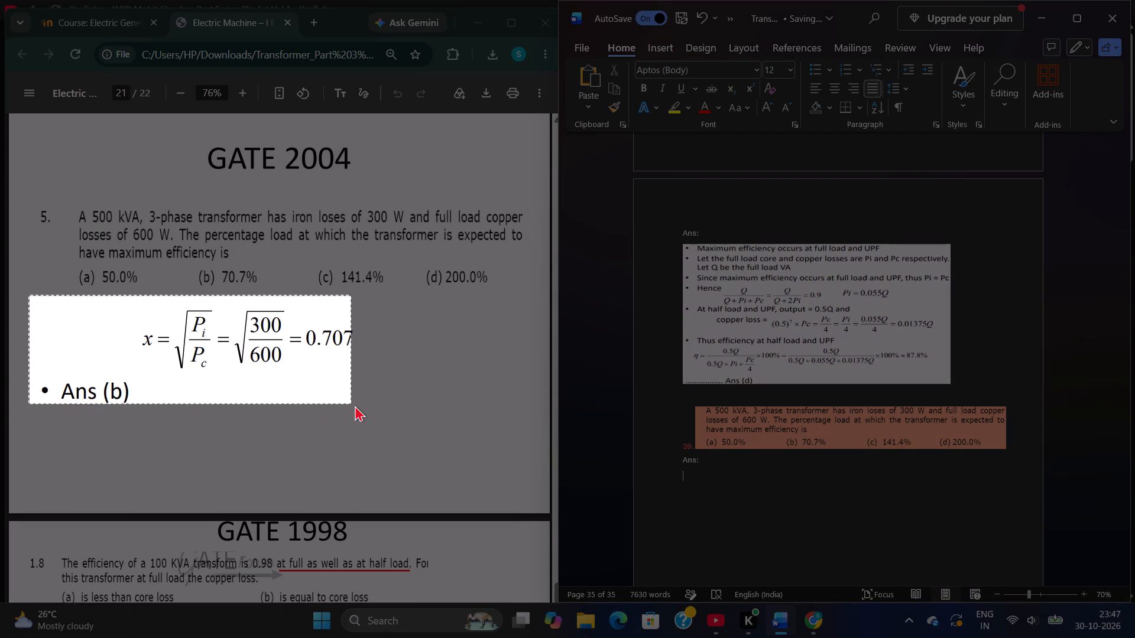
left_click_drag(355, 405, 361, 407)
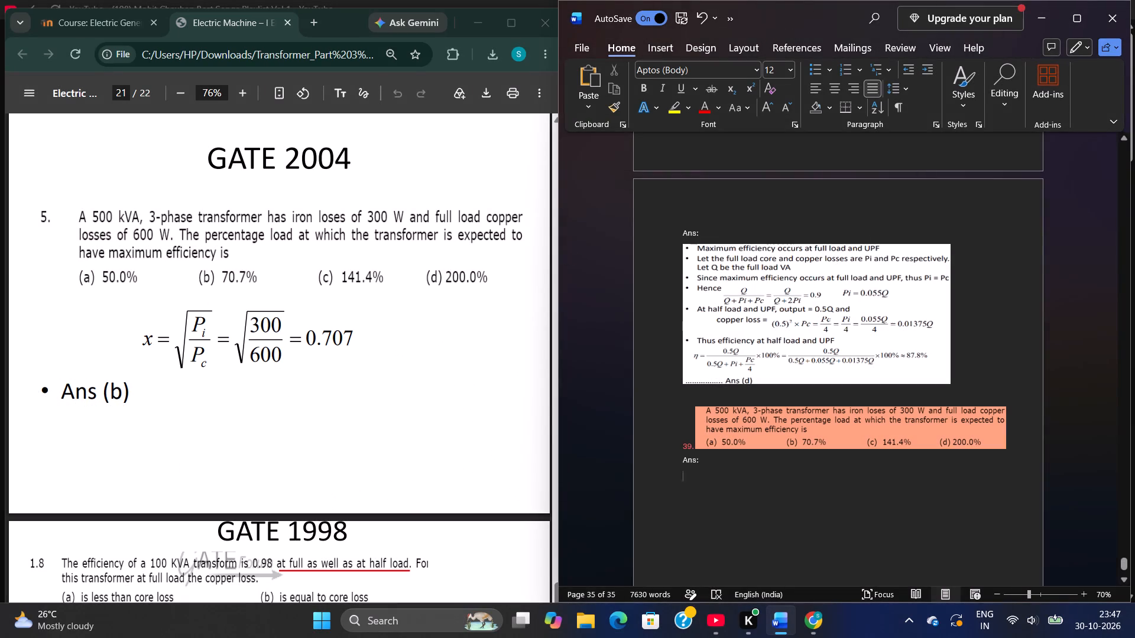
left_click(661, 44)
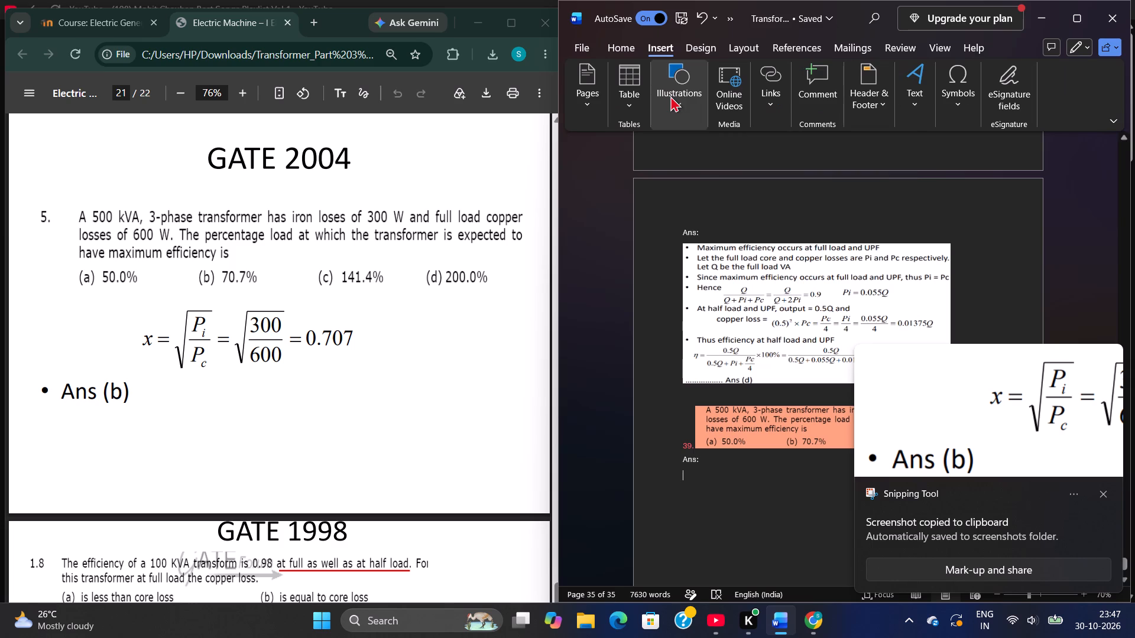
left_click(670, 96)
left_click(674, 158)
left_click(686, 217)
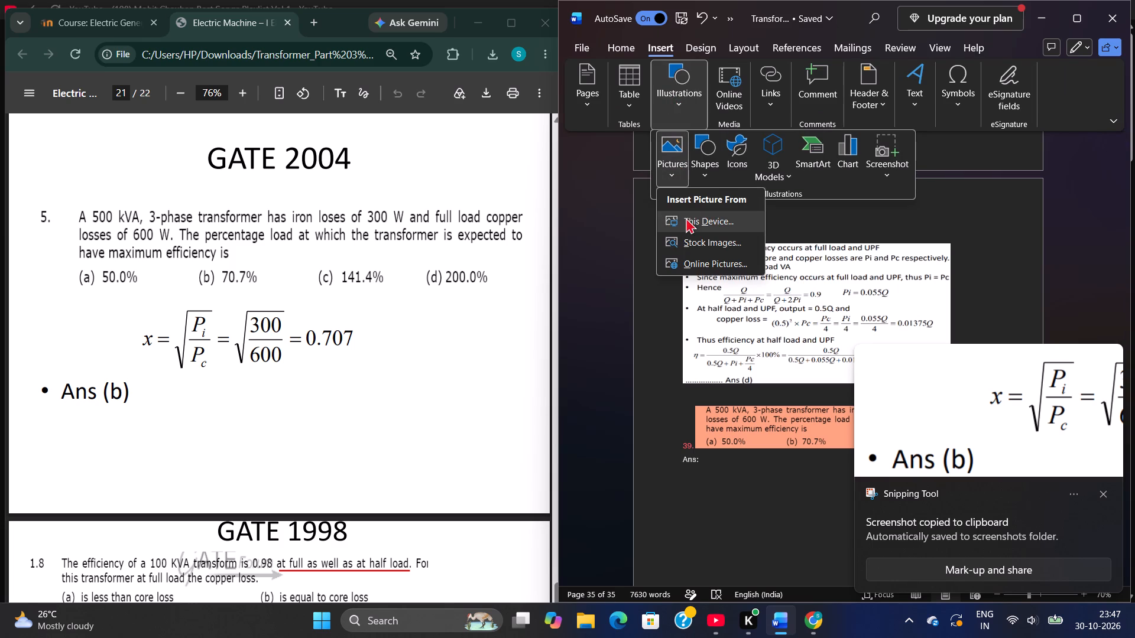
left_click(605, 129)
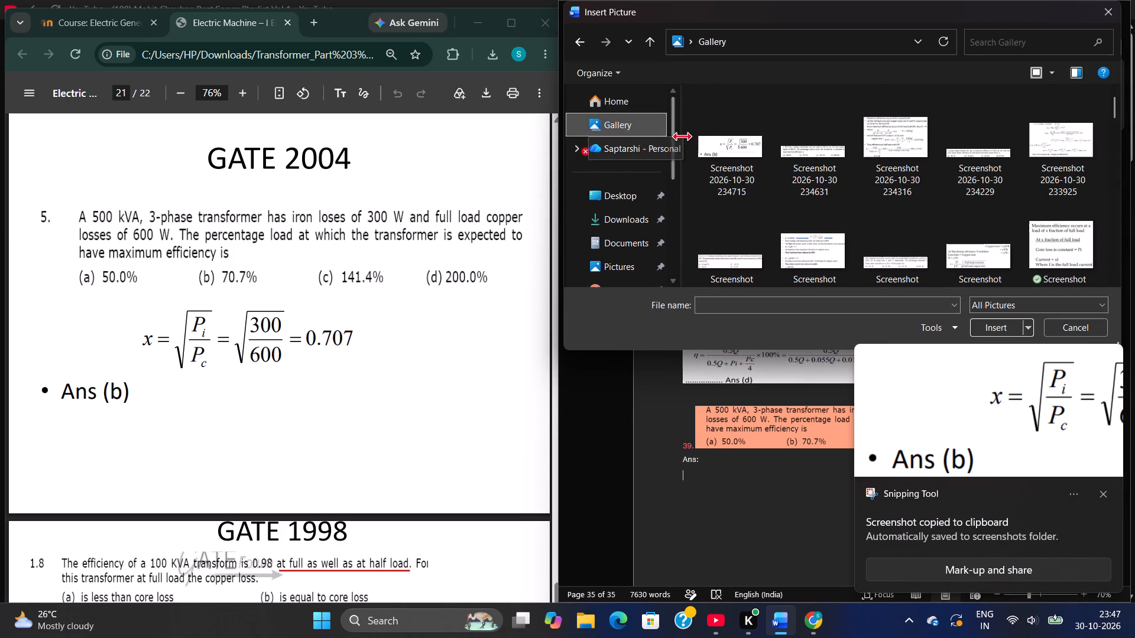
left_click(717, 139)
left_click(987, 327)
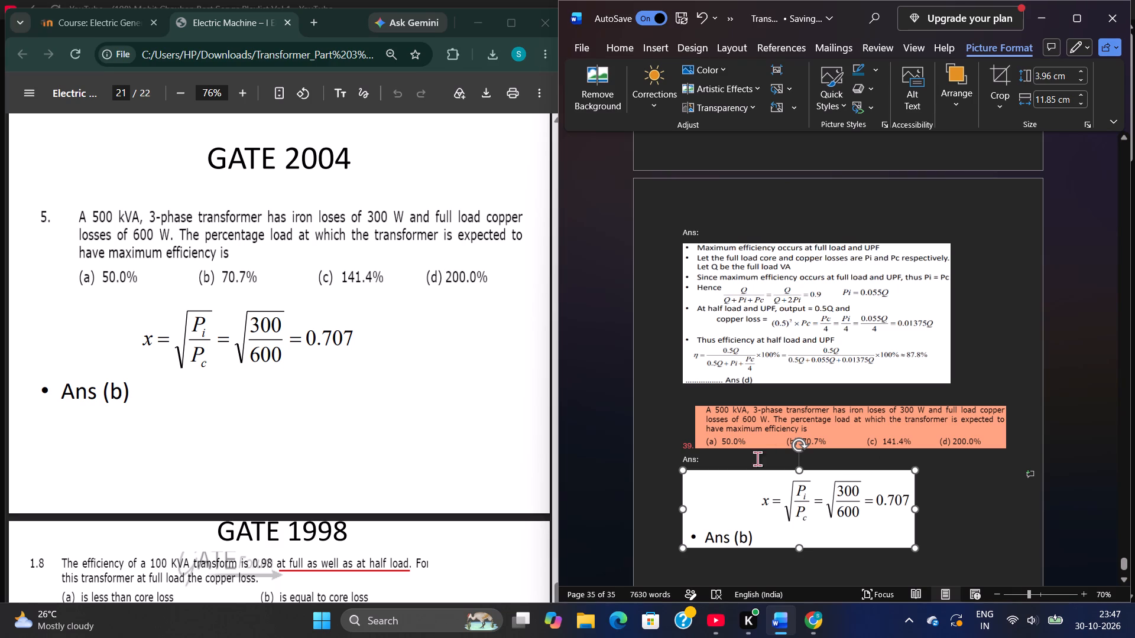
Indent question 39's solution picture from the page margin with leading spaces.
left_click(674, 540)
key("space")
key("space")
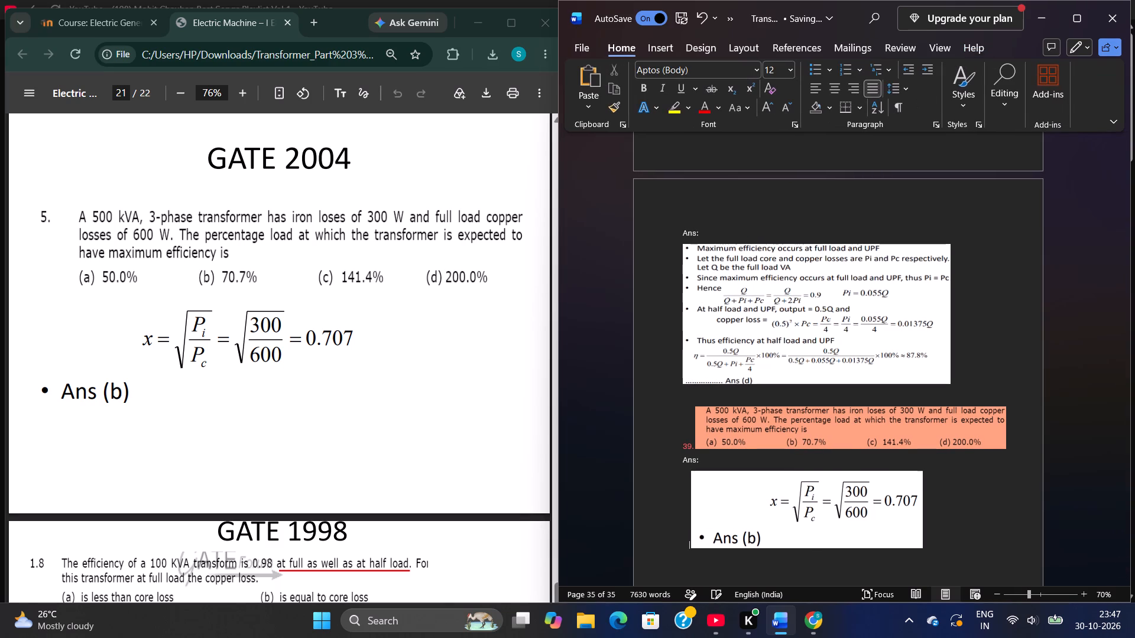
key("space")
key("space")
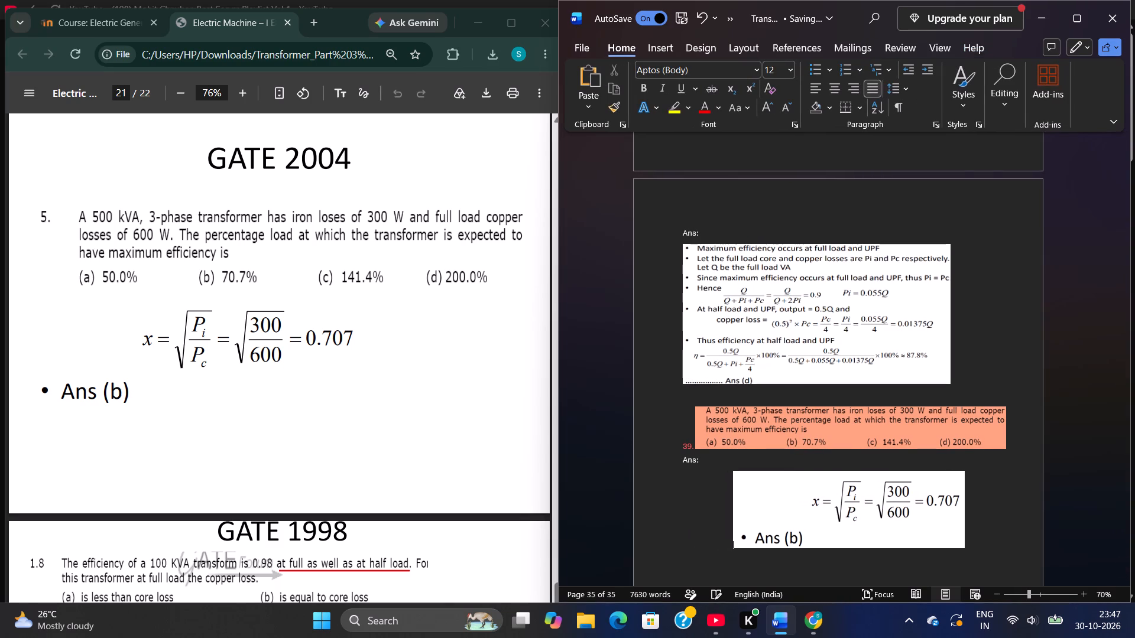
Shrink question 39's solution picture in both height and width.
left_click(825, 538)
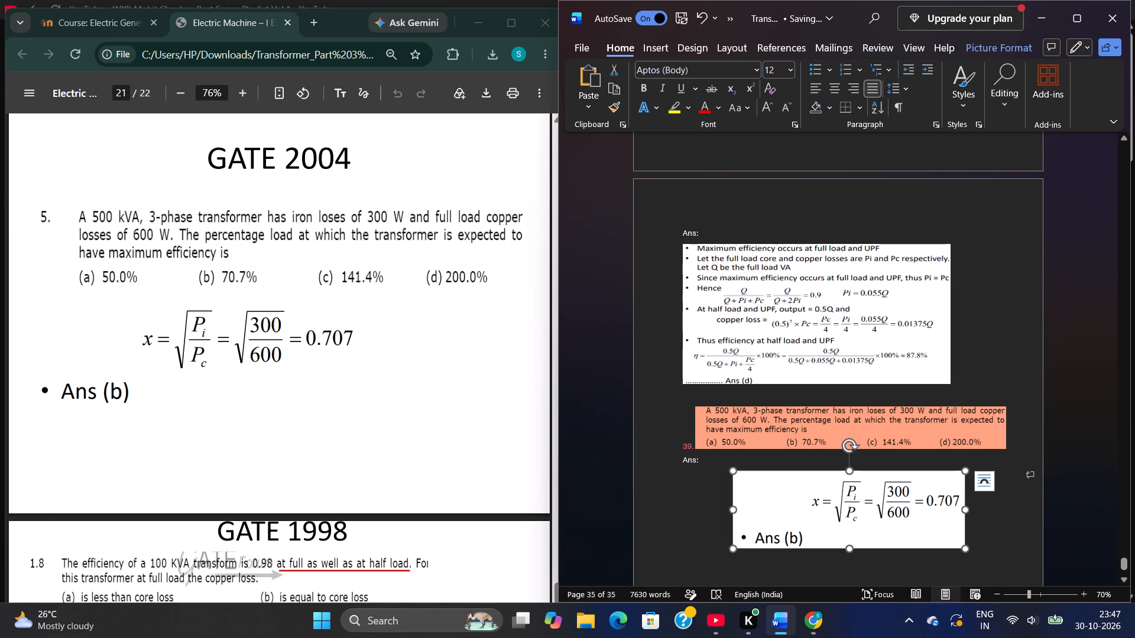
left_click_drag(848, 546, 849, 519)
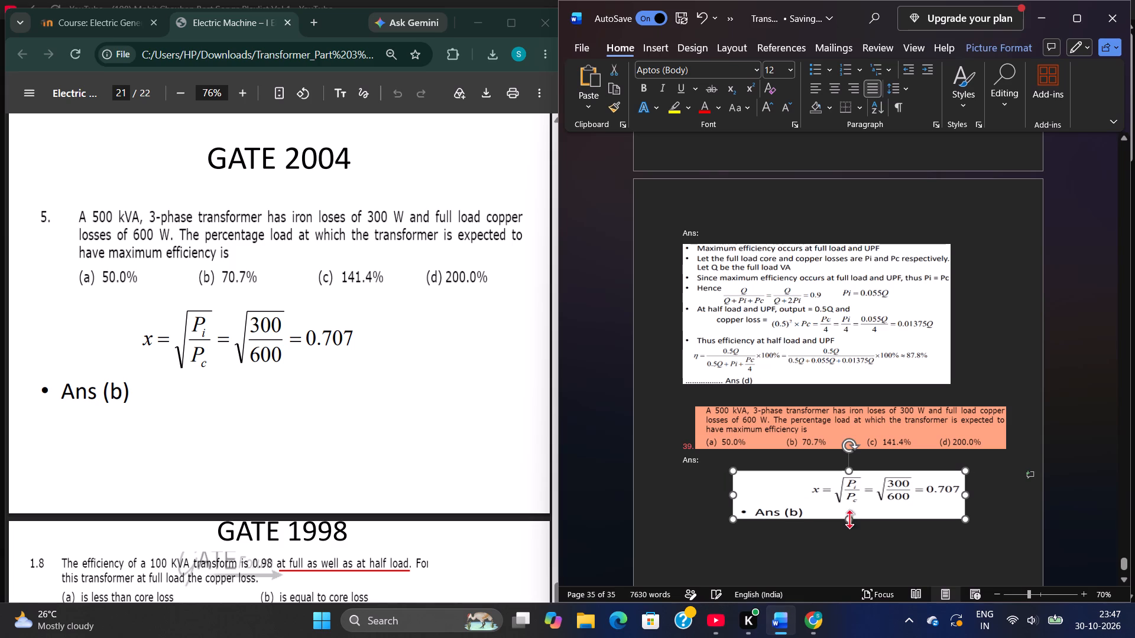
left_click_drag(967, 495, 925, 502)
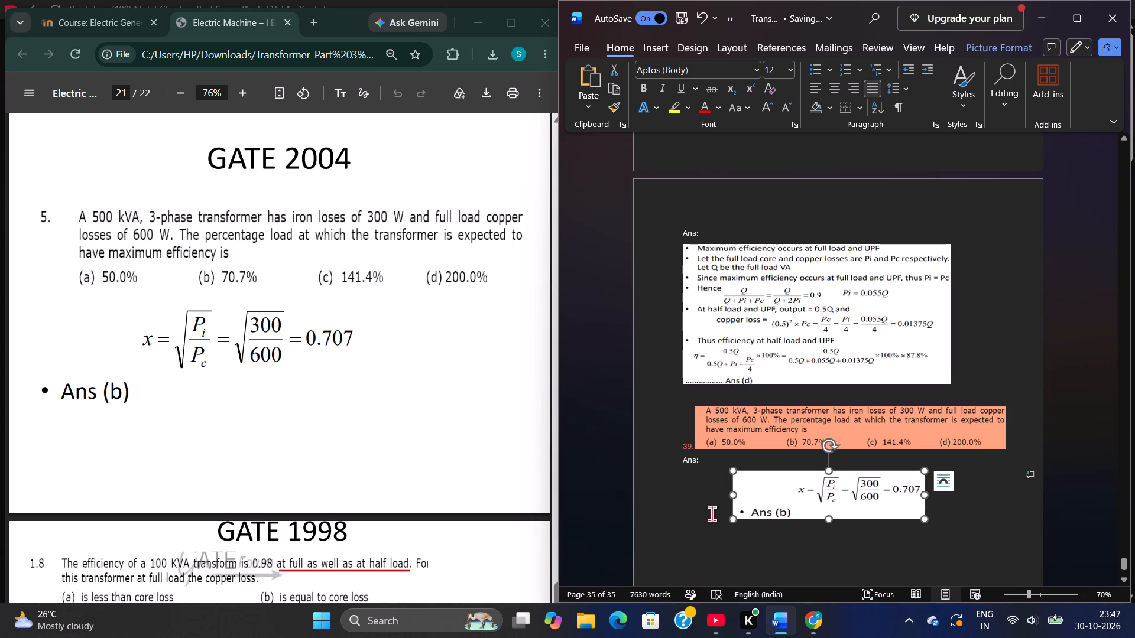
Indent question 39's solution picture further from the page margin with eight more leading spaces.
left_click(712, 513)
key("space")
key("space")
key("space")
key("space")
key("space")
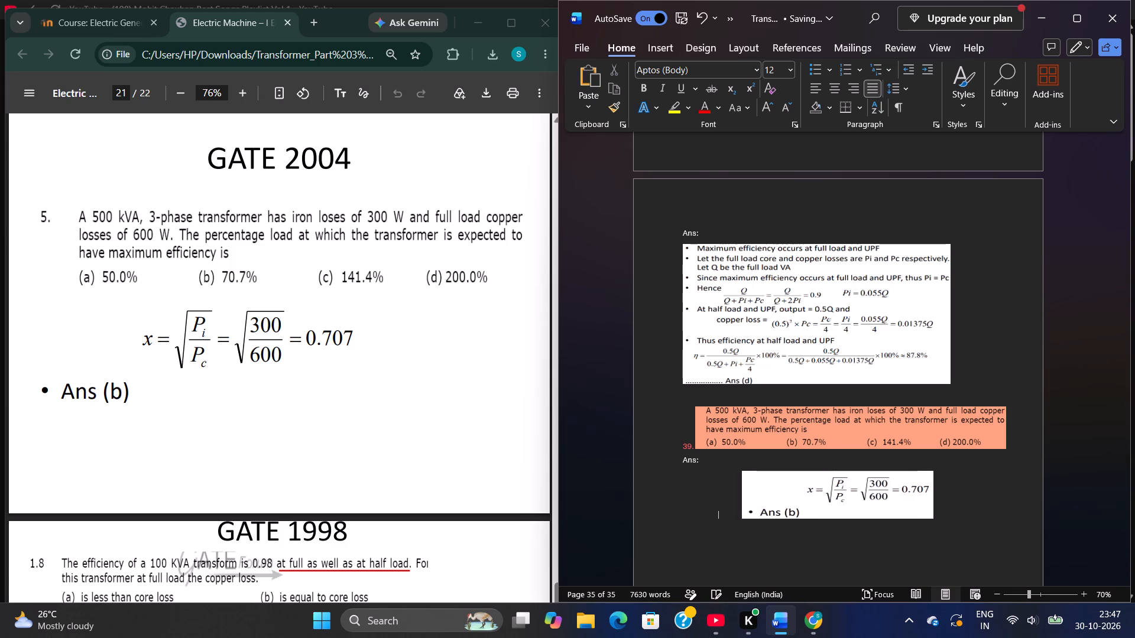
key("space")
key("space")
key("space")
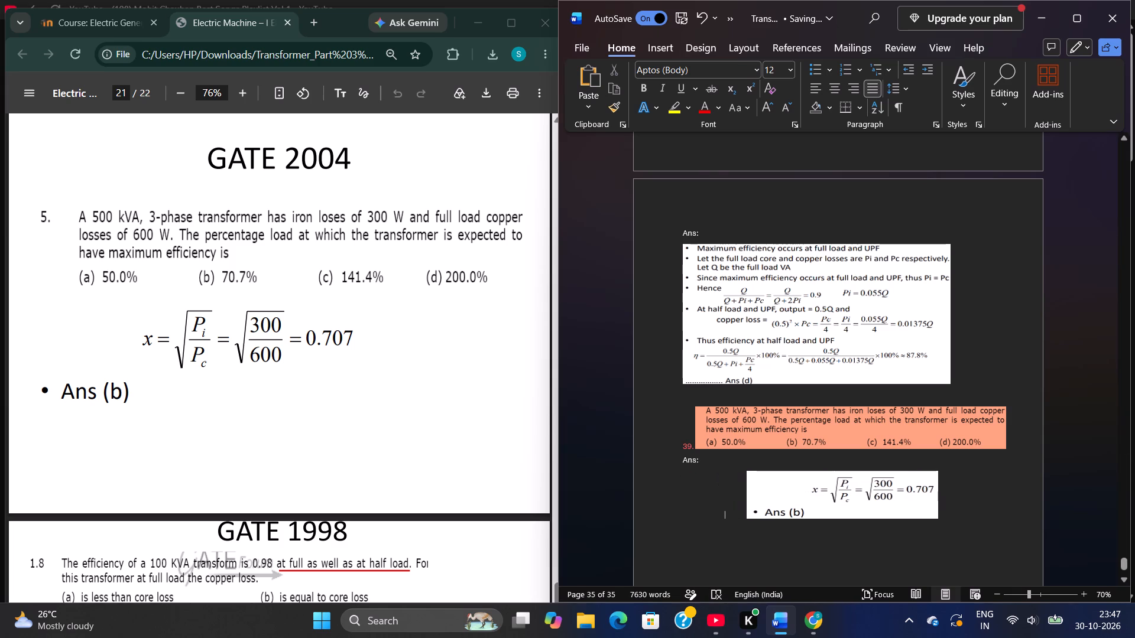
Start numbered item 40 on a new line below question 39's solution picture.
left_click(945, 513)
key("Return")
type("40.")
key("space")
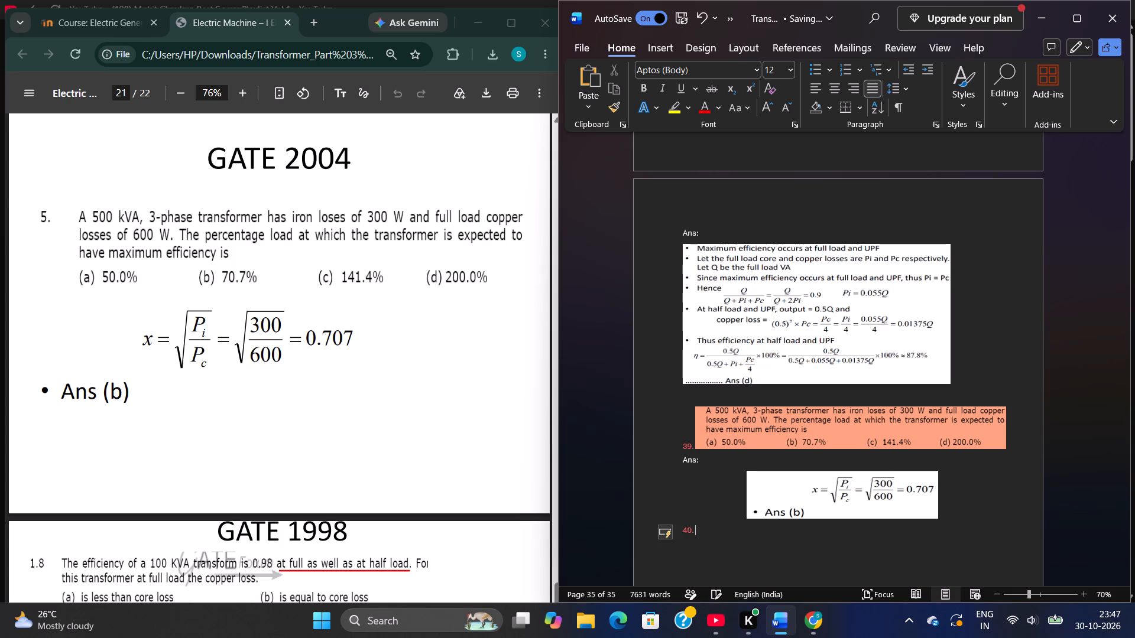
Capture a screenshot of GATE 1998 question 1.8 in the PDF, from the 100 KVA efficiency statement through options (a) to (d).
scroll(945, 513, "down", 3)
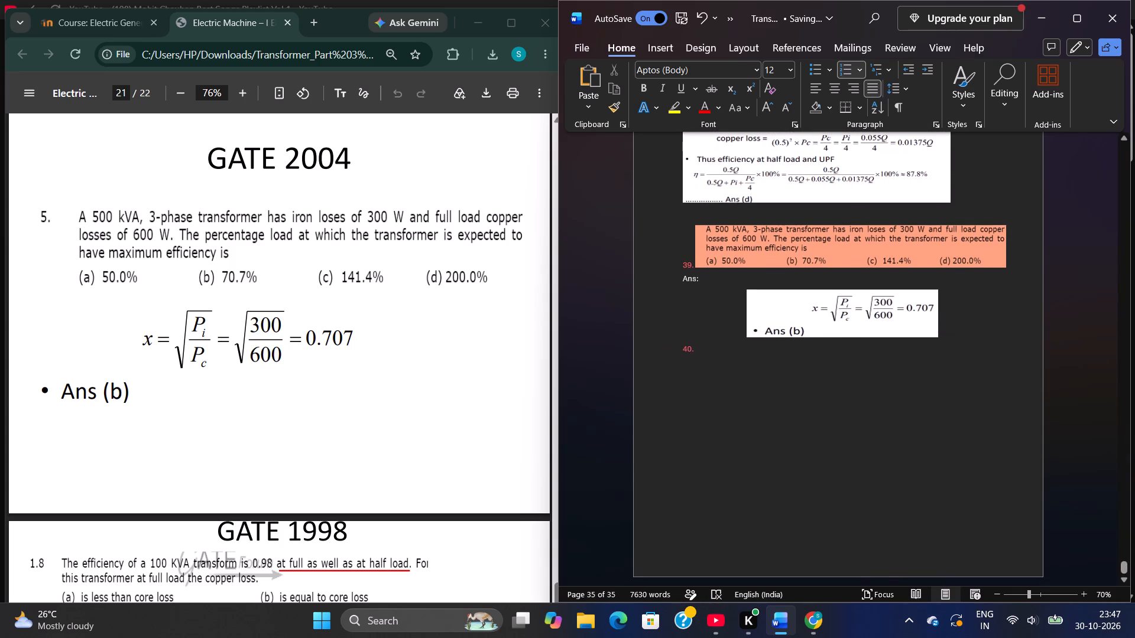
scroll(391, 482, "down", 3)
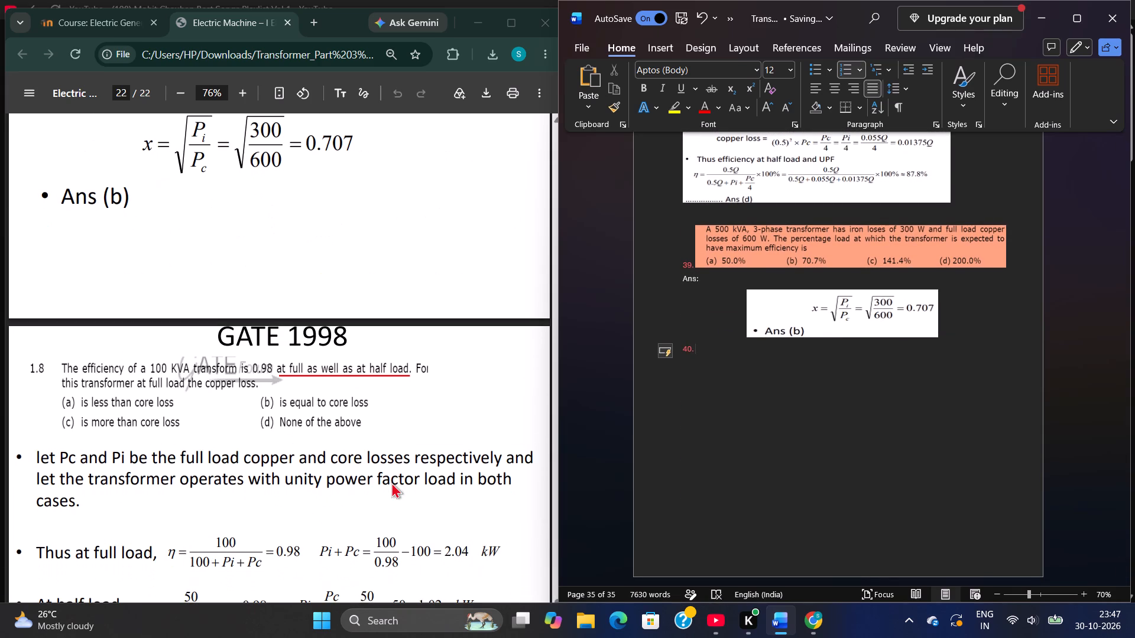
scroll(141, 457, "down", 1)
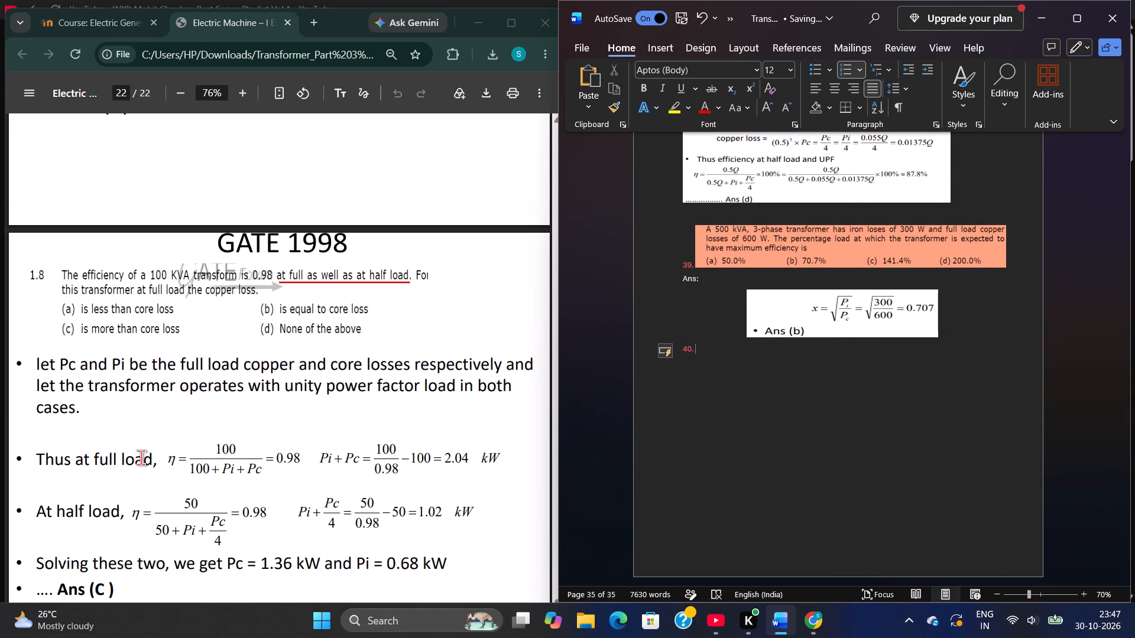
key("shift+super+s")
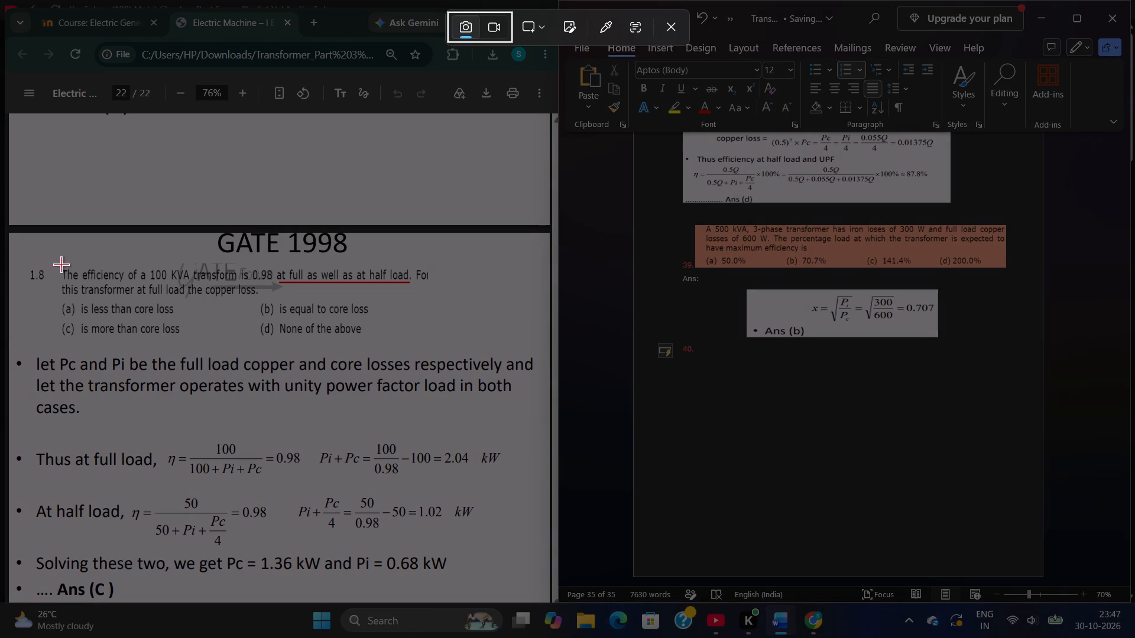
left_click_drag(55, 266, 342, 351)
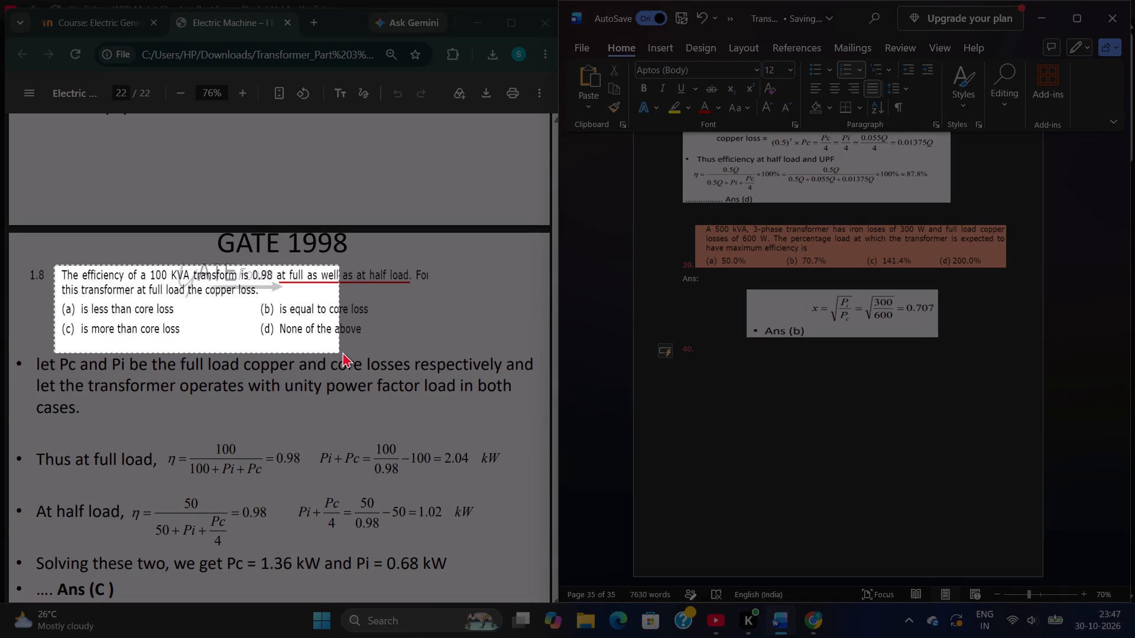
left_click_drag(342, 351, 439, 350)
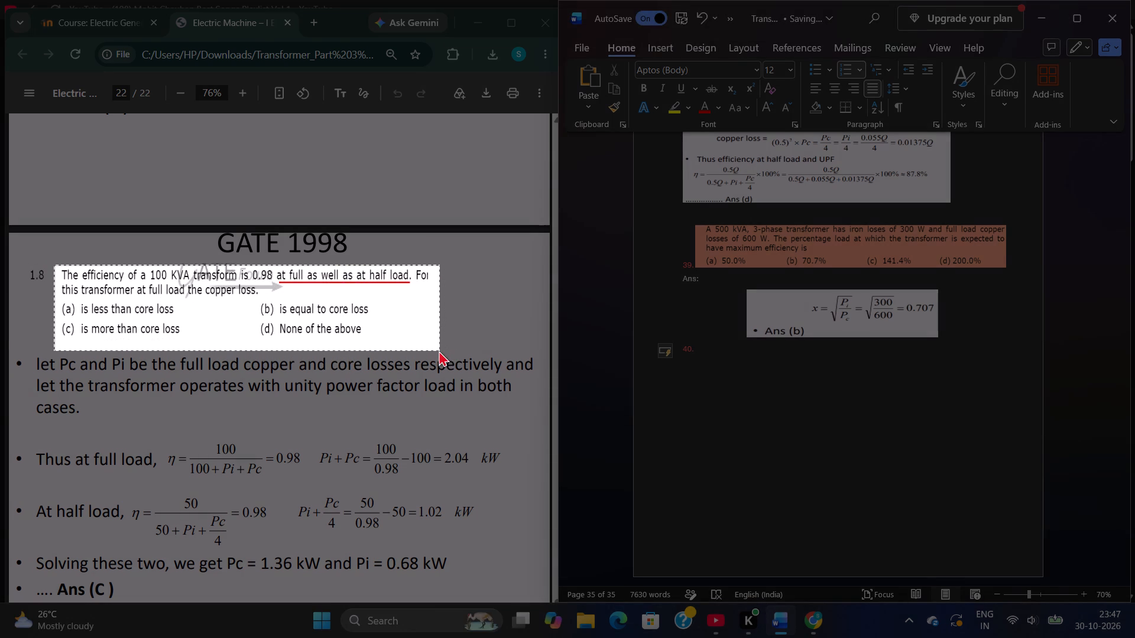
left_click_drag(439, 350, 431, 352)
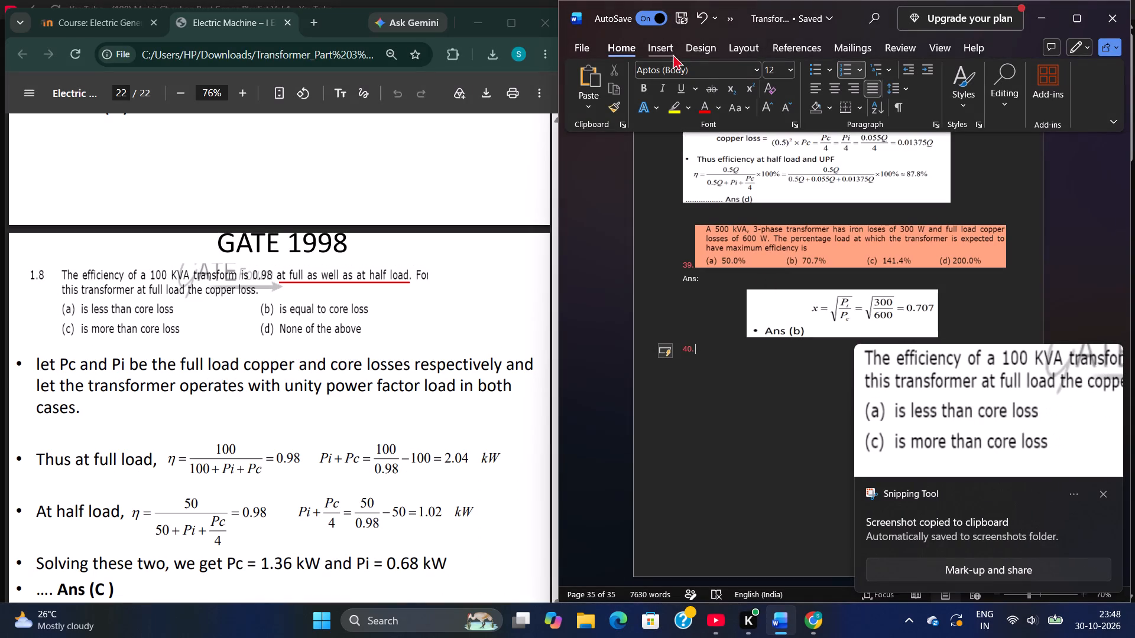
left_click(667, 51)
left_click(664, 102)
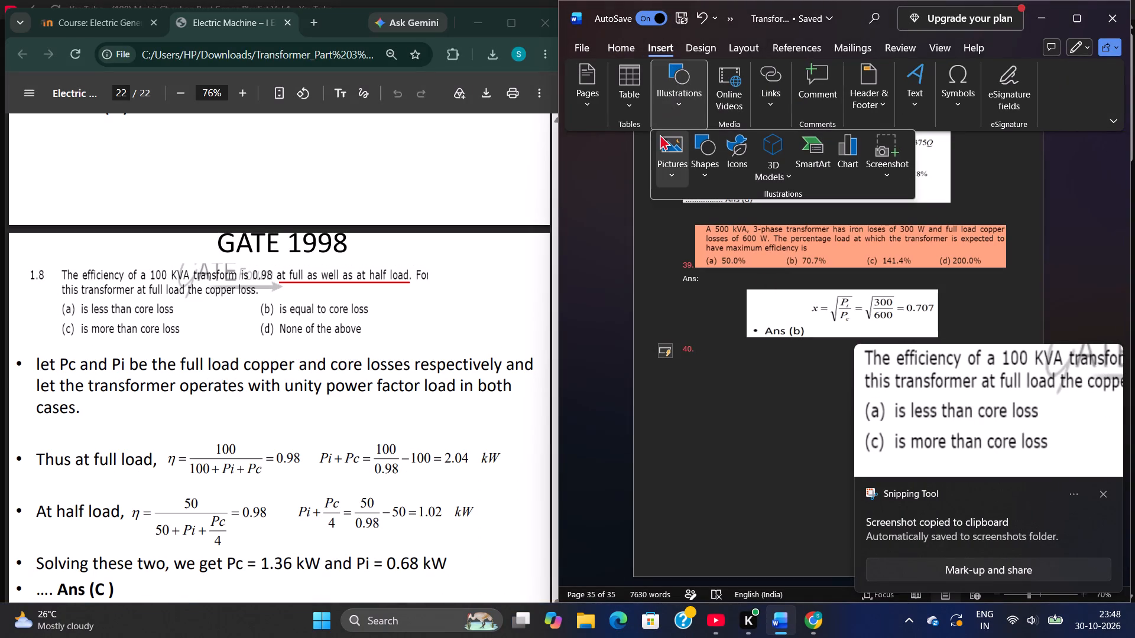
left_click(670, 166)
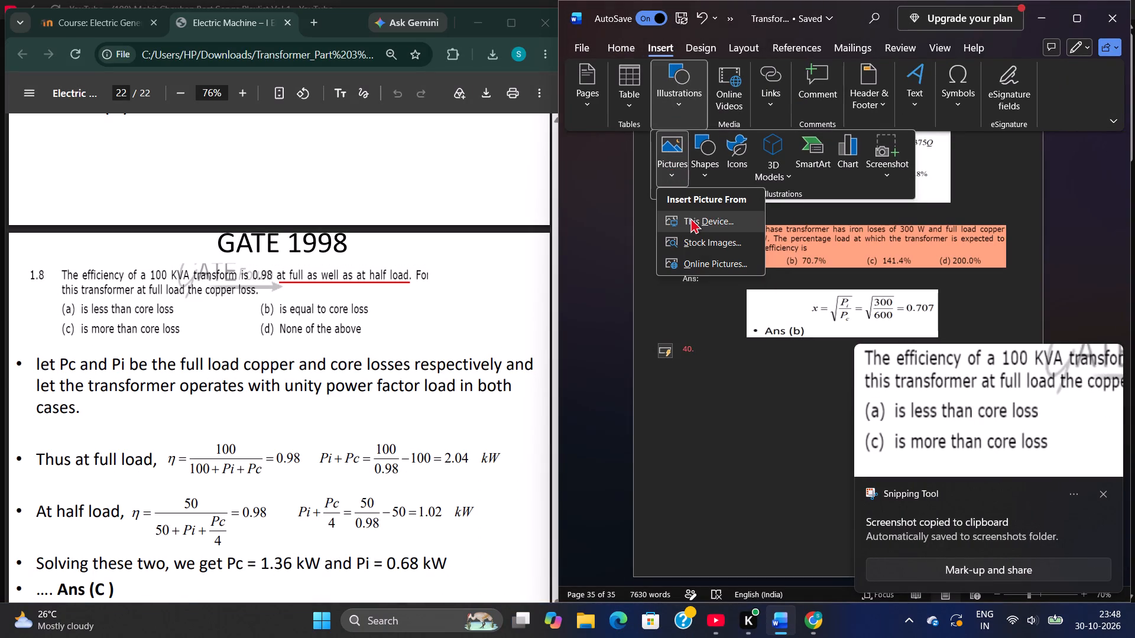
left_click(690, 217)
left_click(614, 121)
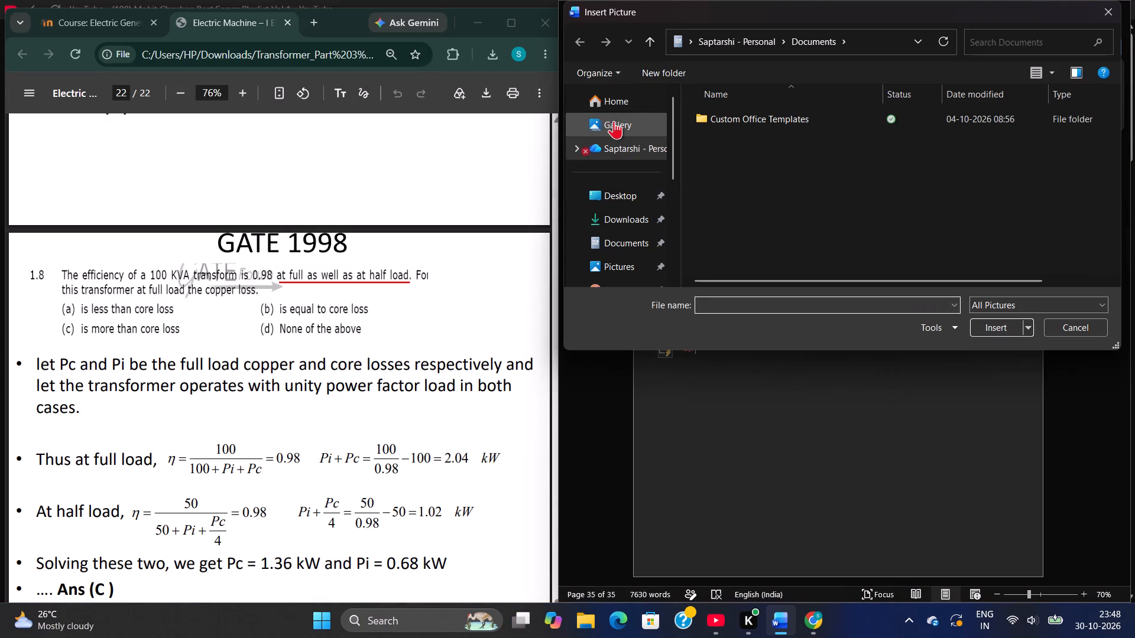
left_click(740, 158)
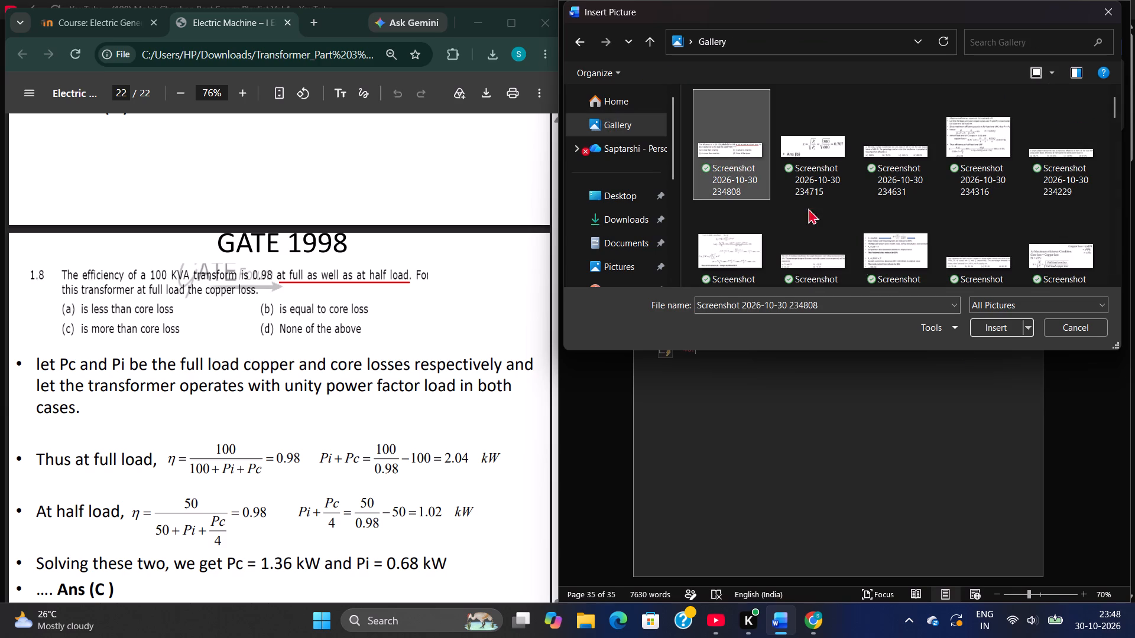
left_click(1001, 326)
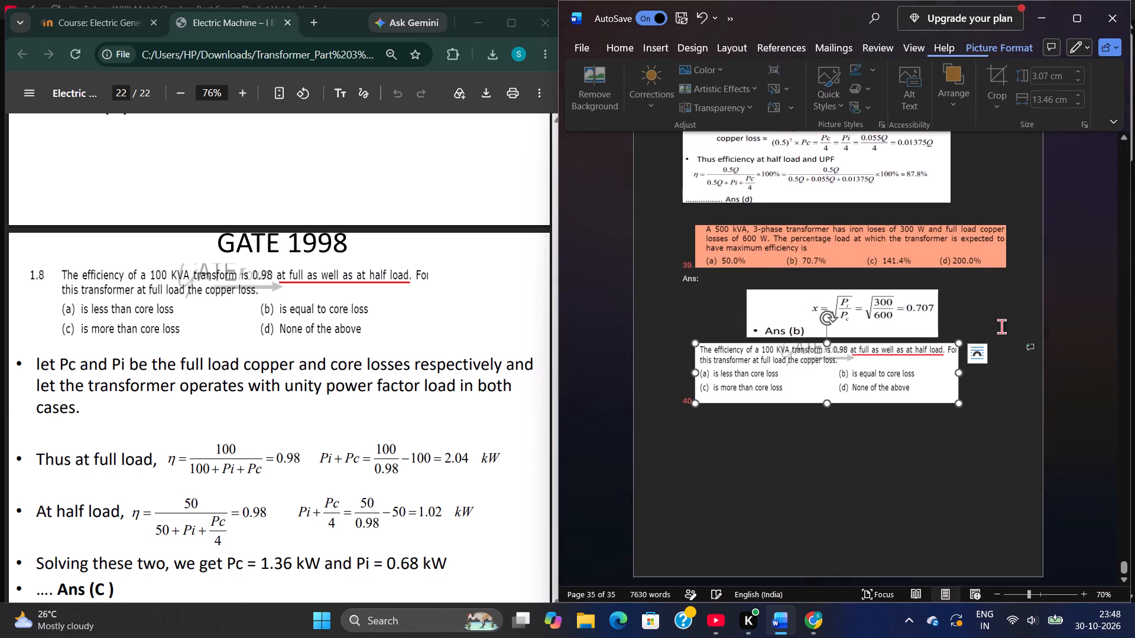
Recolor question 40's picture with the same orange variation as question 39's picture.
left_click(702, 65)
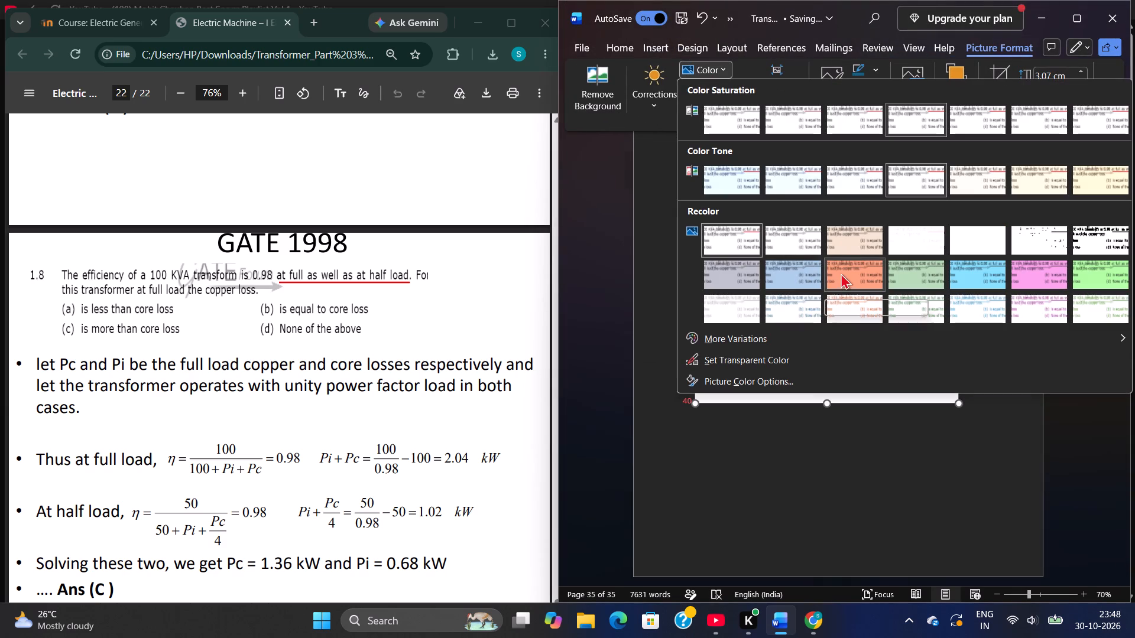
left_click(841, 273)
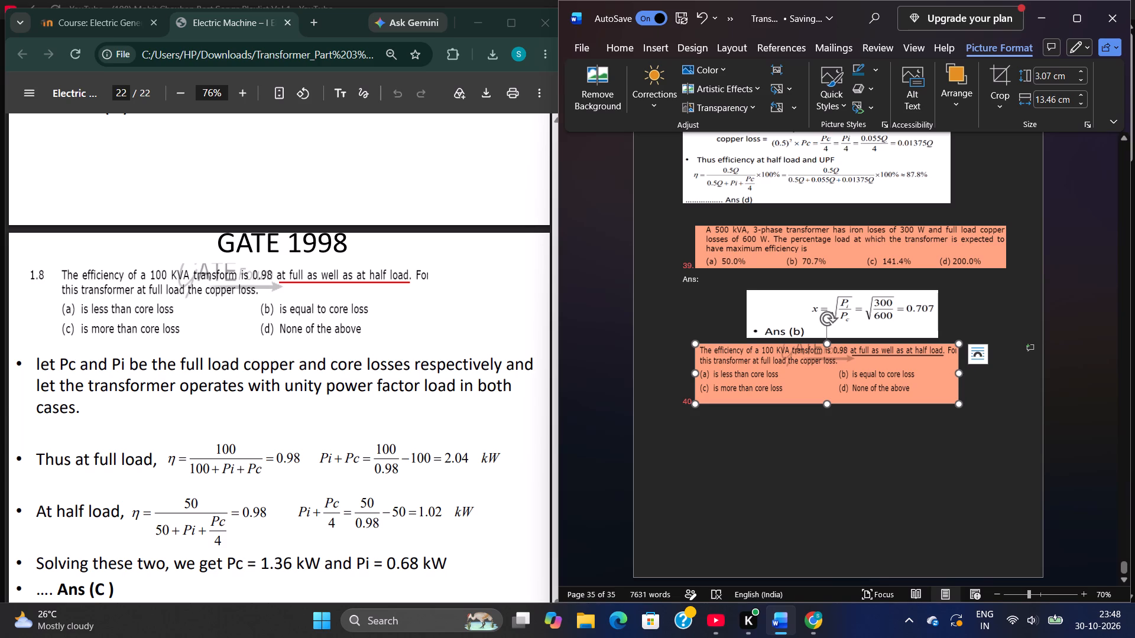
Resize question 40's picture to about 15.54 cm wide and 2.39 cm high.
left_click_drag(959, 370, 974, 371)
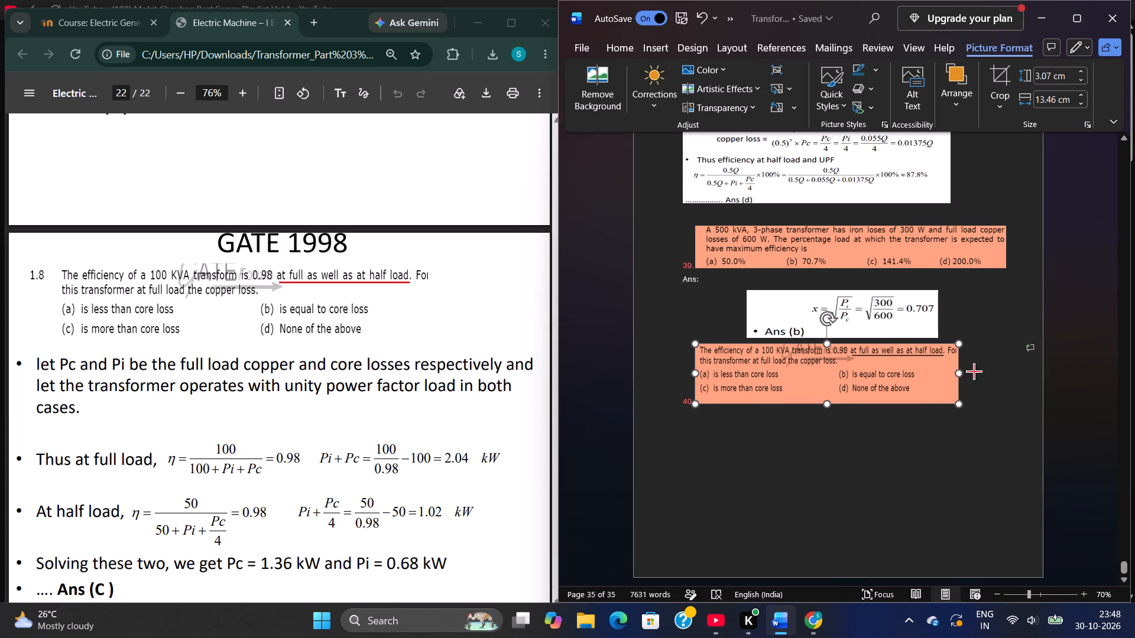
left_click_drag(974, 371, 999, 373)
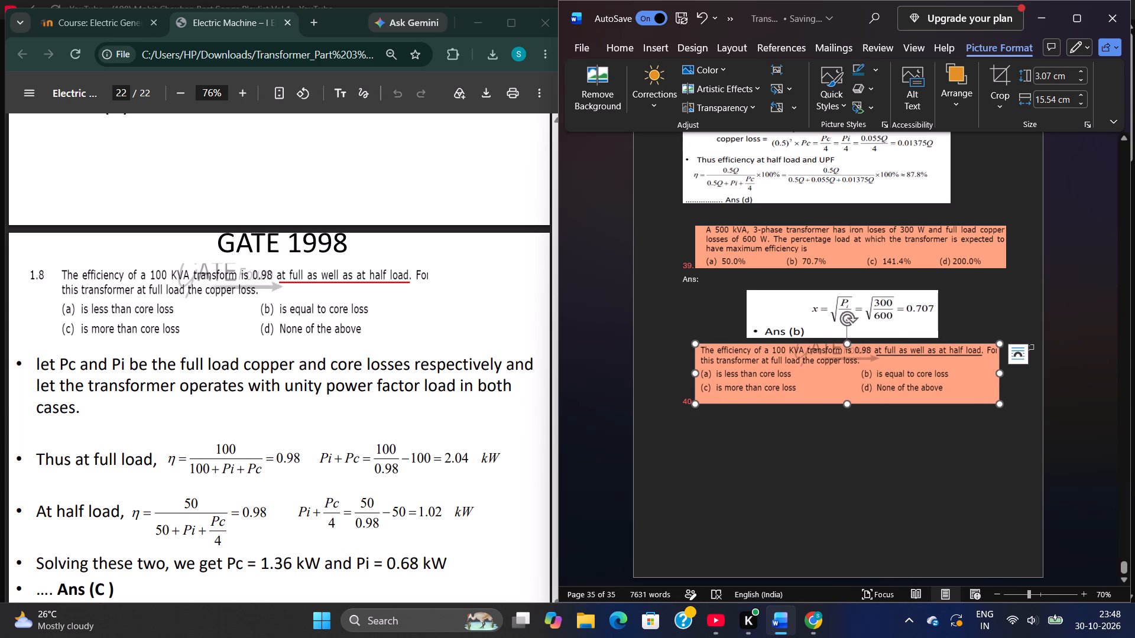
left_click_drag(848, 407, 861, 390)
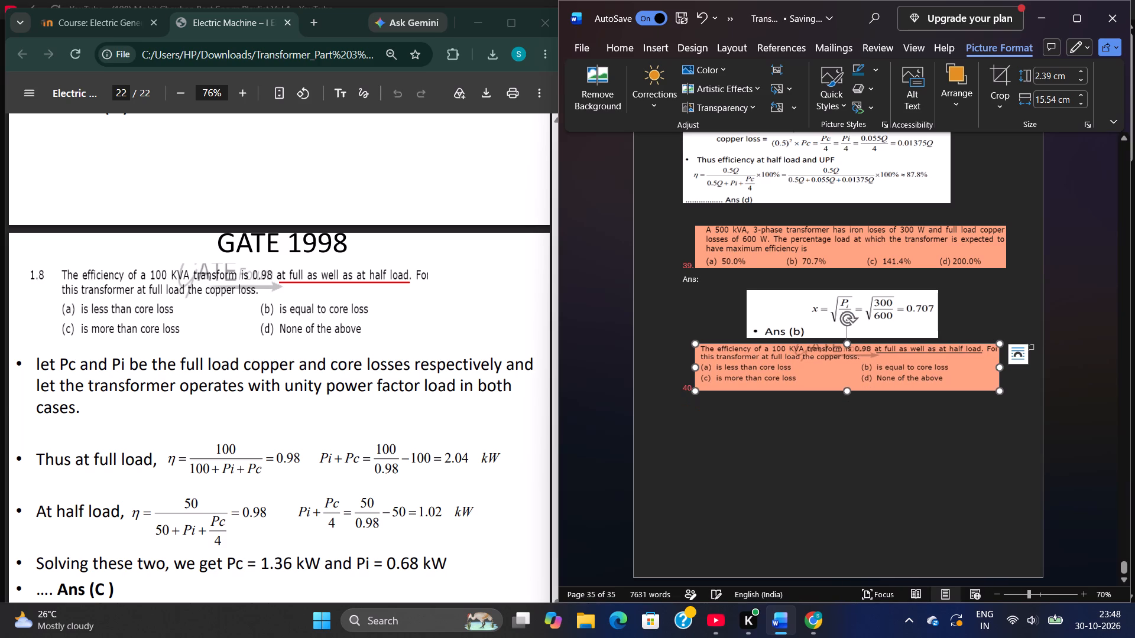
left_click(1017, 386)
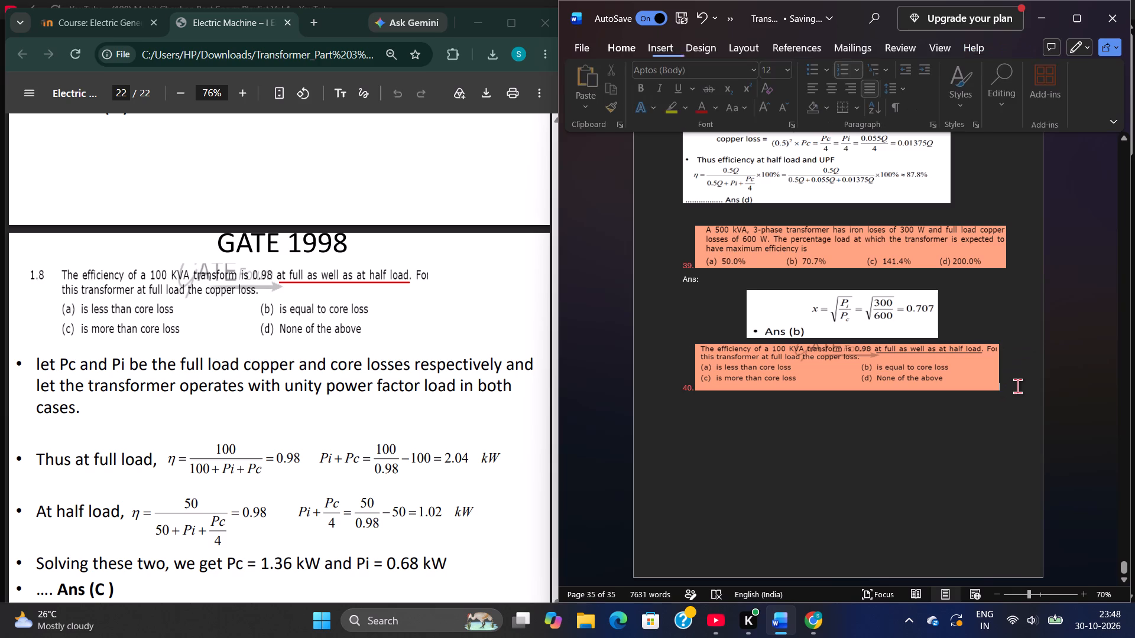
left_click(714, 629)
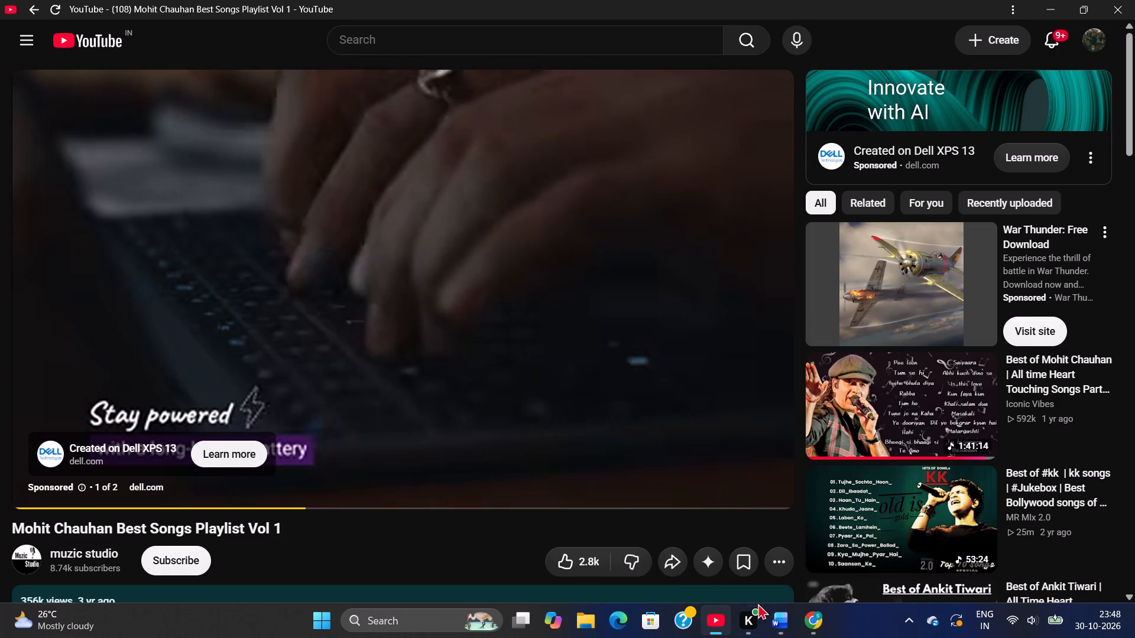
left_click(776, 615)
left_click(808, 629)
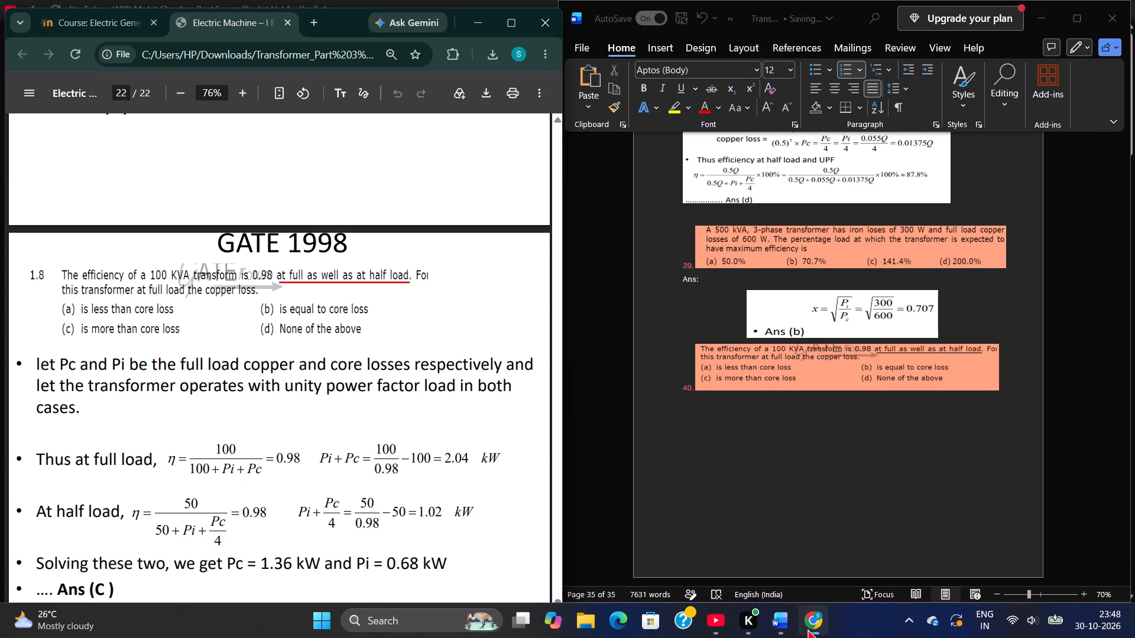
Add an unnumbered "Ans:" line below question 40's picture, followed by a new empty line.
left_click(1006, 382)
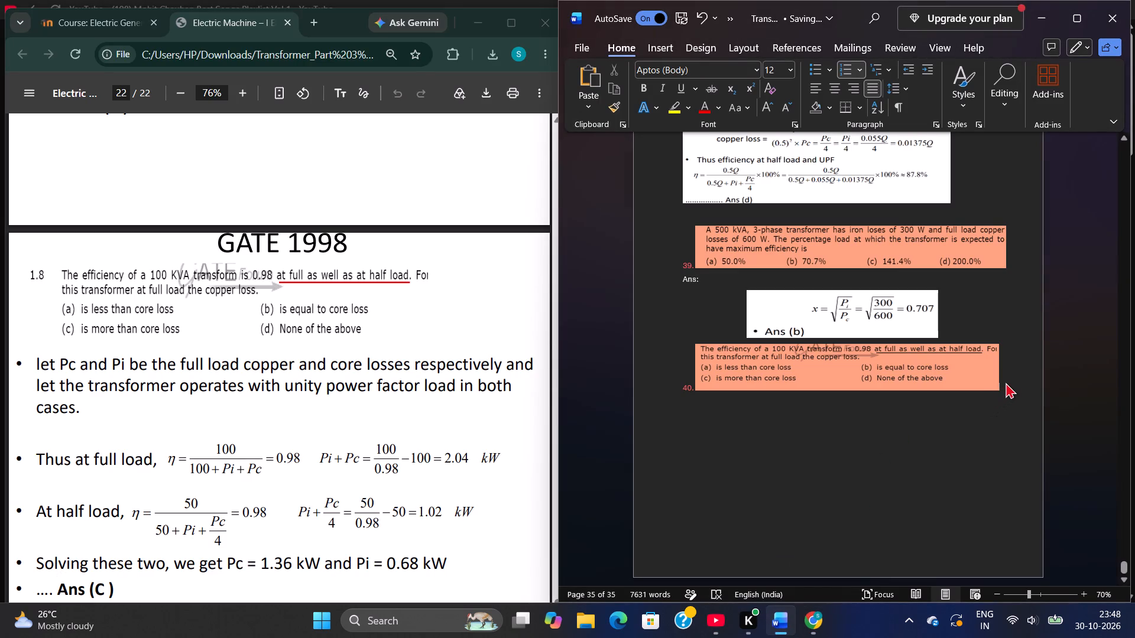
key("Return")
key("BackSpace")
key("BackSpace")
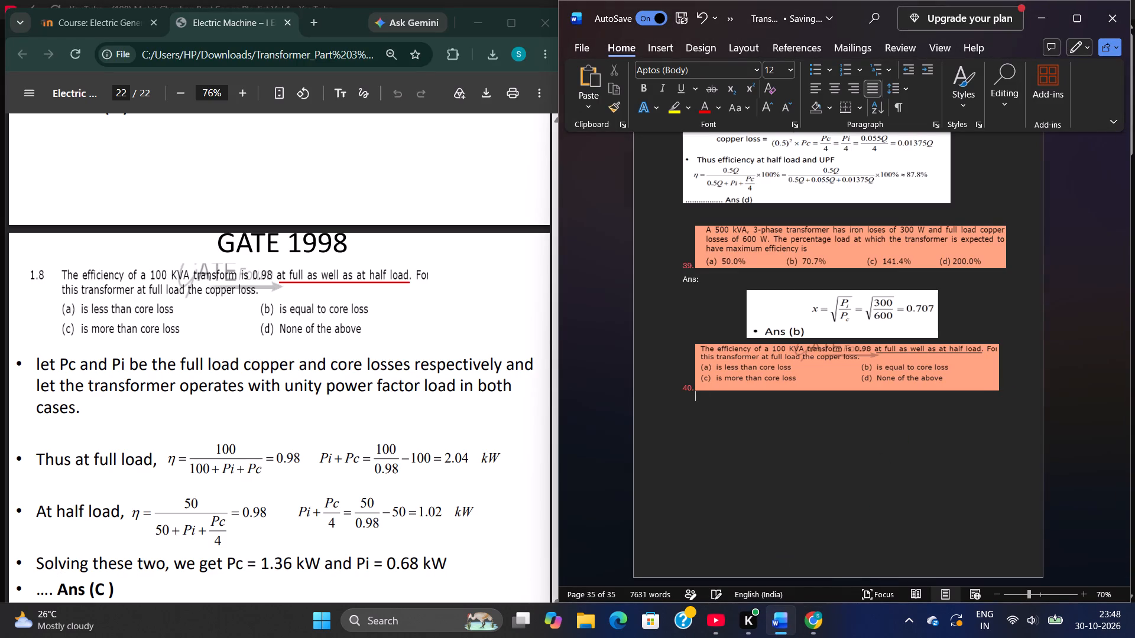
type("ans:")
key("Return")
Reduce the height of the maximum-efficiency solution picture above question 39.
scroll(751, 367, "down", 1)
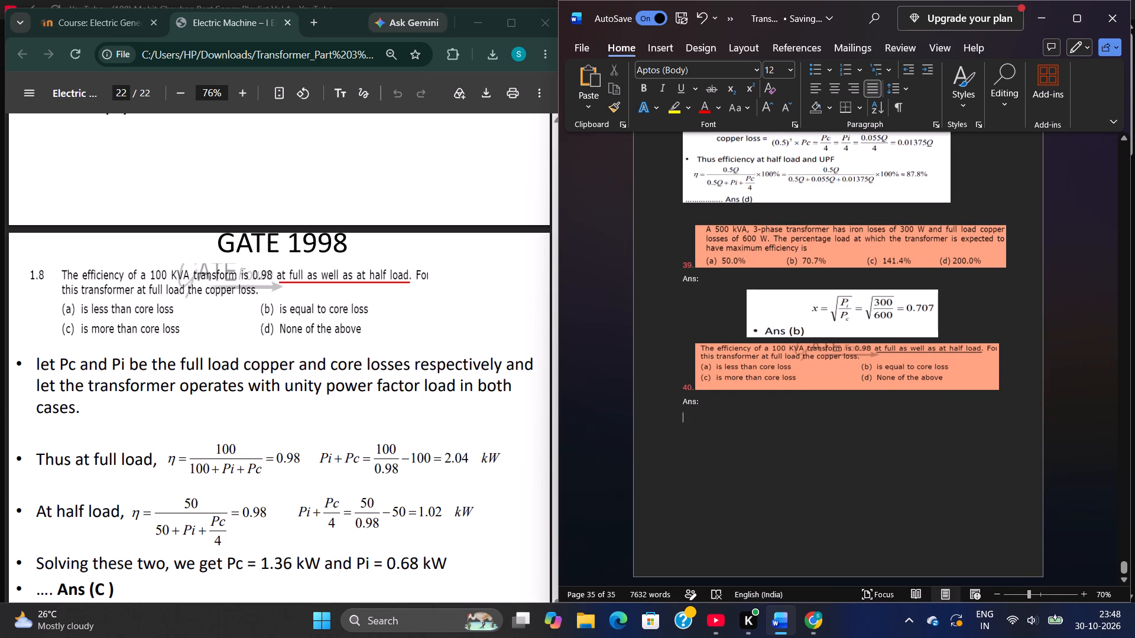
scroll(280, 431, "down", 2)
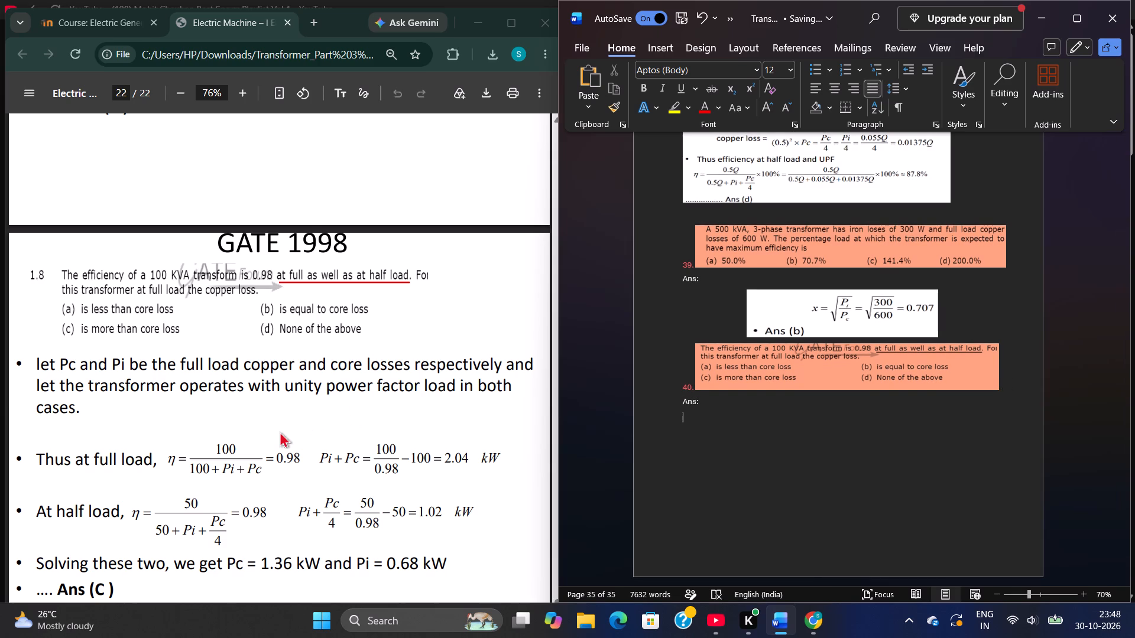
scroll(702, 364, "up", 1)
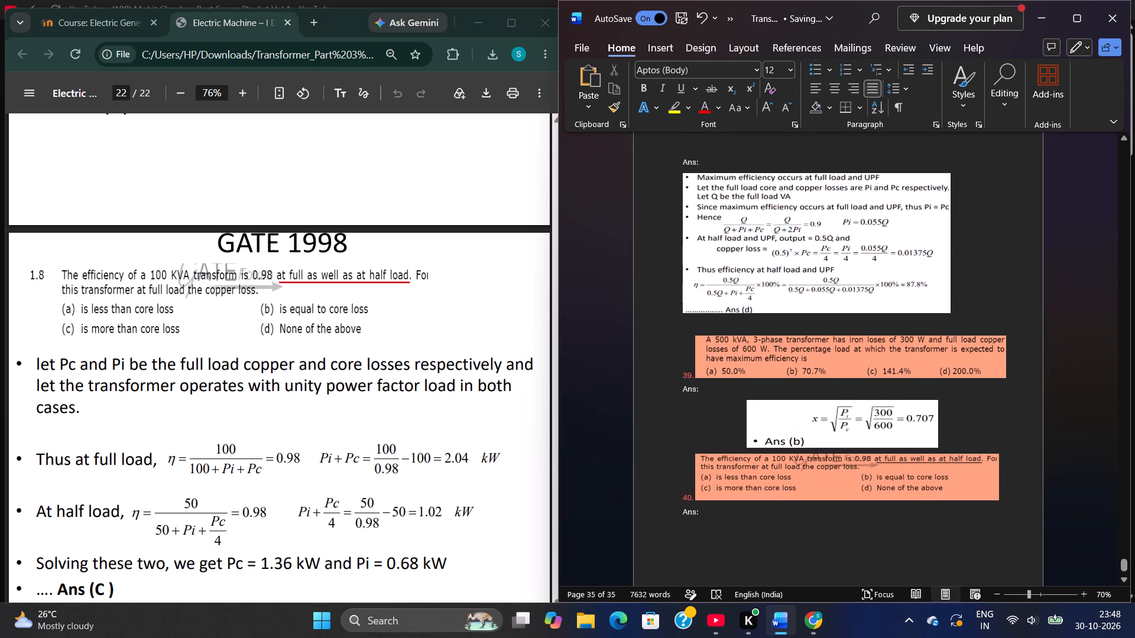
left_click(789, 267)
left_click_drag(817, 312, 823, 302)
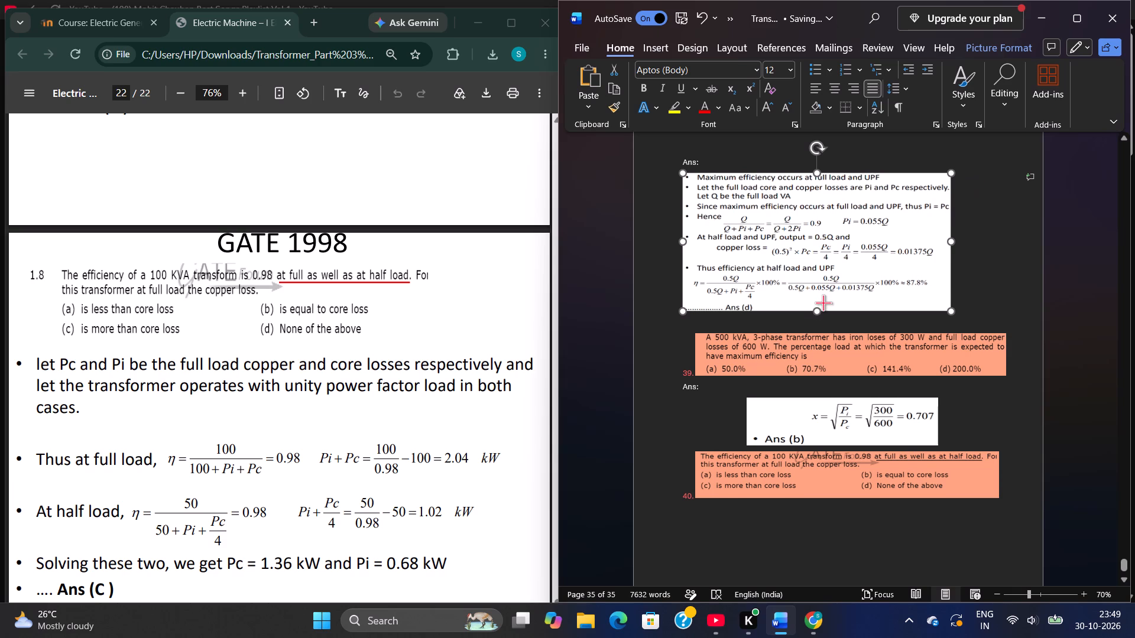
left_click_drag(823, 302, 826, 298)
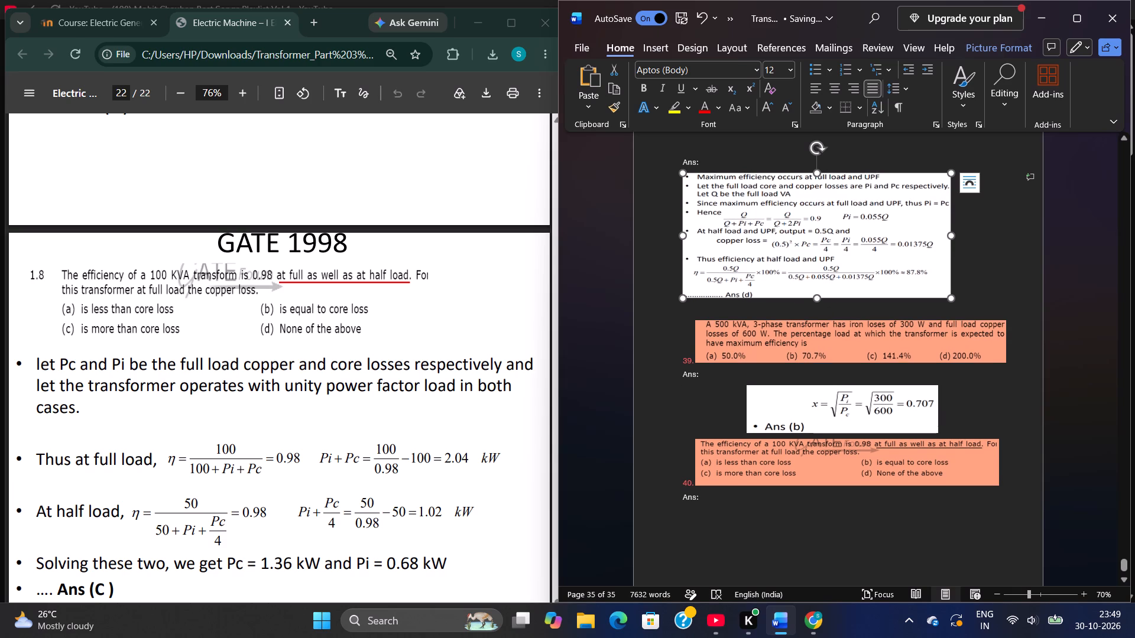
Slightly reduce the heights of question 39's picture and its solution picture.
left_click(851, 344)
left_click_drag(851, 368, 853, 363)
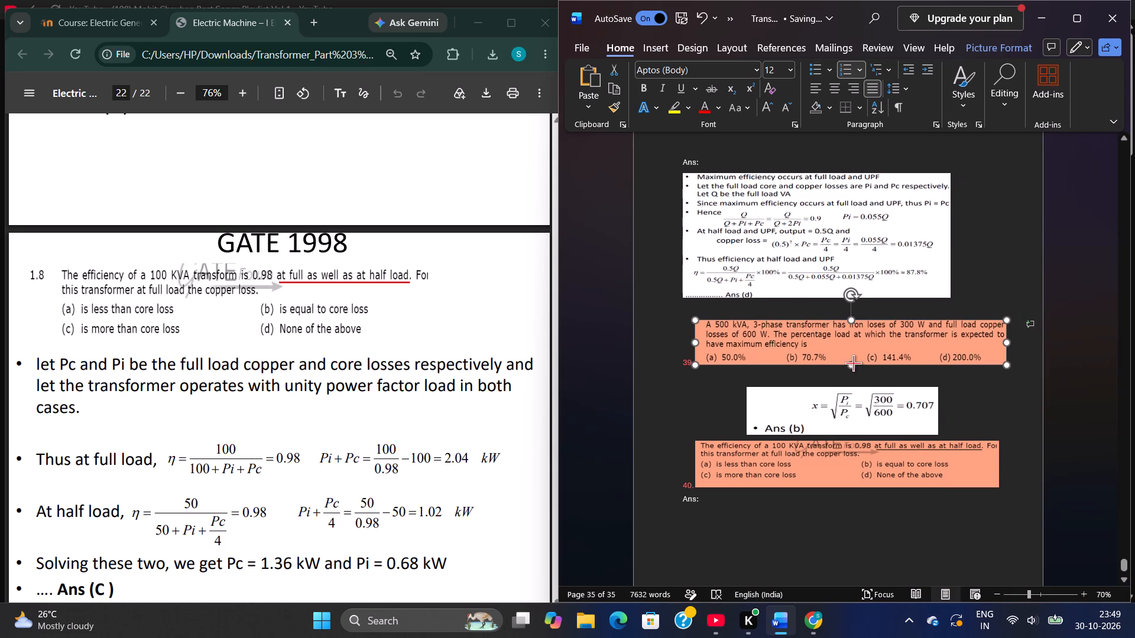
left_click_drag(853, 363, 858, 357)
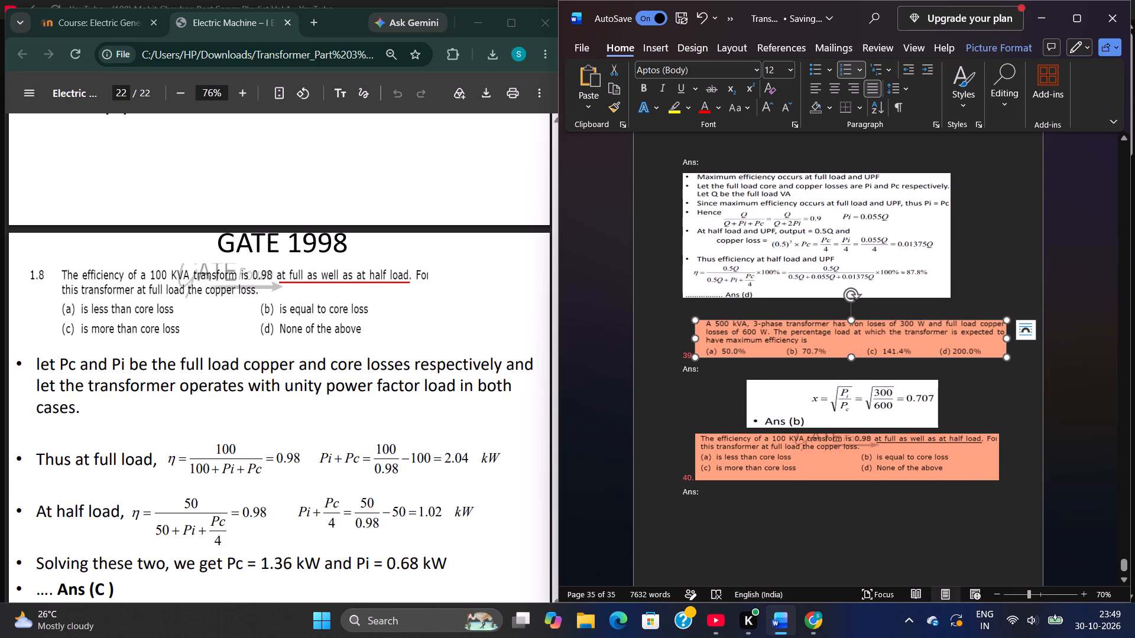
left_click(852, 396)
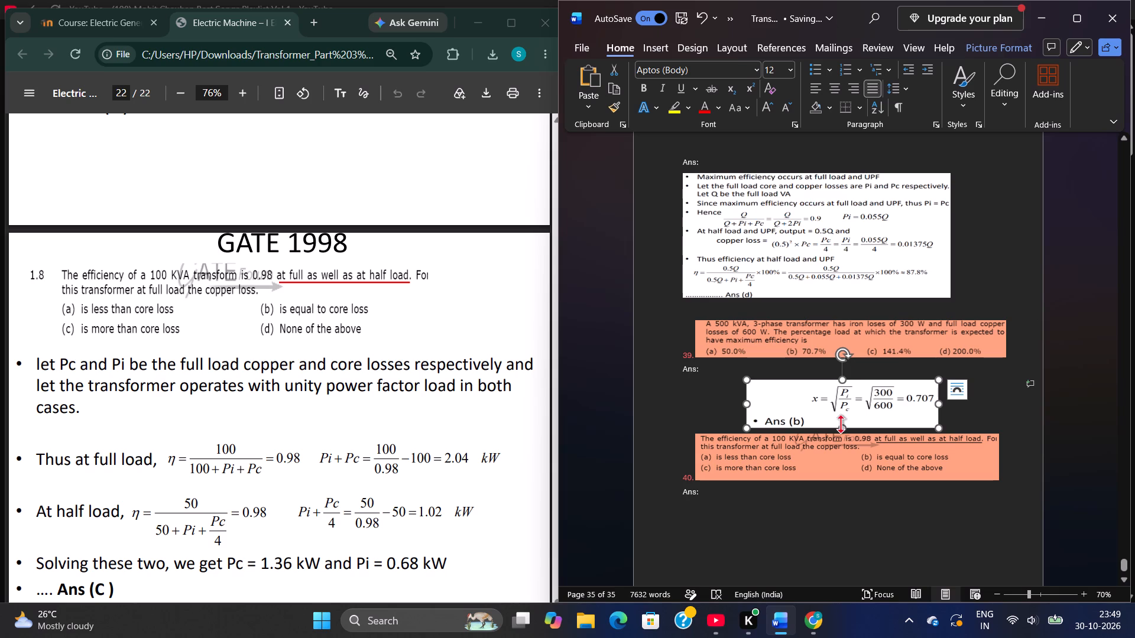
left_click_drag(841, 424, 844, 418)
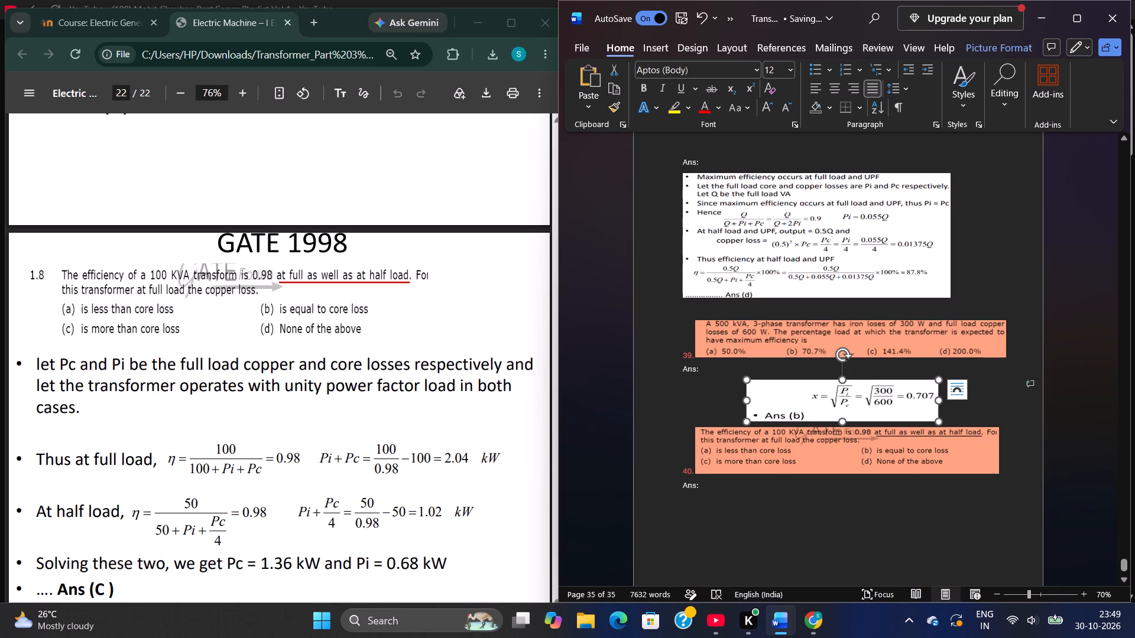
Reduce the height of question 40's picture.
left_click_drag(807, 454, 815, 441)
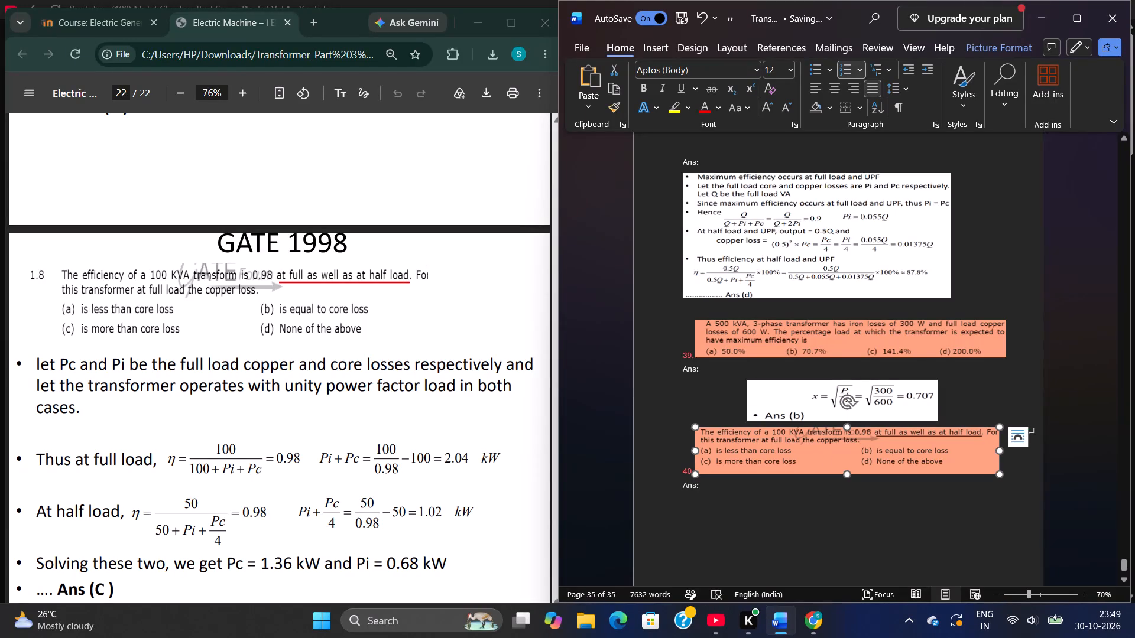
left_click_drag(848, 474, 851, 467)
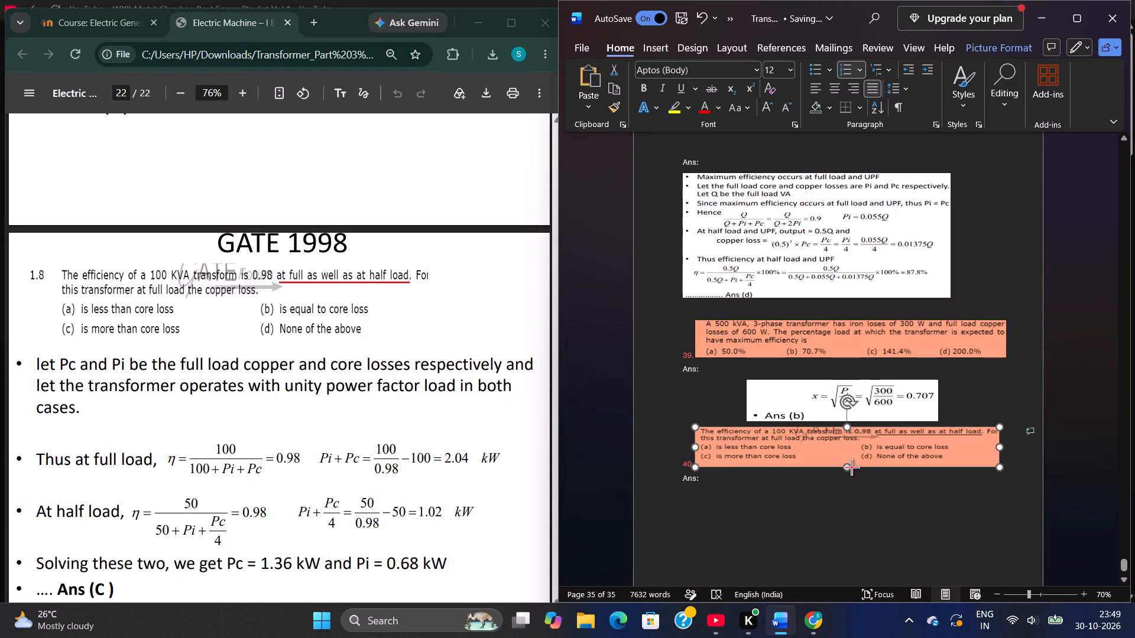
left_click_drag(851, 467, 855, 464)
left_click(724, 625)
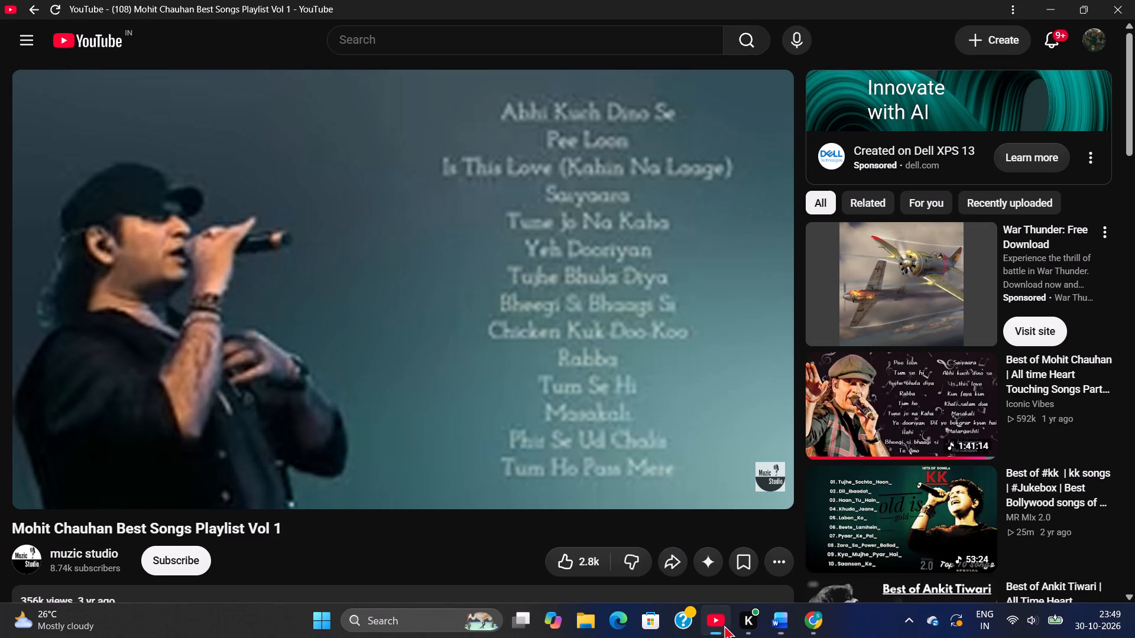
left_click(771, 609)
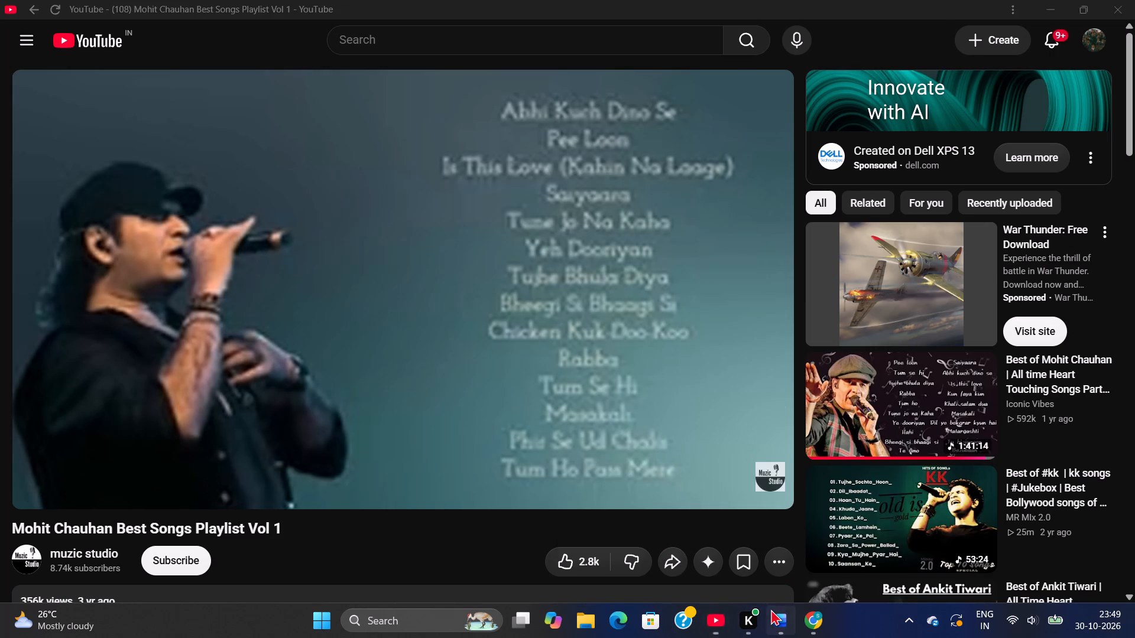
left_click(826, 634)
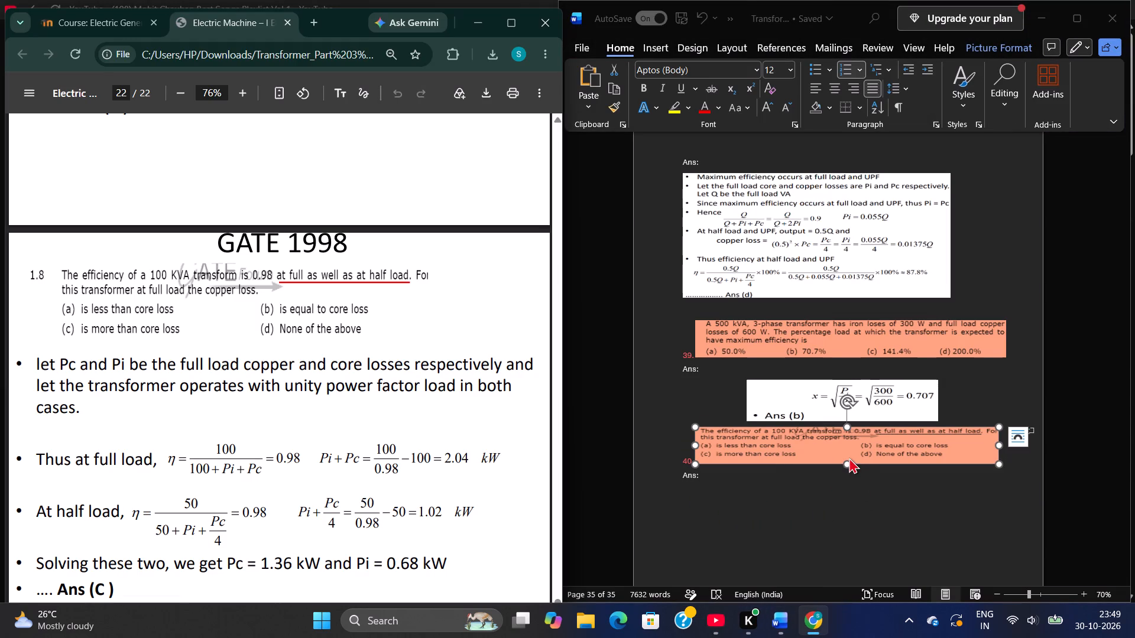
Slightly increase the height of question 40's orange picture.
left_click(849, 457)
left_click_drag(847, 468, 854, 473)
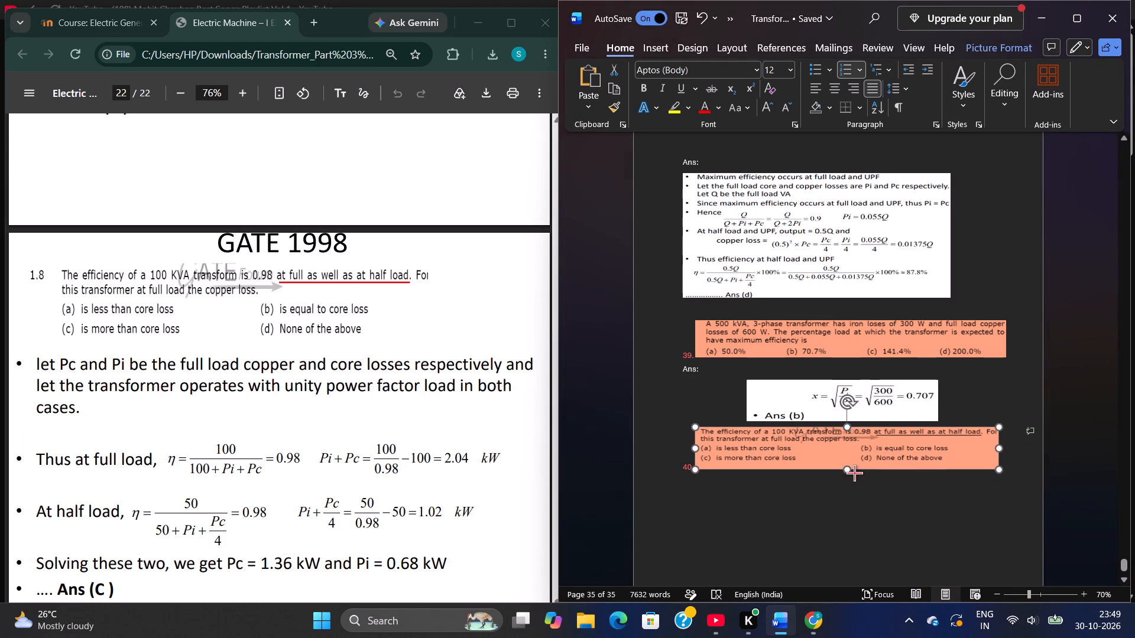
left_click_drag(854, 473, 854, 476)
Capture a screenshot of the GATE 1998 question 1.8 solution in the PDF, from the "let Pc and Pi" bullet through "Ans (C)".
left_click(718, 490)
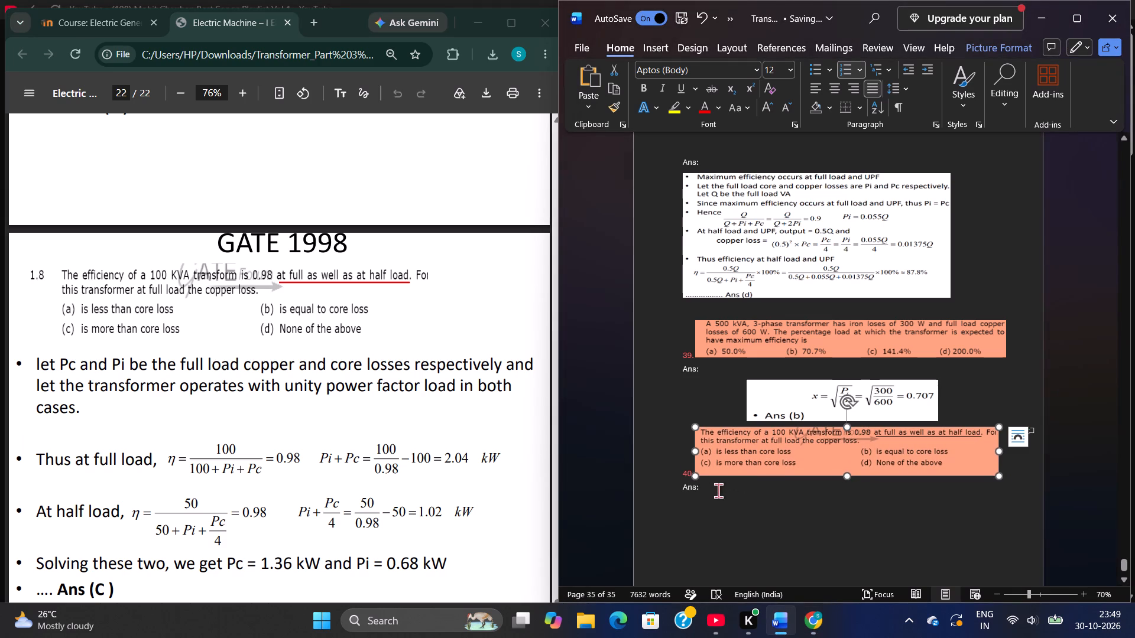
scroll(406, 429, "down", 1)
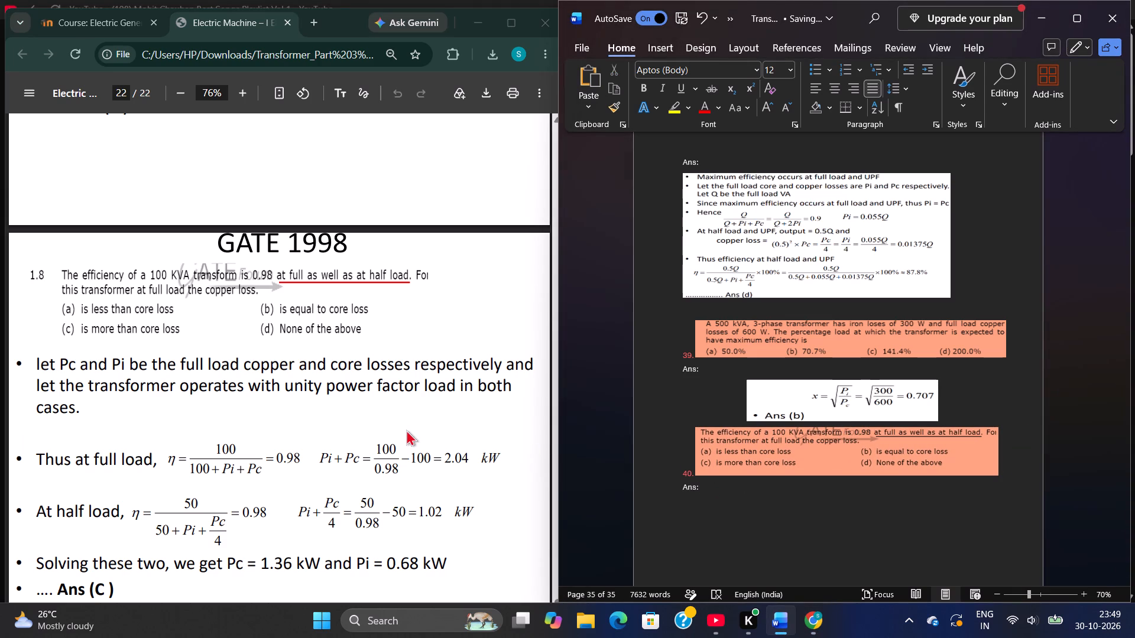
key("shift+super+s")
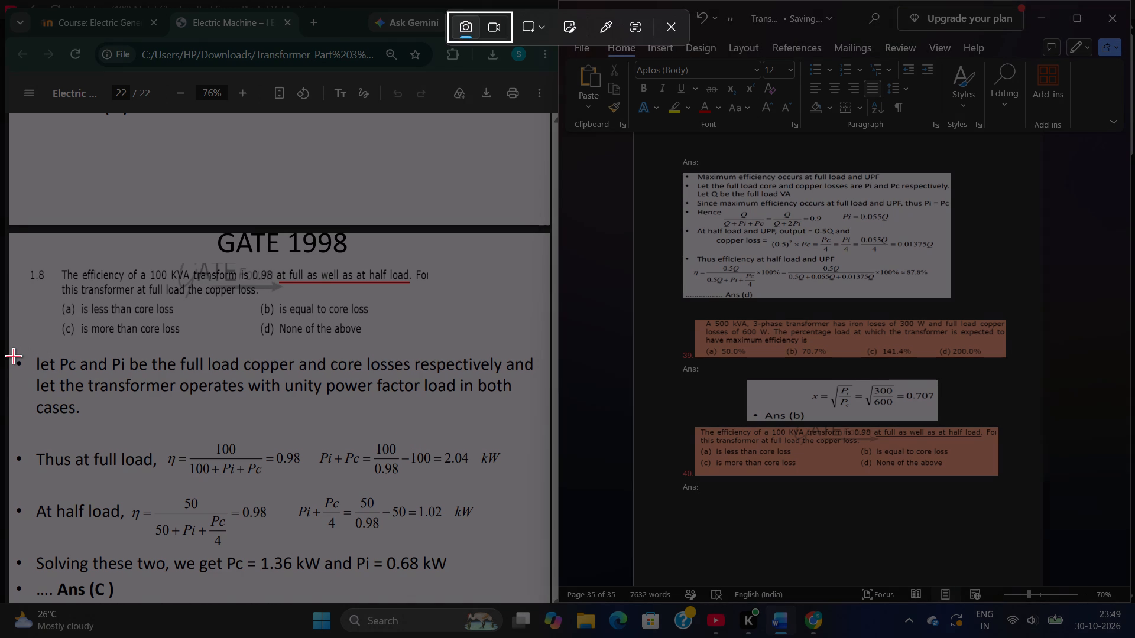
left_click_drag(13, 356, 462, 520)
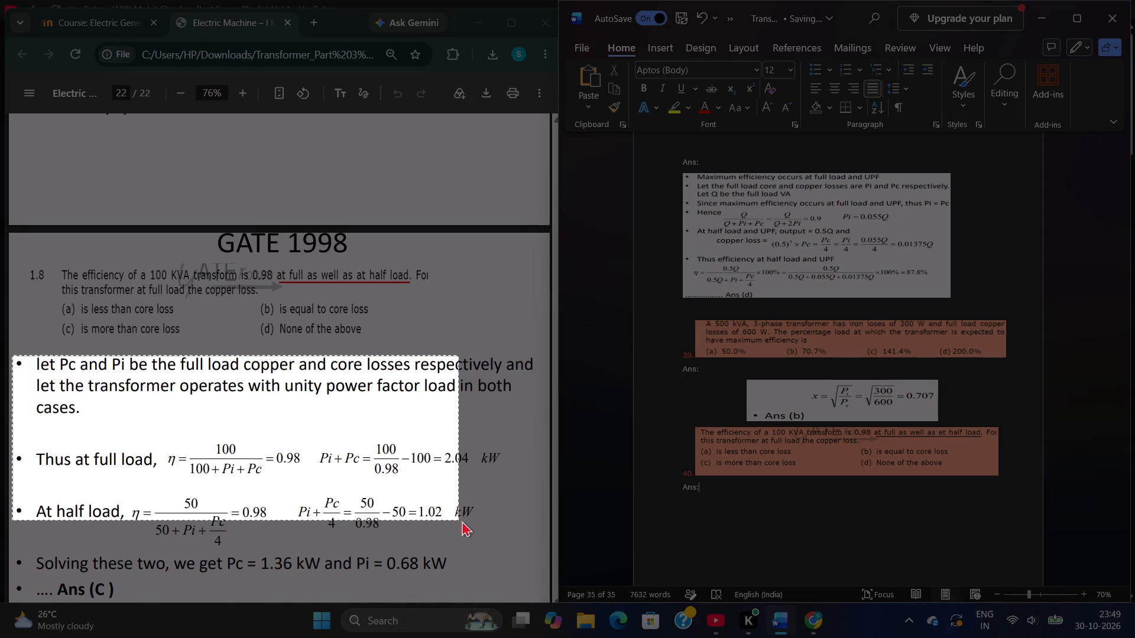
left_click_drag(462, 520, 523, 576)
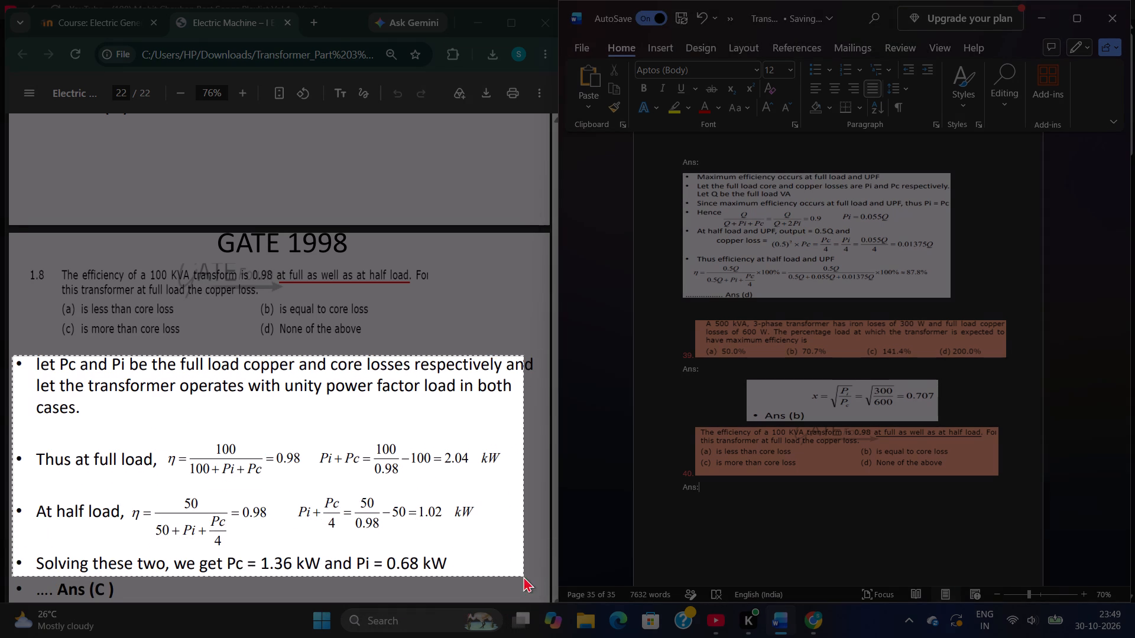
left_click_drag(523, 576, 574, 593)
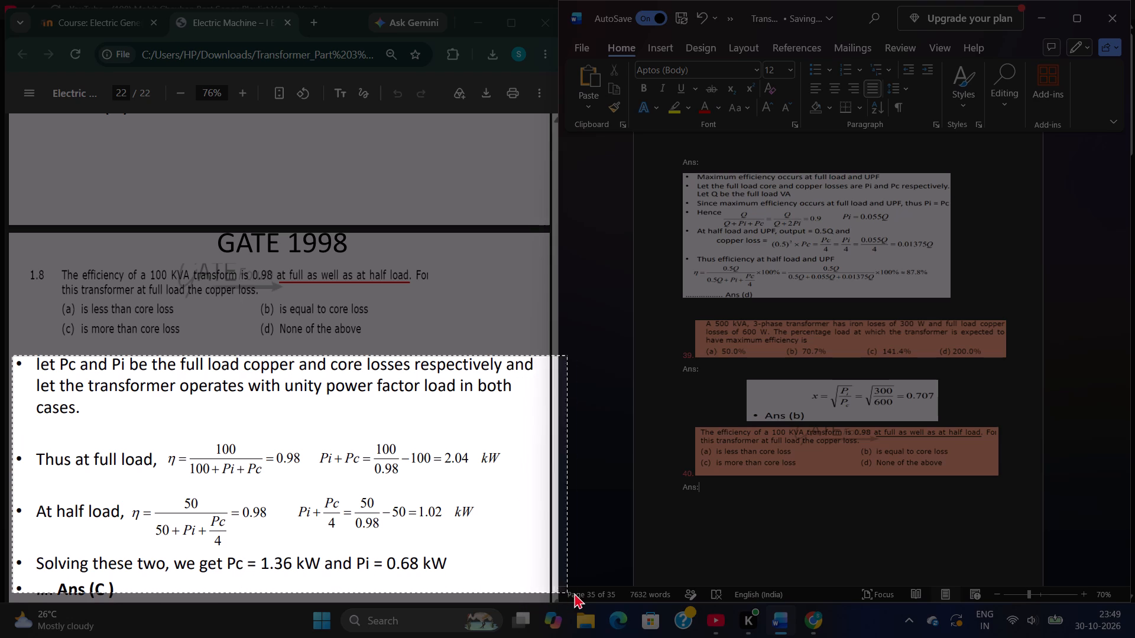
left_click_drag(574, 593, 533, 595)
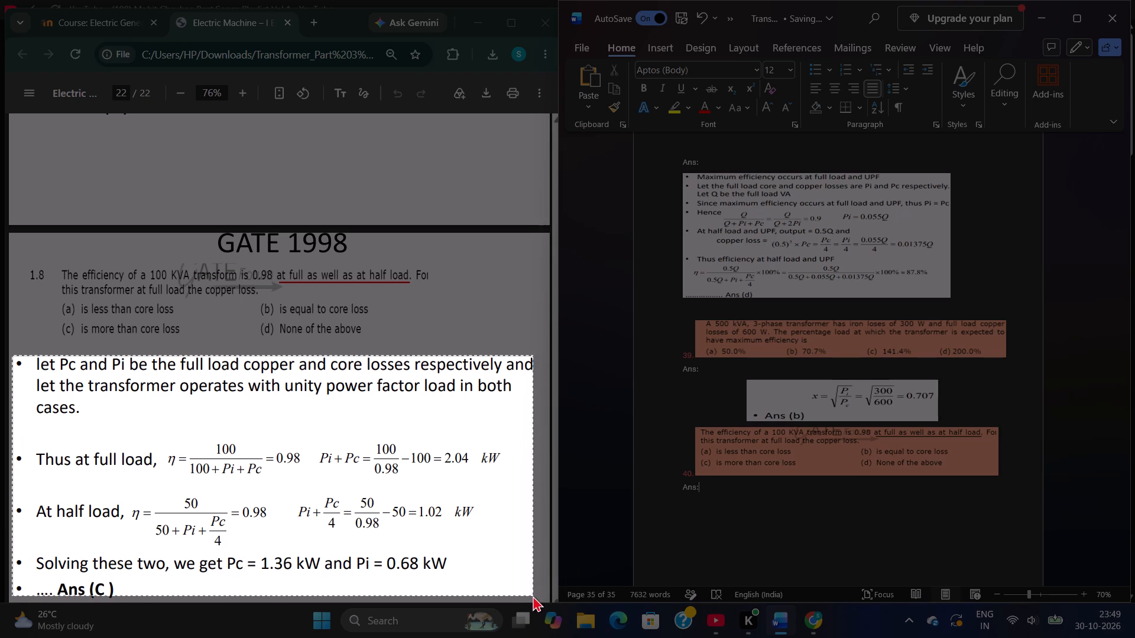
left_click_drag(533, 595, 533, 597)
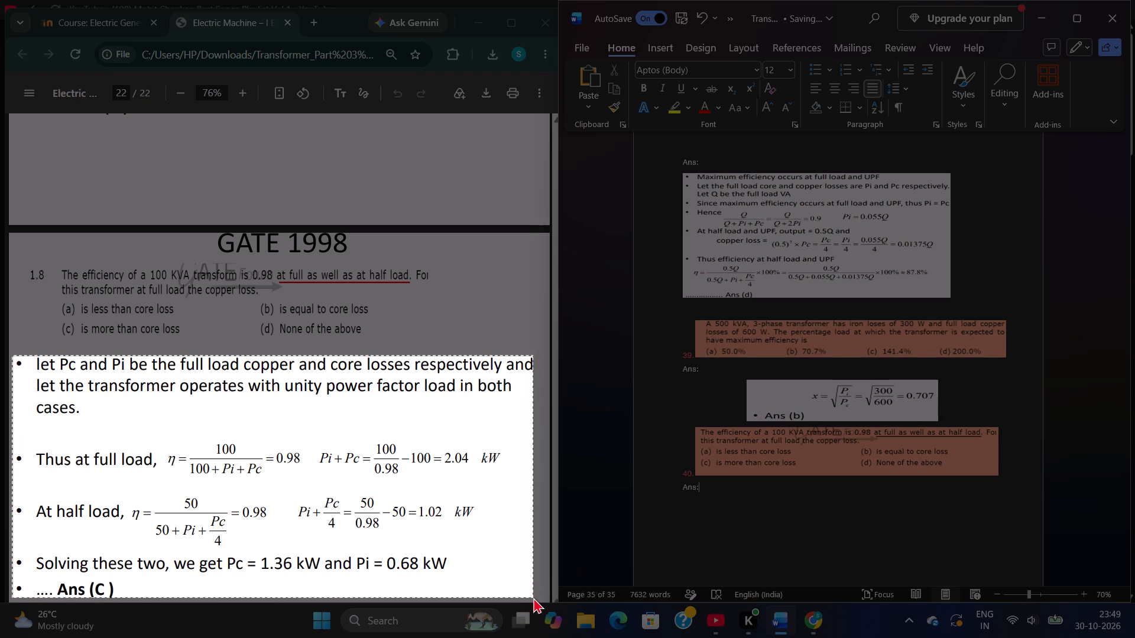
left_click_drag(533, 597, 534, 596)
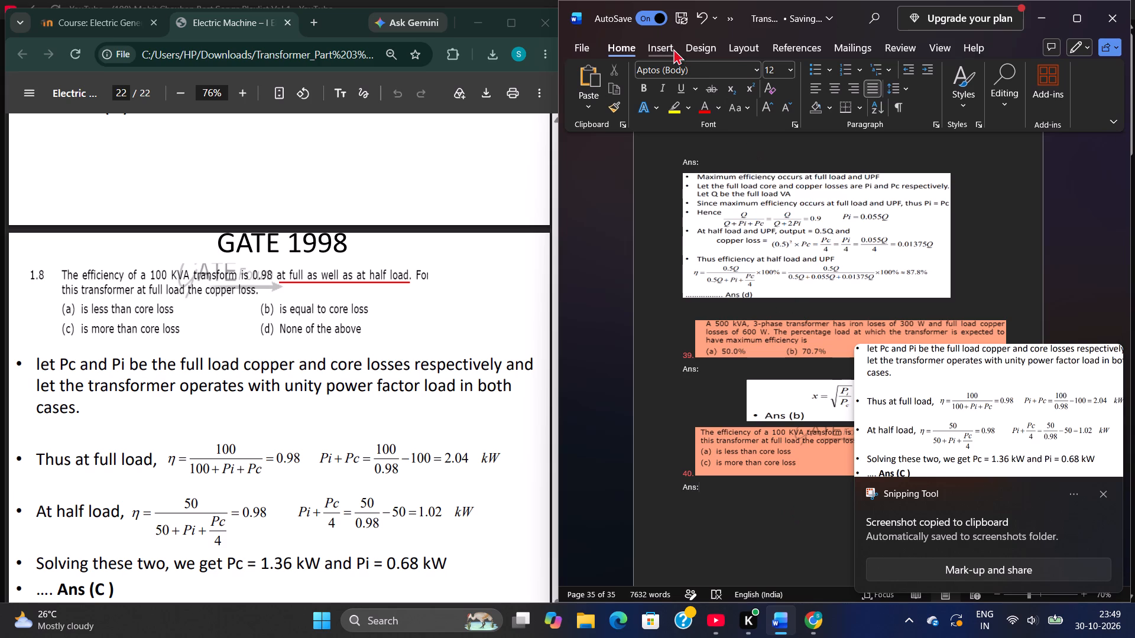
key("Return")
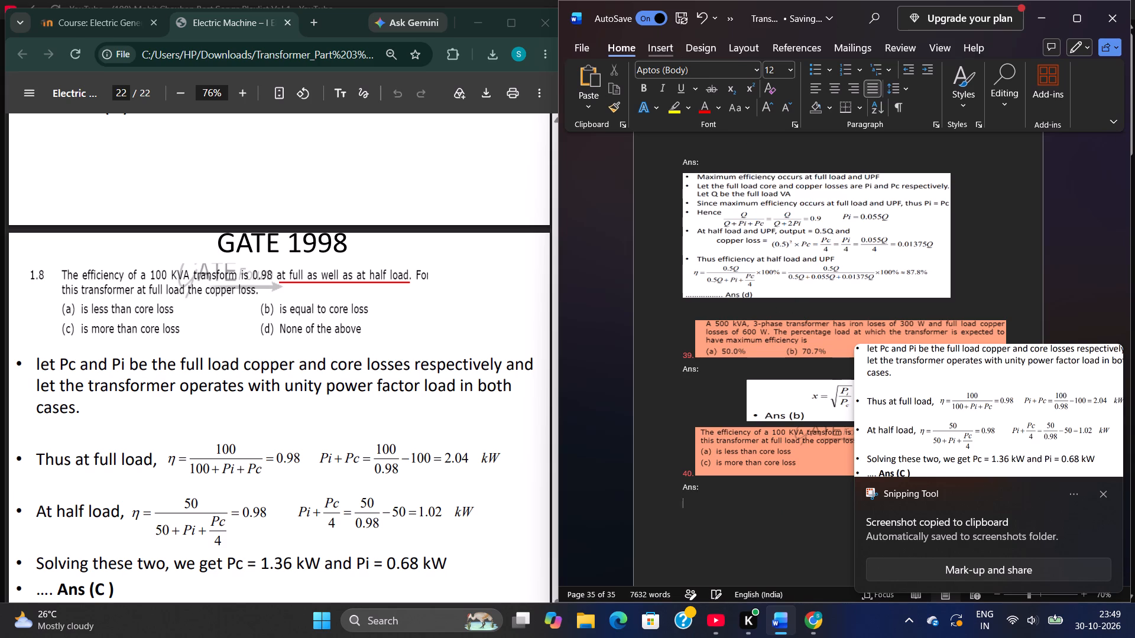
left_click(672, 50)
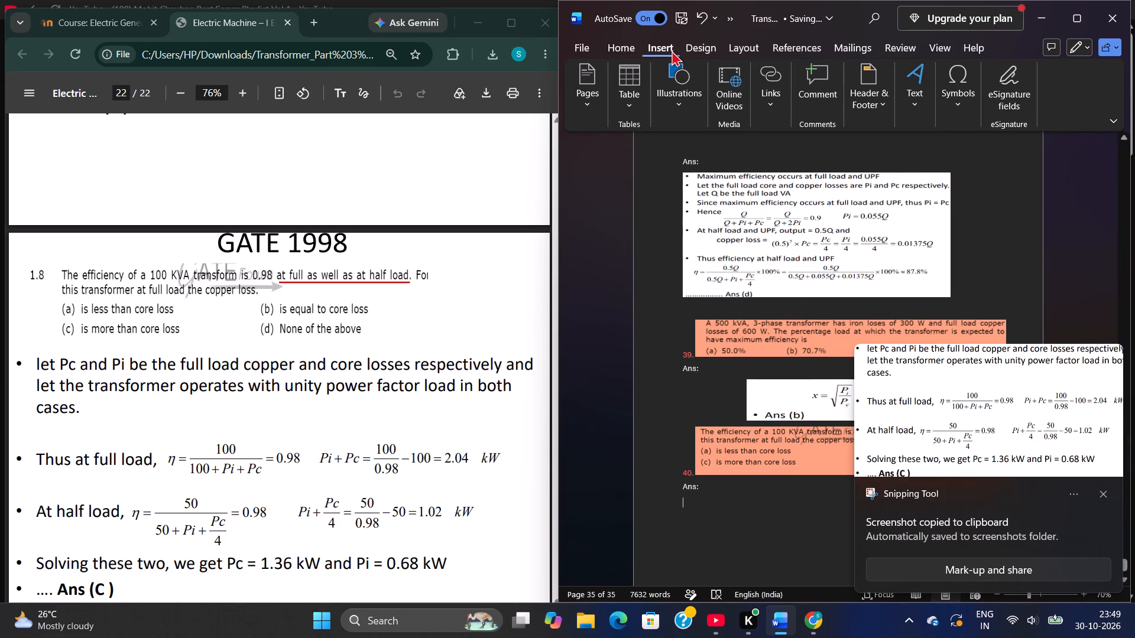
left_click(680, 97)
left_click(683, 163)
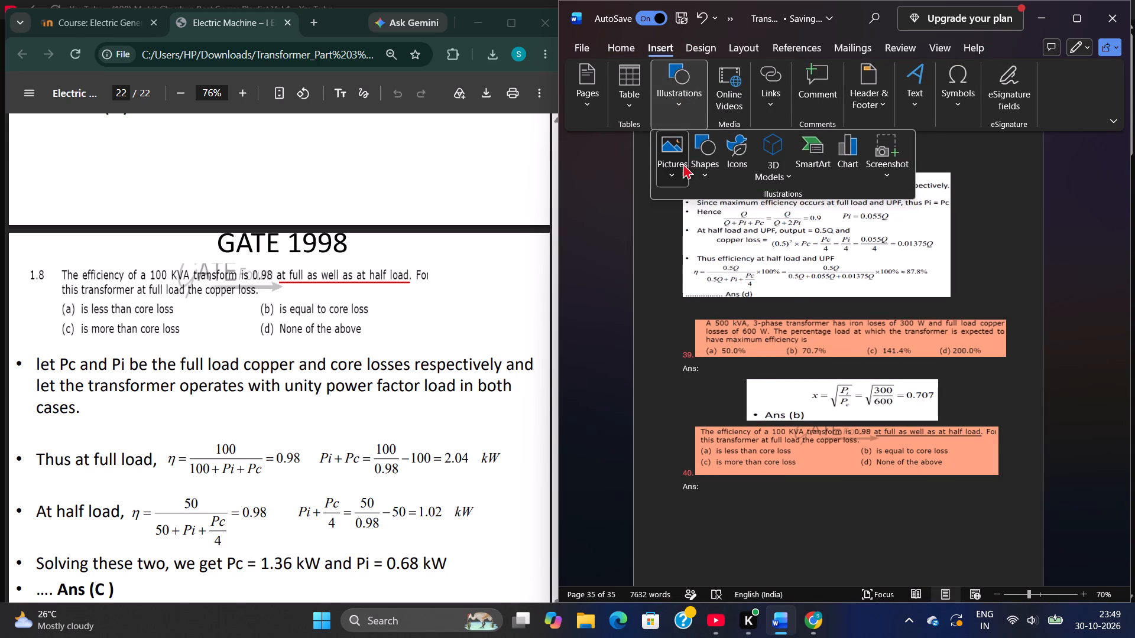
left_click(703, 220)
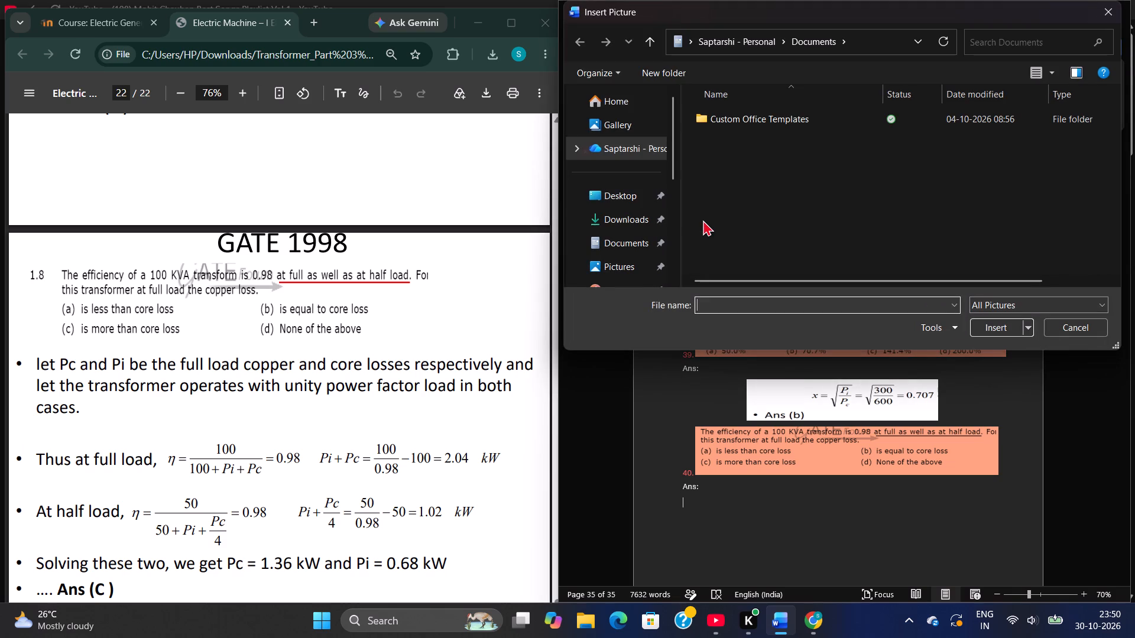
left_click(633, 130)
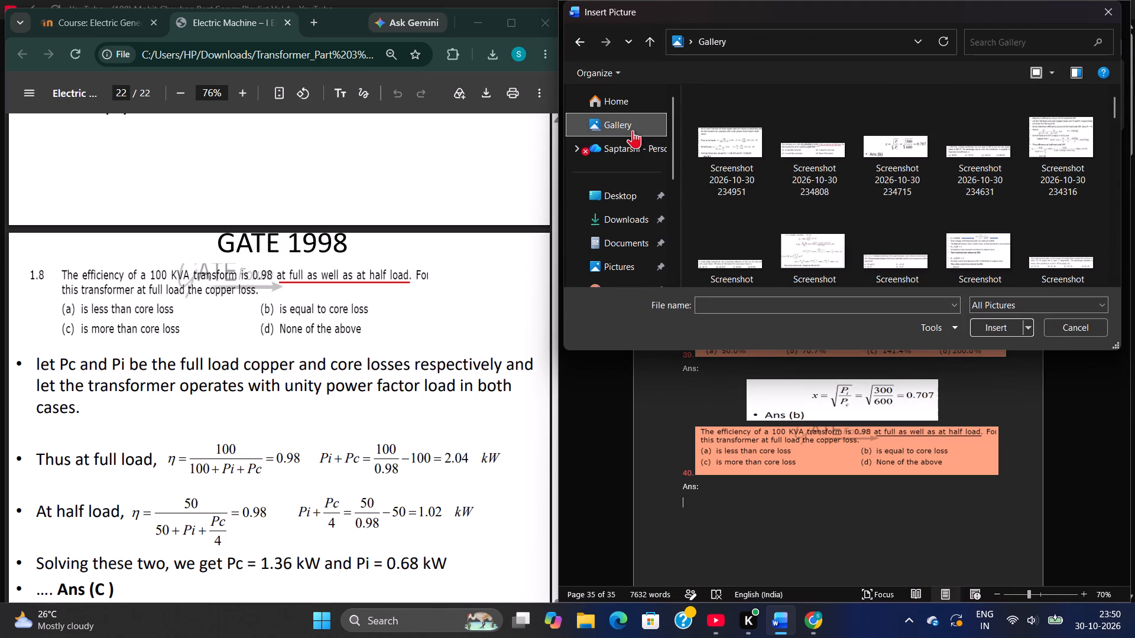
left_click(727, 138)
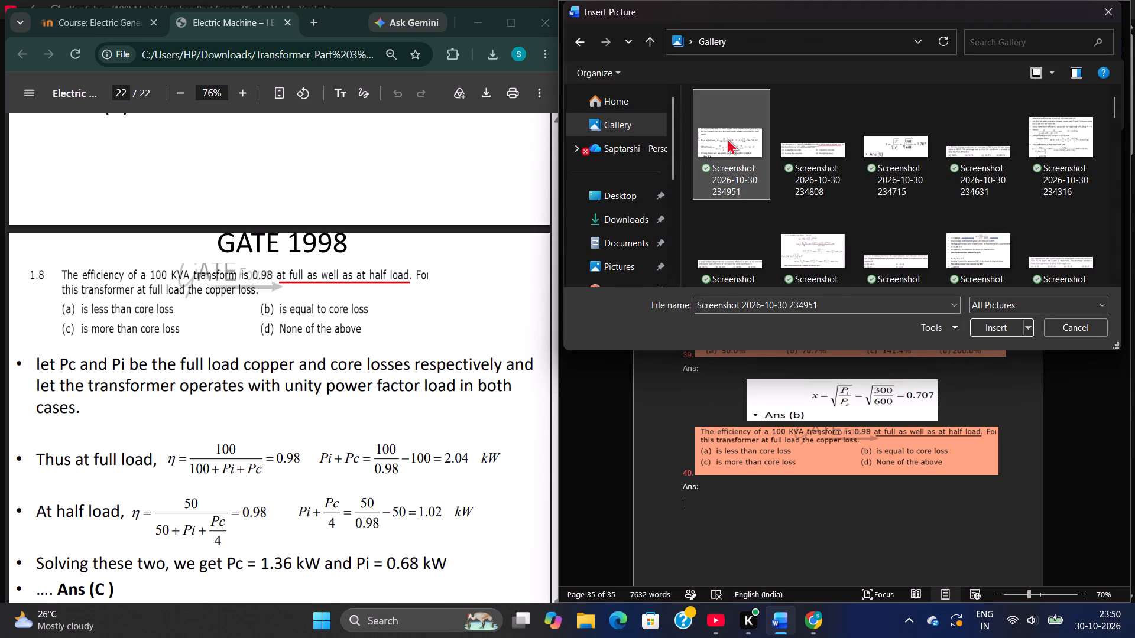
left_click(991, 322)
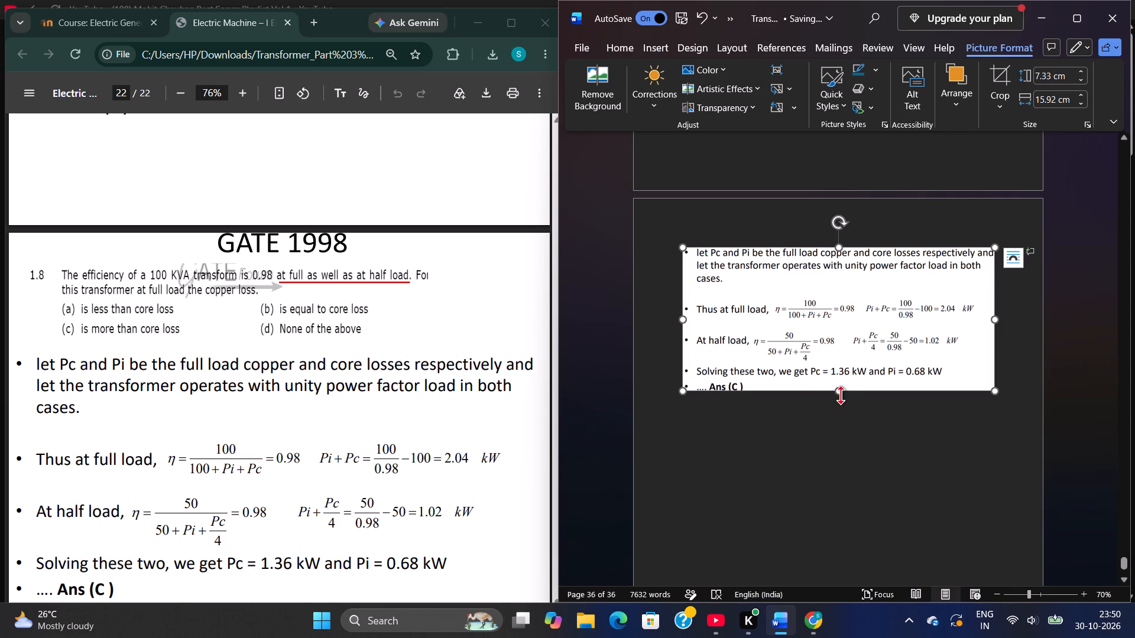
Reduce the height of question 40's solution picture to about 7.17 cm so it fits below "Ans:" on the same page.
left_click_drag(841, 395, 845, 354)
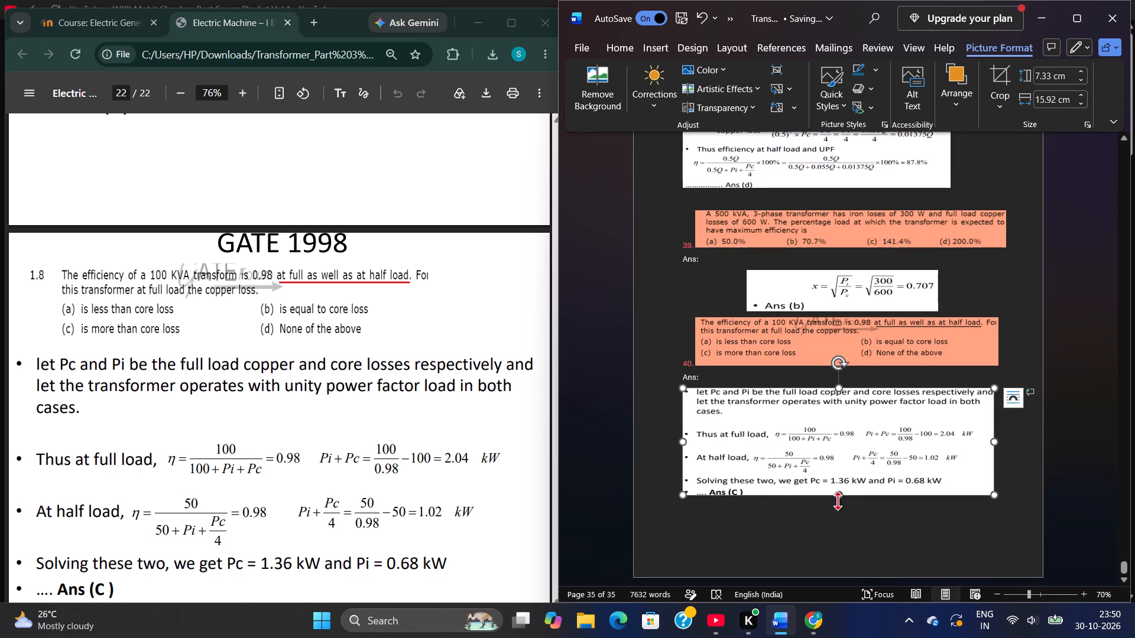
left_click_drag(838, 500, 838, 521)
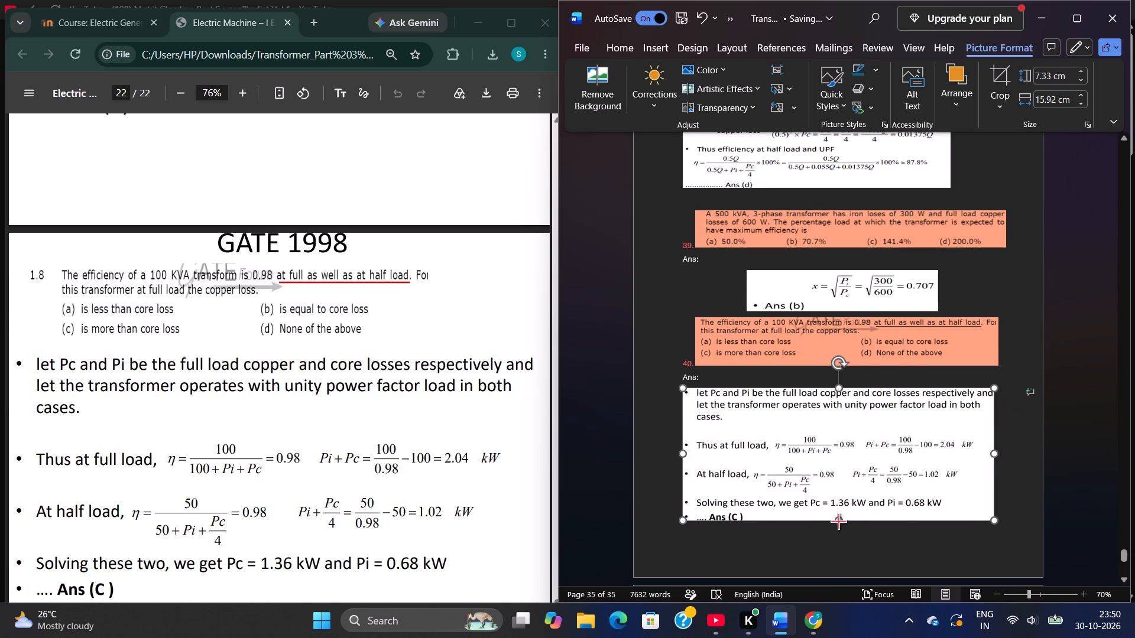
left_click_drag(838, 521, 839, 533)
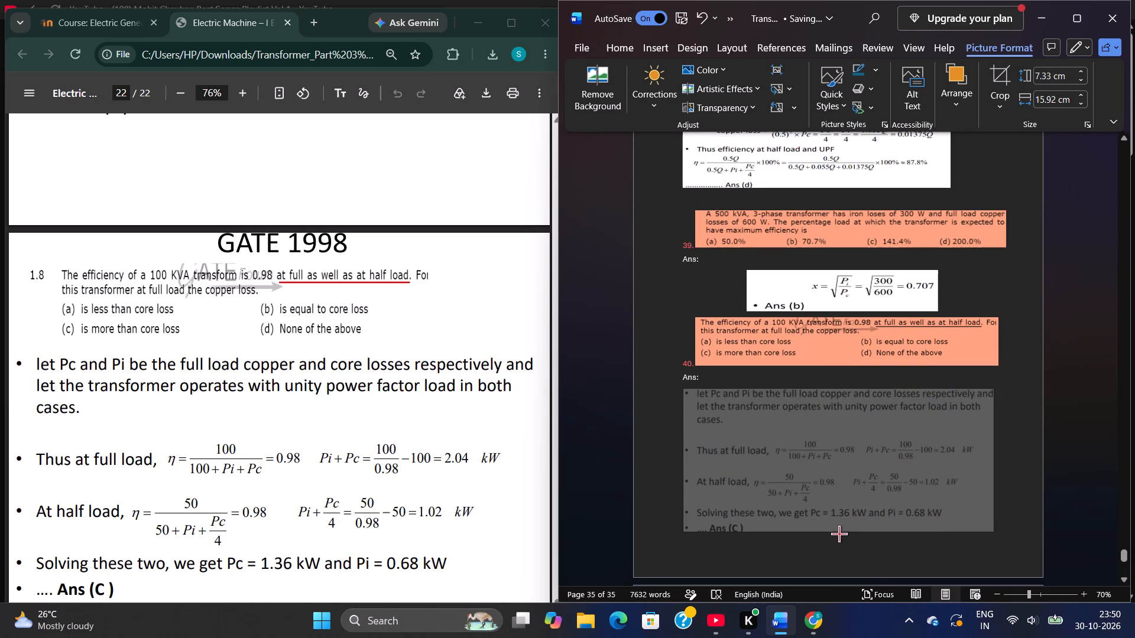
left_click_drag(839, 533, 842, 529)
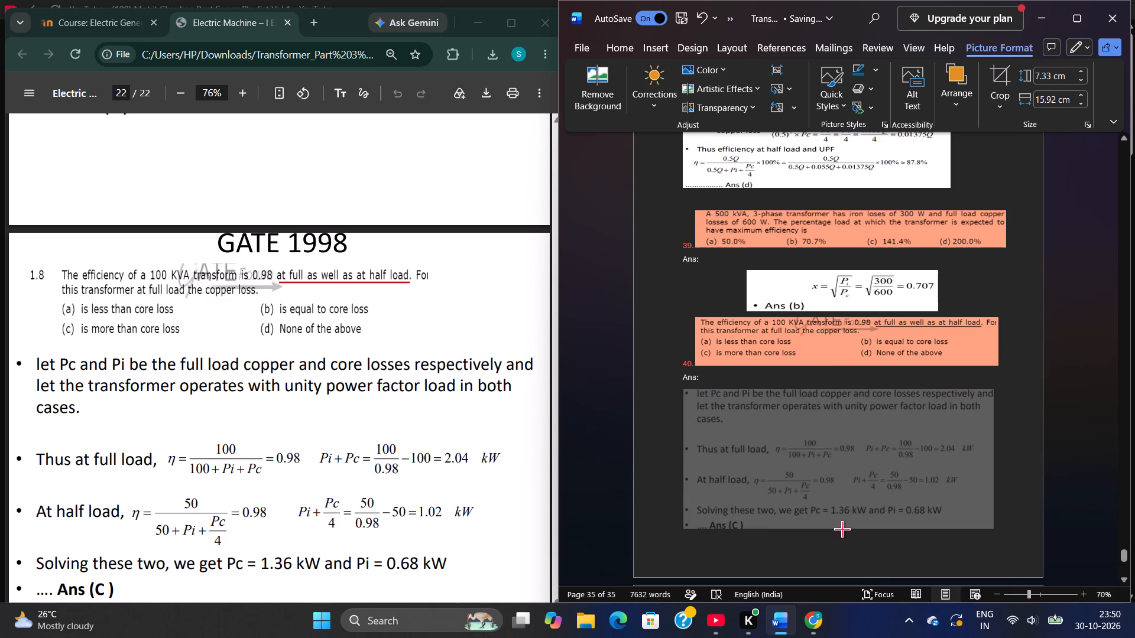
left_click_drag(842, 529, 842, 528)
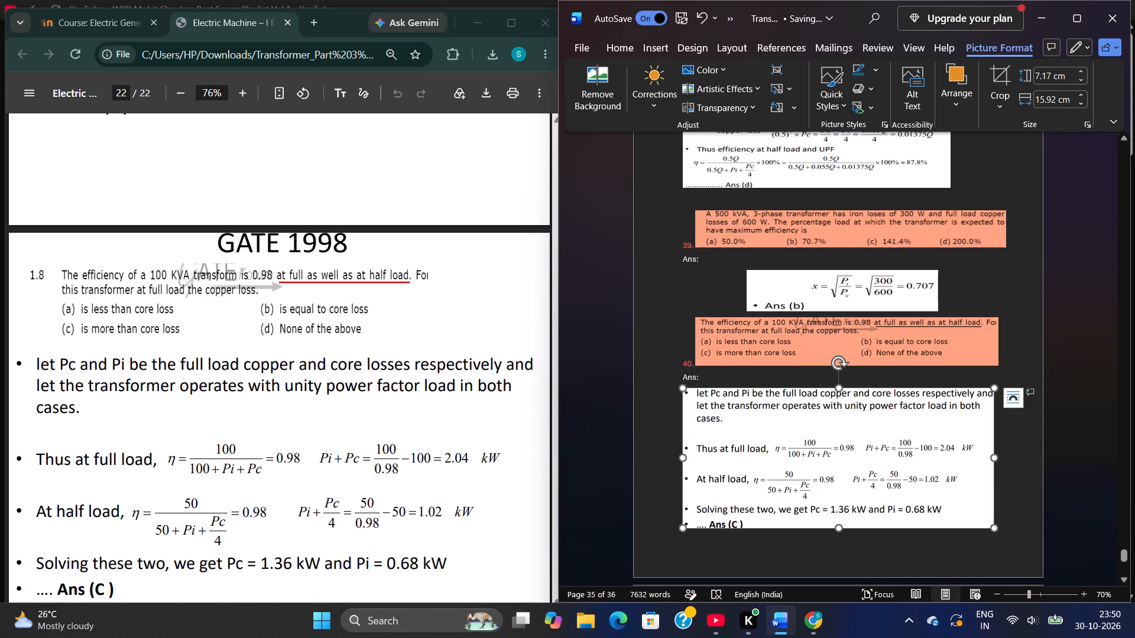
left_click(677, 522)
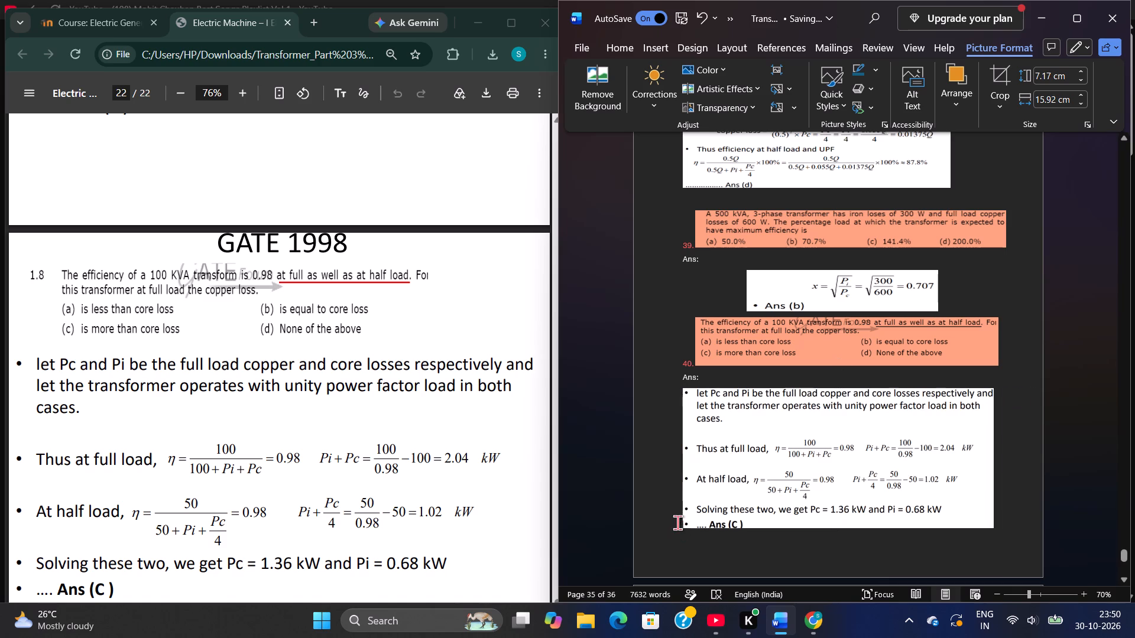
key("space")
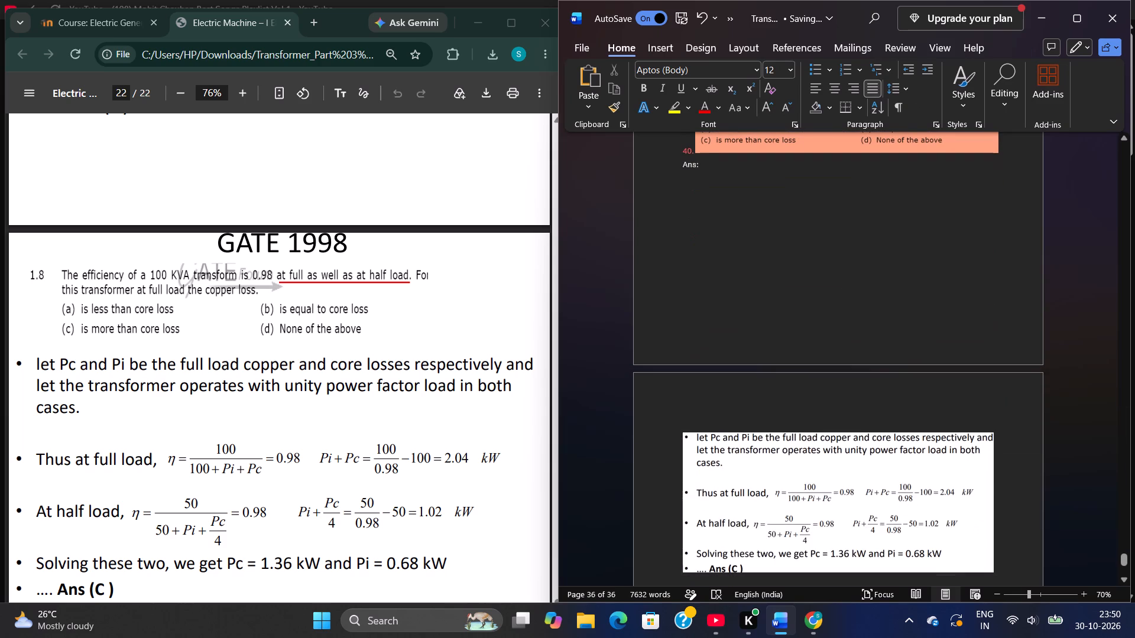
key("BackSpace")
Narrow question 40's solution picture to leave room for an indent on its line.
left_click(956, 240)
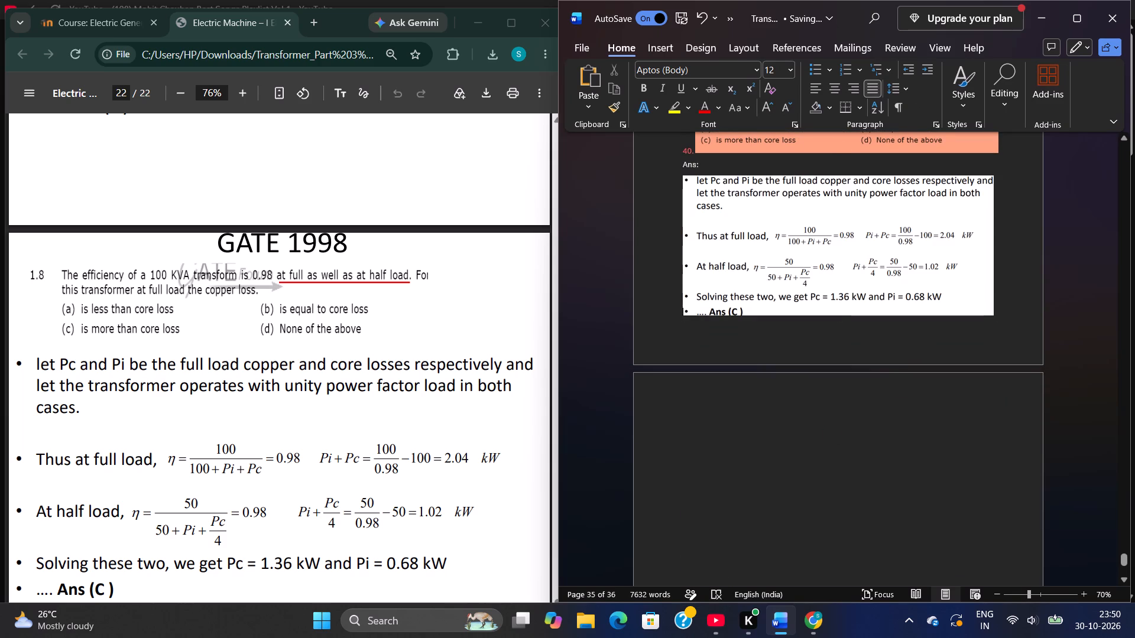
left_click_drag(991, 243, 978, 247)
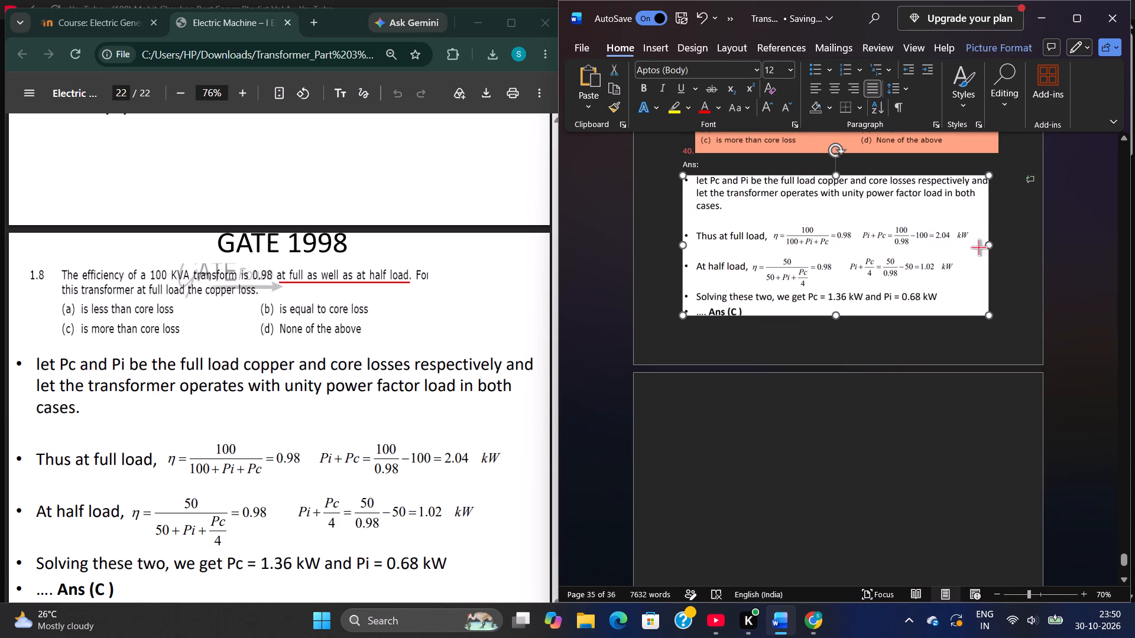
left_click_drag(978, 247, 967, 249)
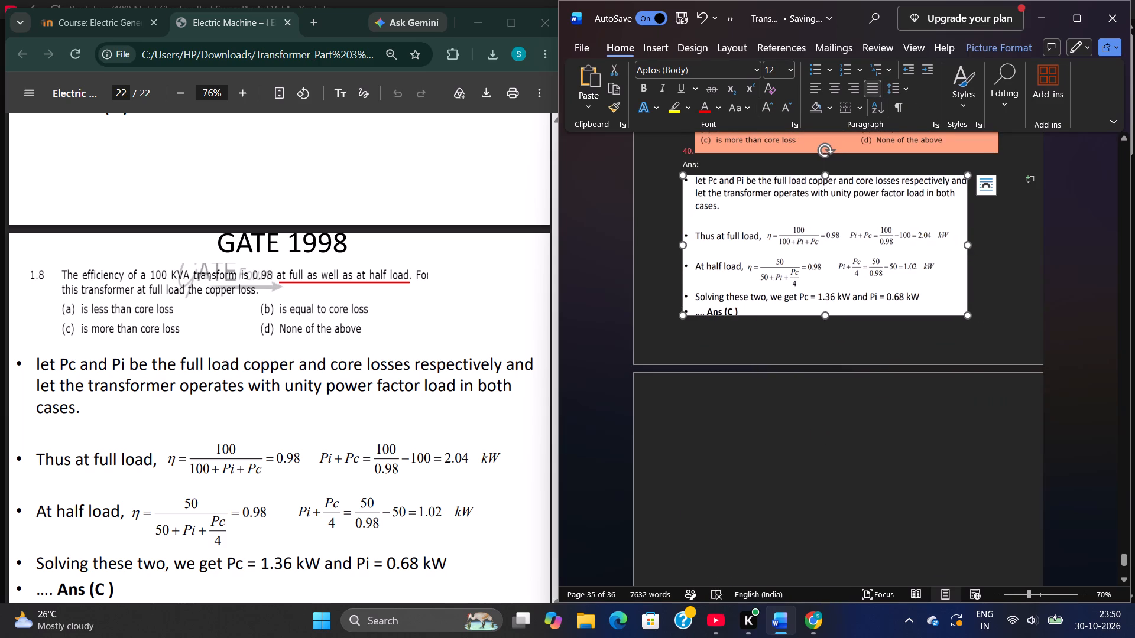
Indent question 40's solution picture with eight spaces in front of it, in line with the question picture above.
left_click(679, 292)
left_click(677, 312)
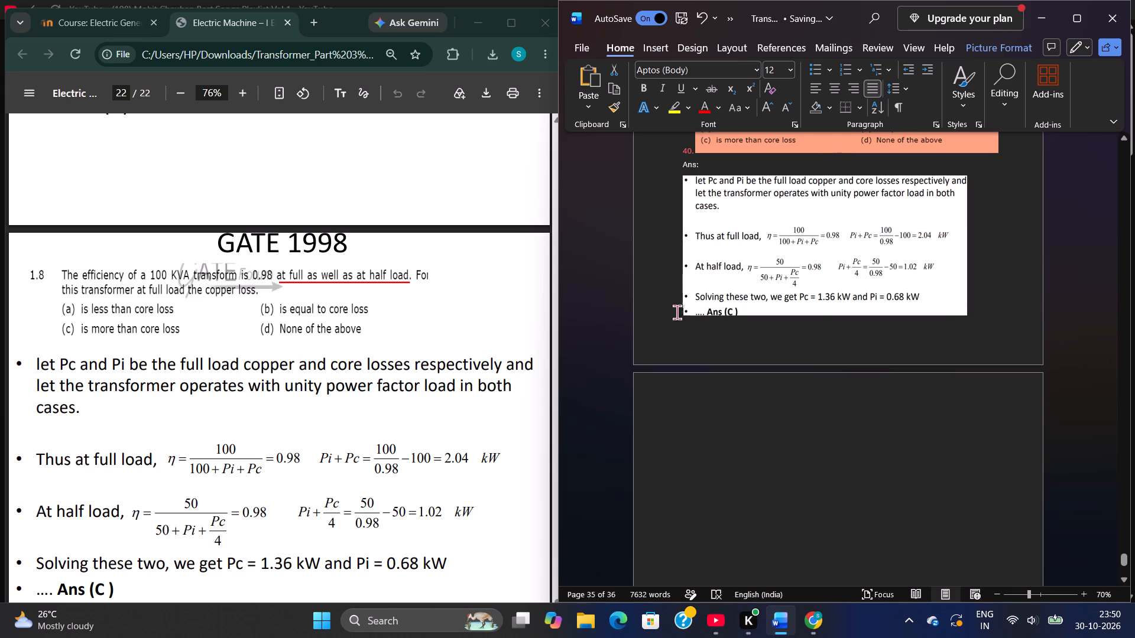
key("space")
key("space")
key("space")
key("space")
key("space")
key("space")
key("space")
key("space")
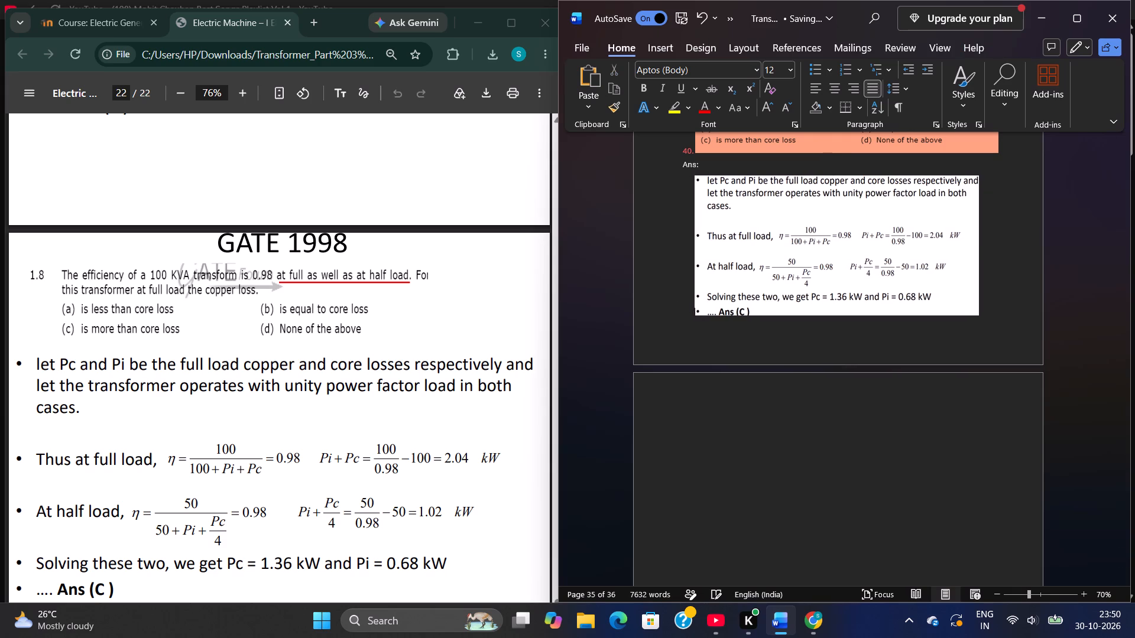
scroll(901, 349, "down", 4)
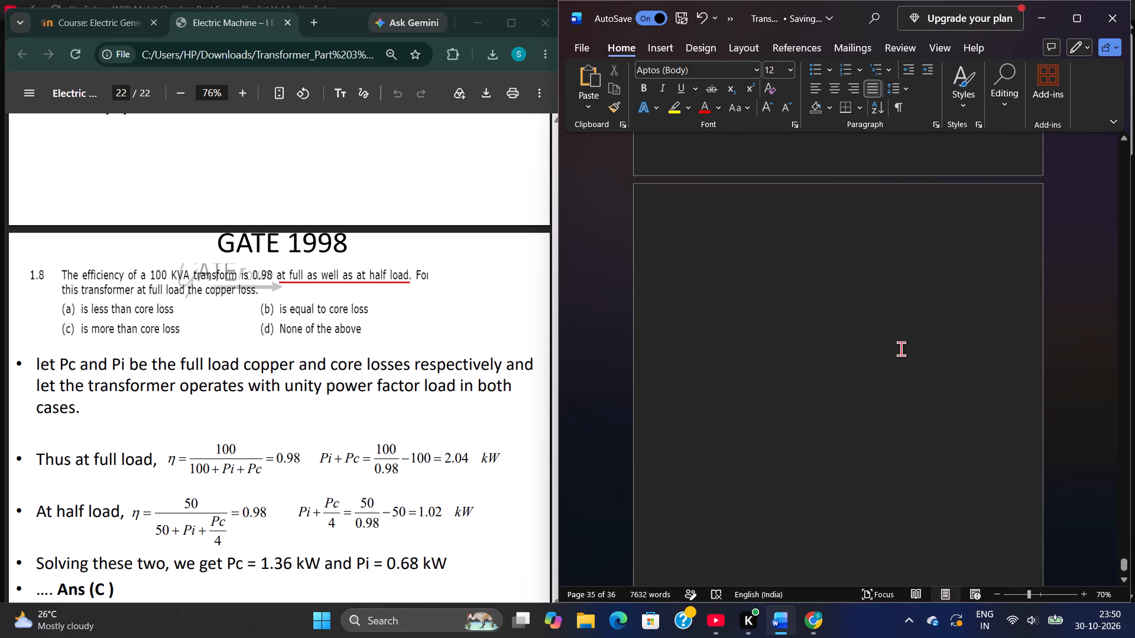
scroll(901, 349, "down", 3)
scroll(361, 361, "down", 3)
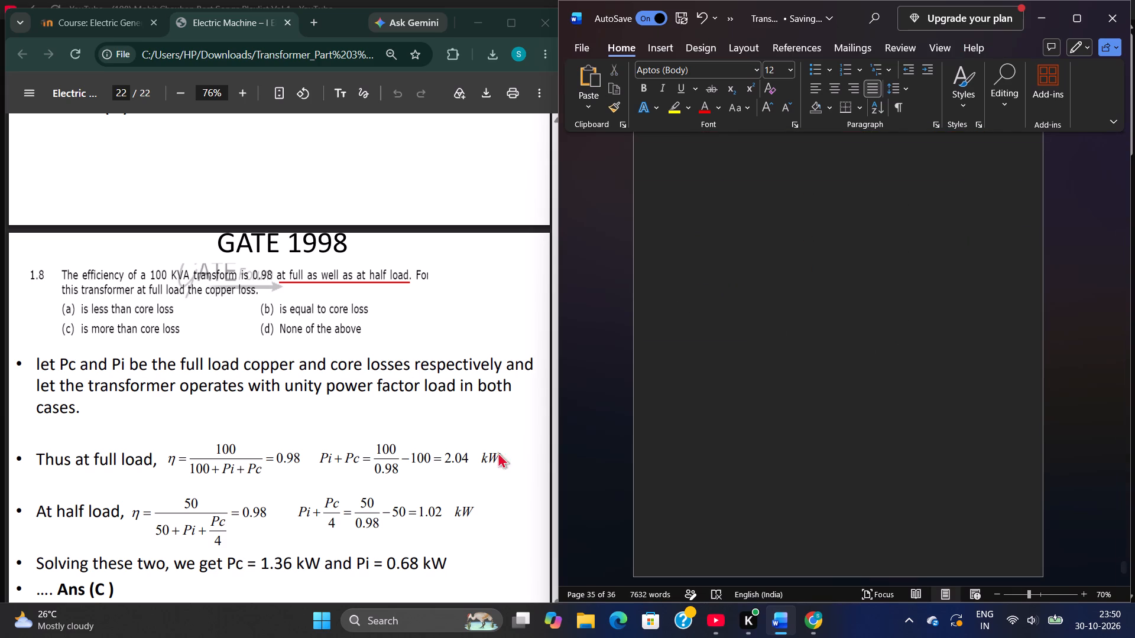